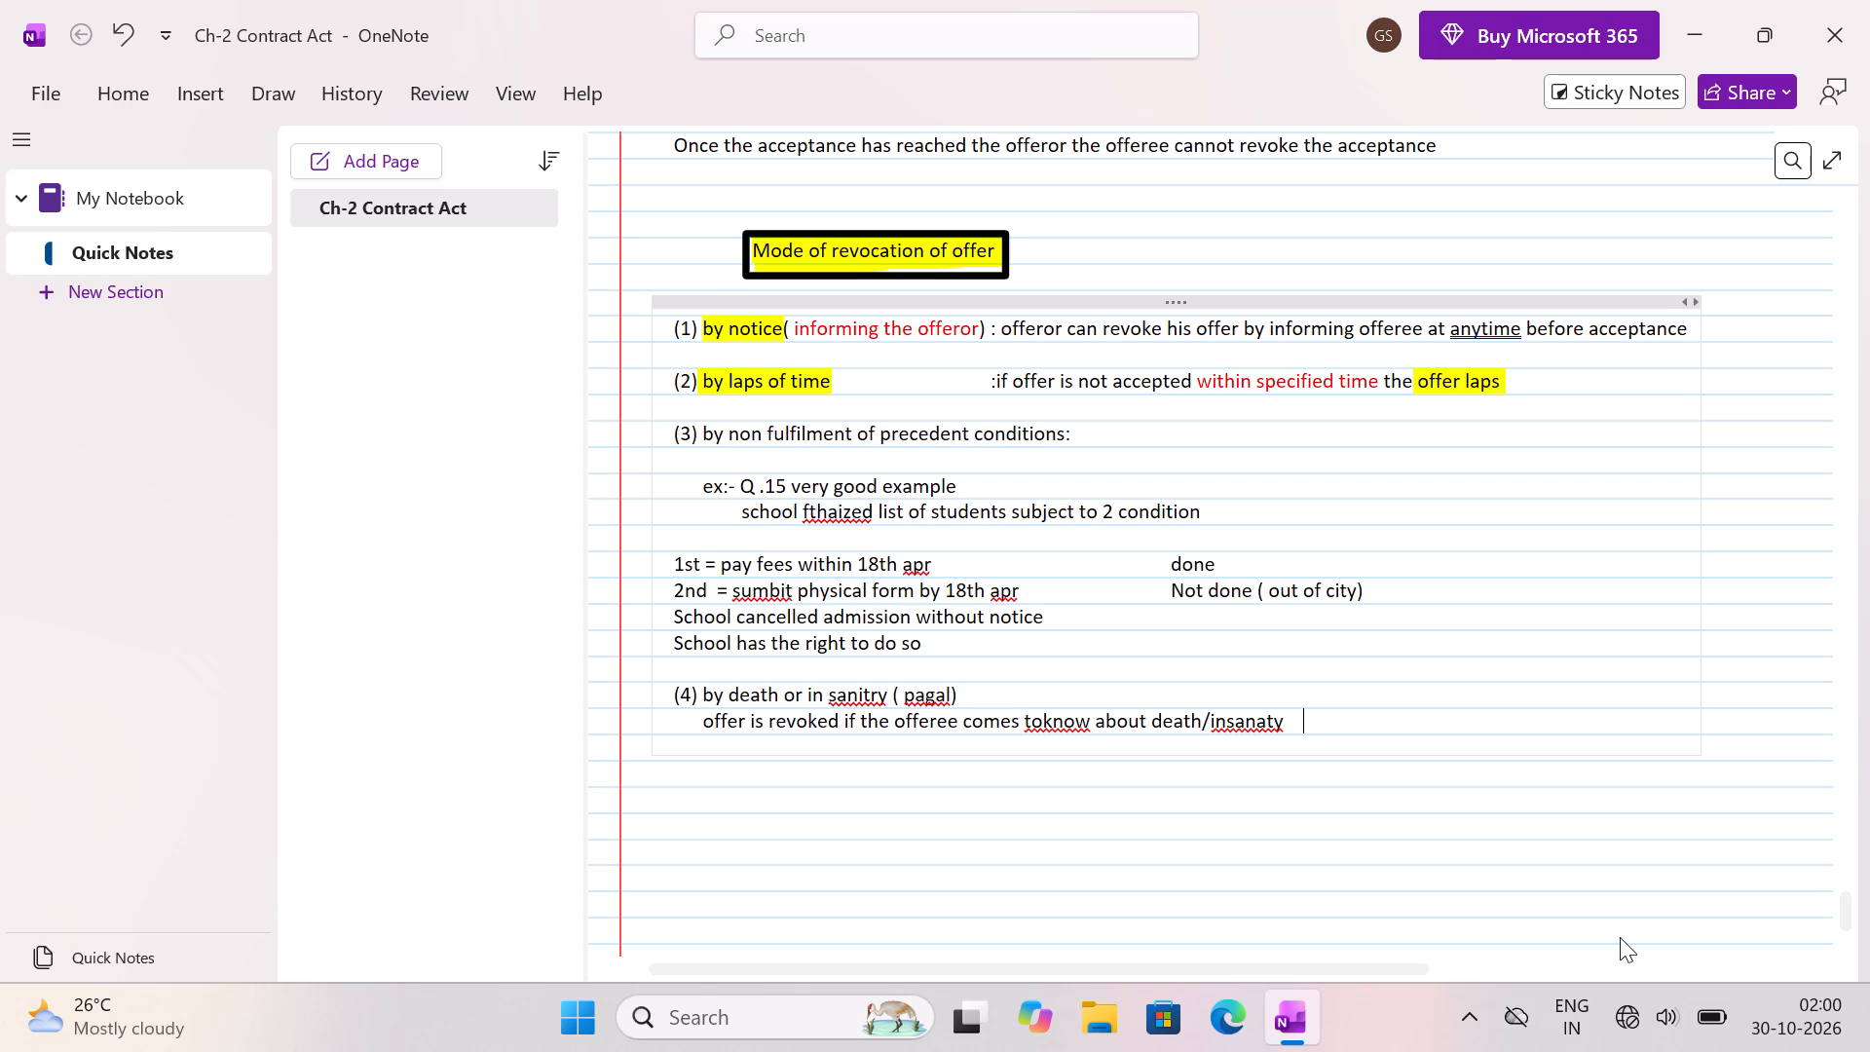
# Connect the computer to the AndroidAPD7CD Wi-Fi network and return to the OneNote page.
pyautogui.click(1618, 1019)
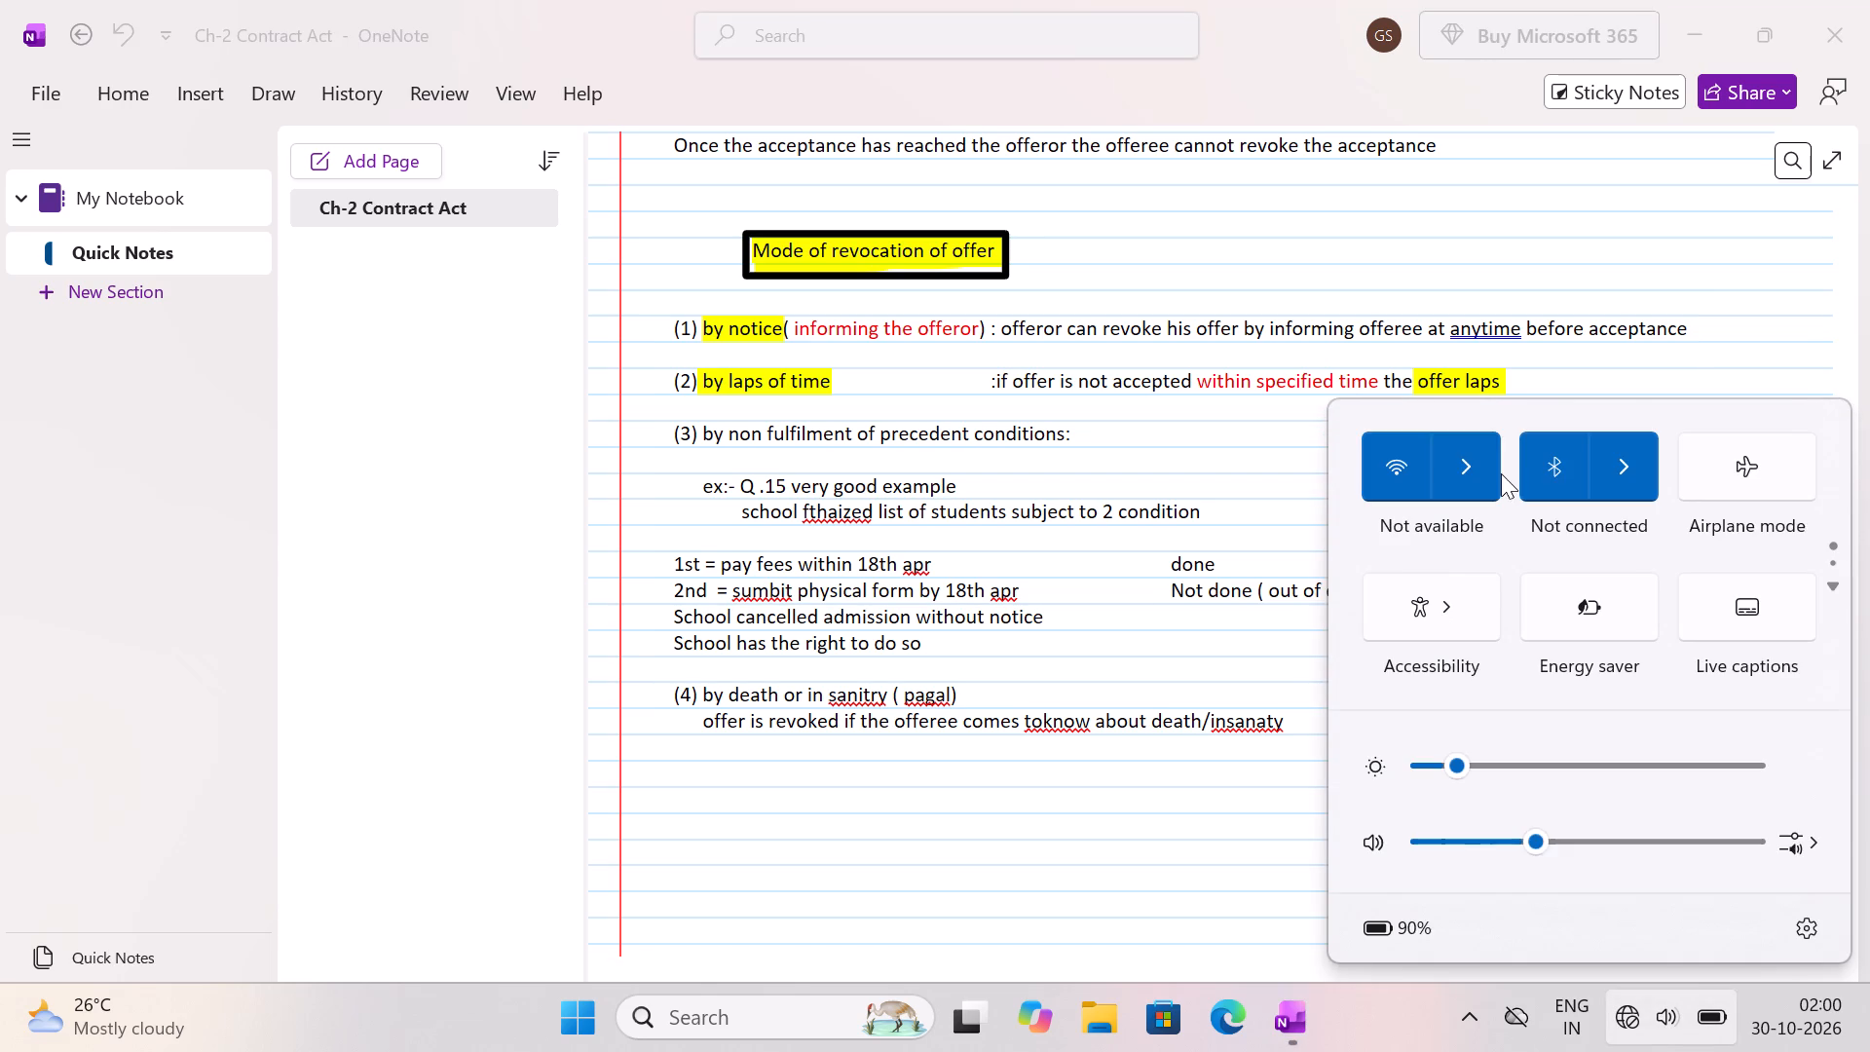
pyautogui.click(1501, 473)
pyautogui.click(1490, 473)
pyautogui.click(1518, 495)
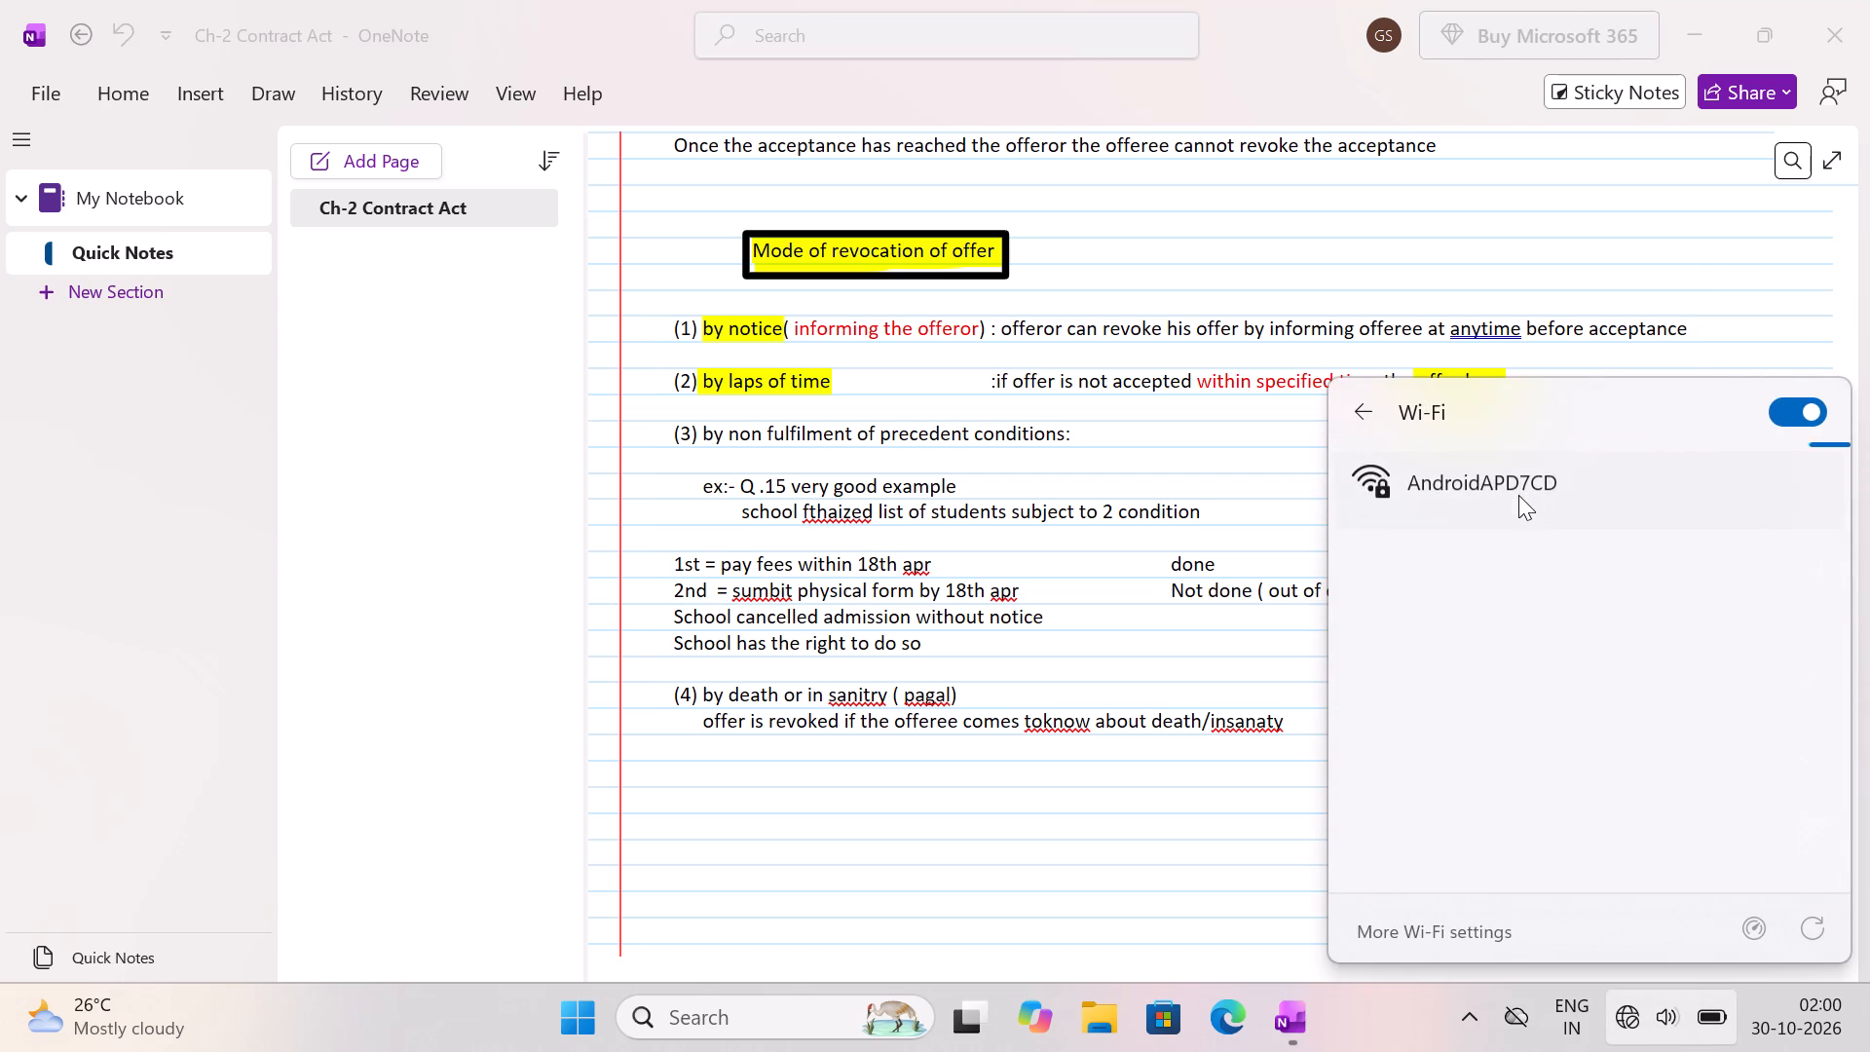
pyautogui.click(1380, 419)
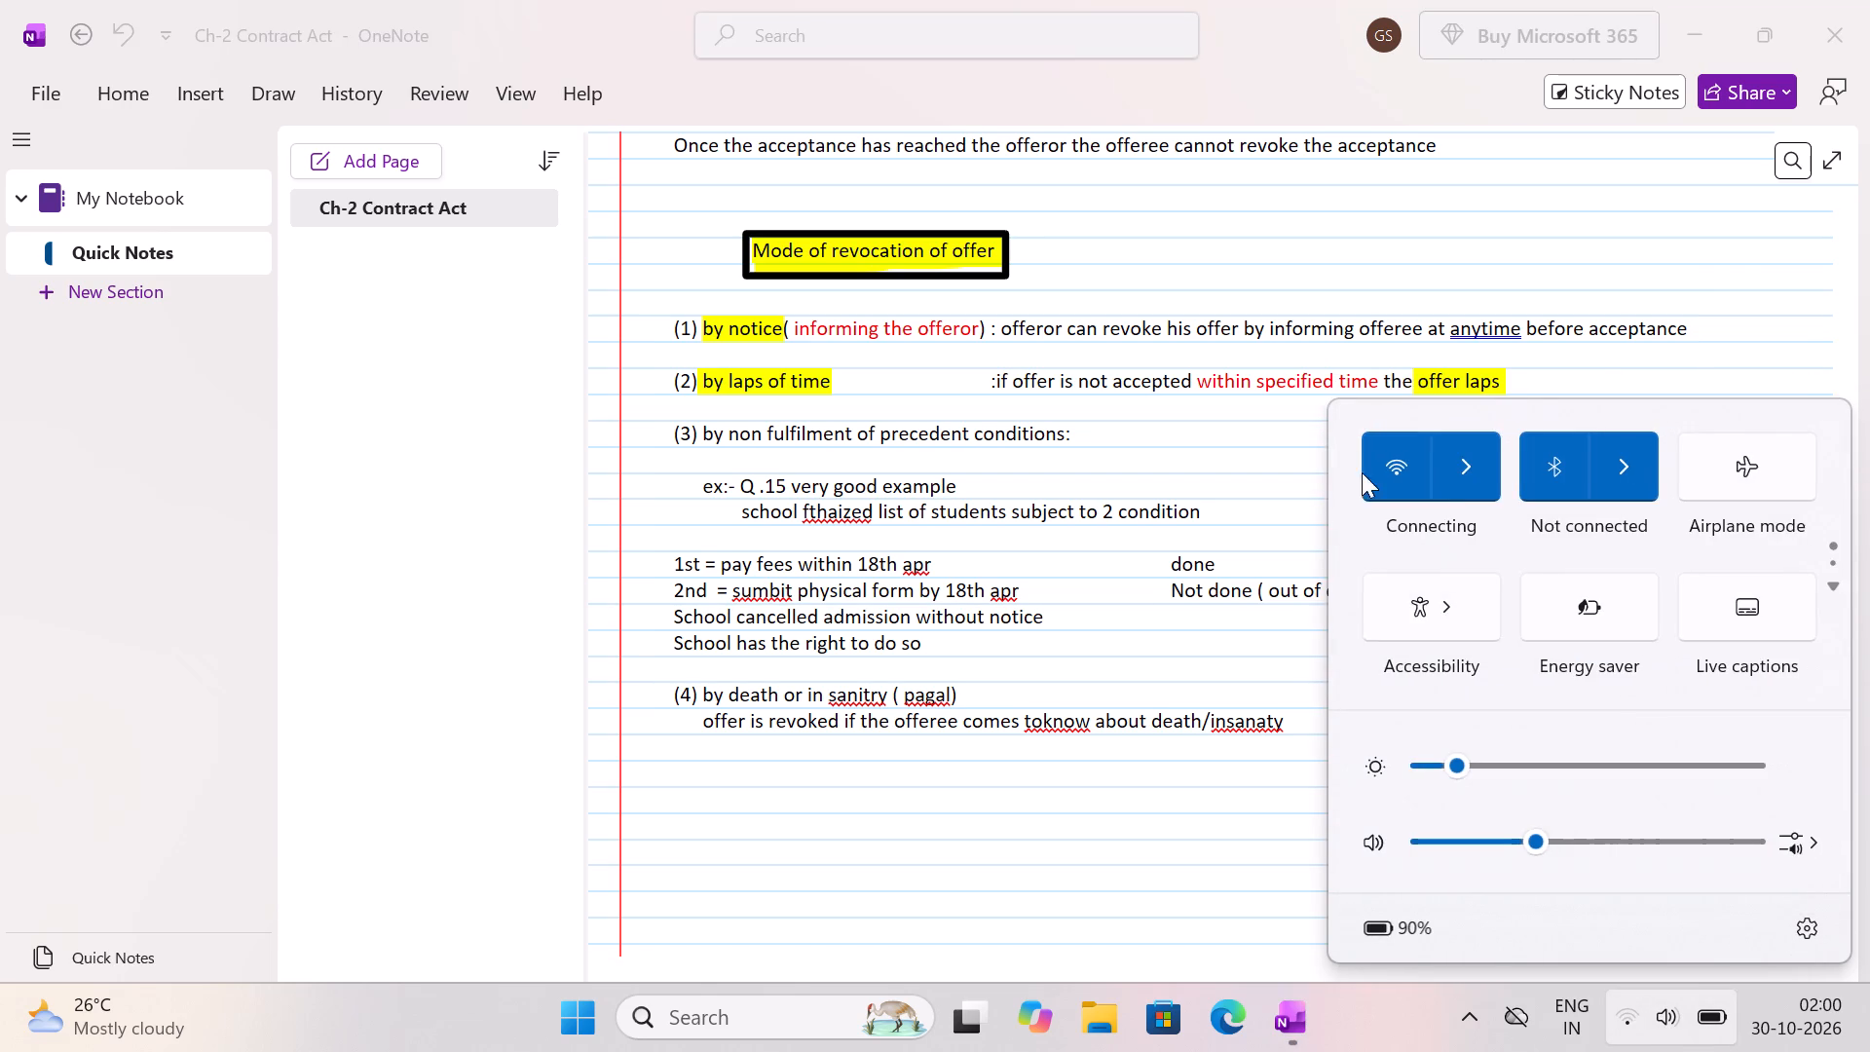
pyautogui.click(1297, 478)
# Start a new line below the sentence about the offeree coming to know of death or insanity in point (4).
pyautogui.click(1318, 717)
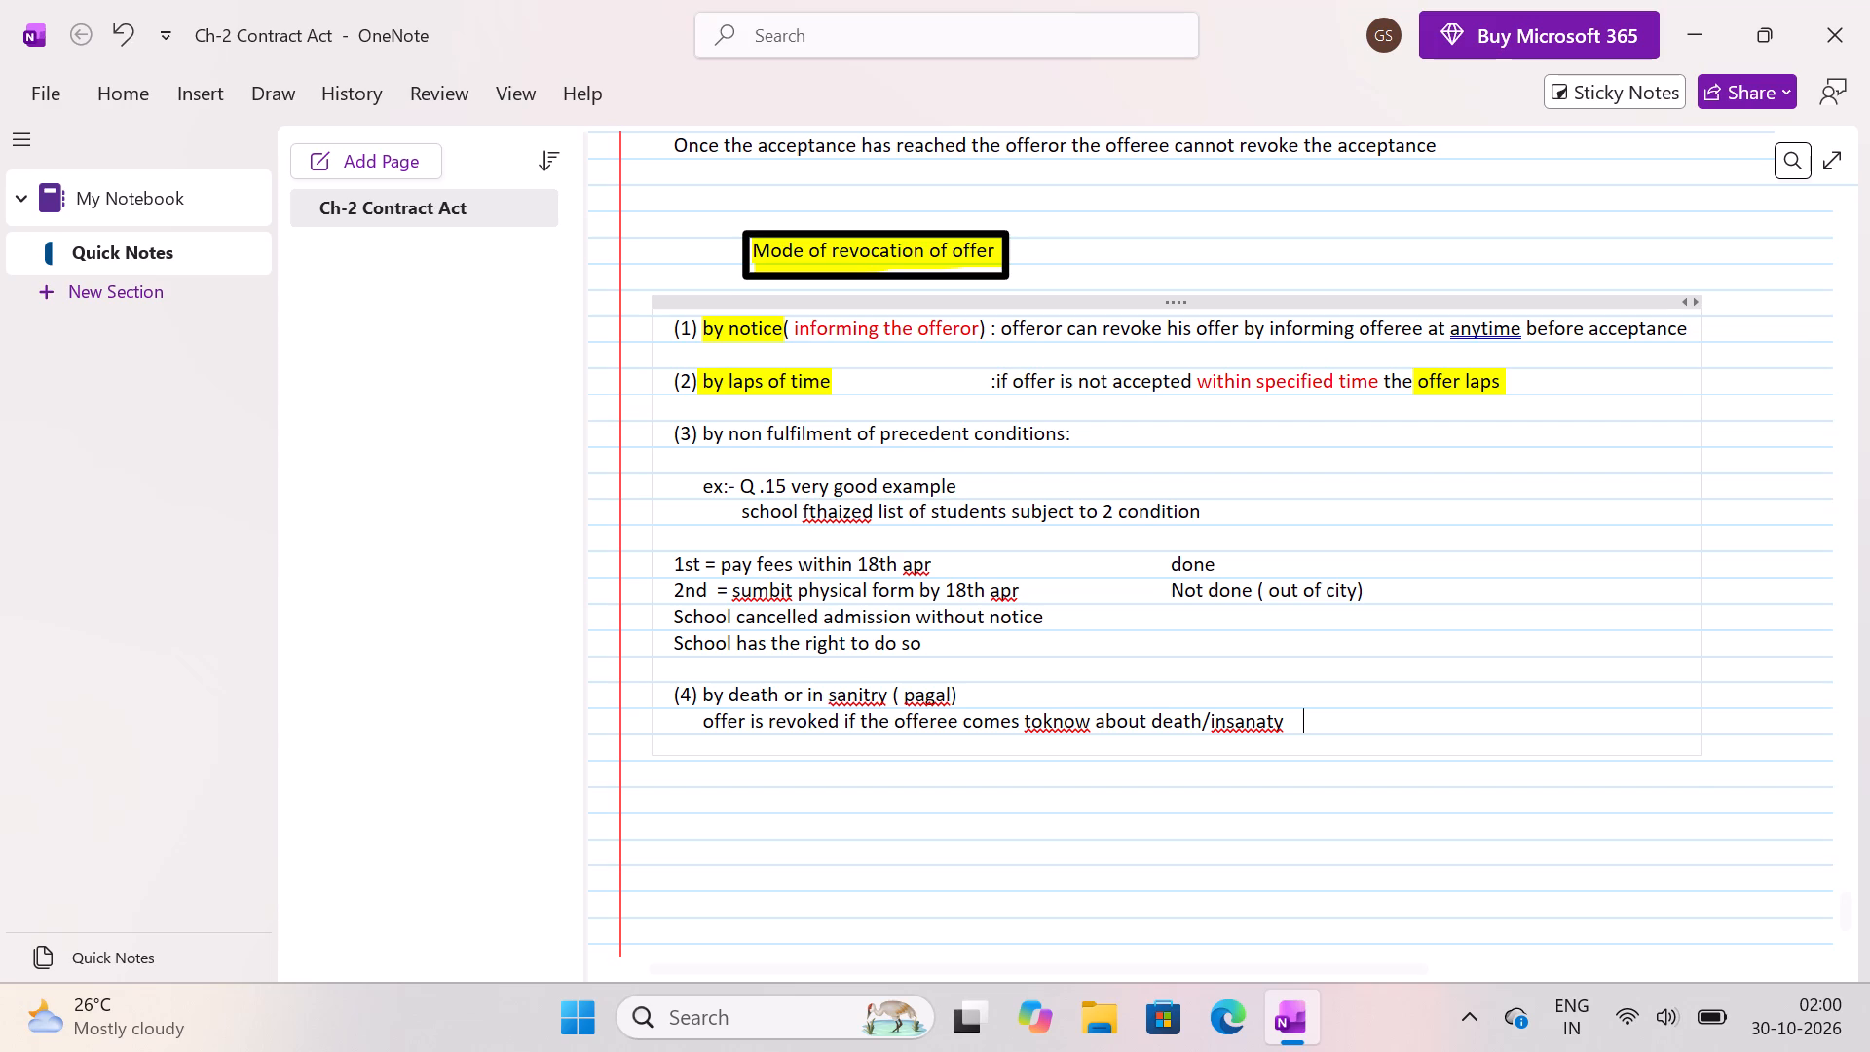
pyautogui.press('Return')
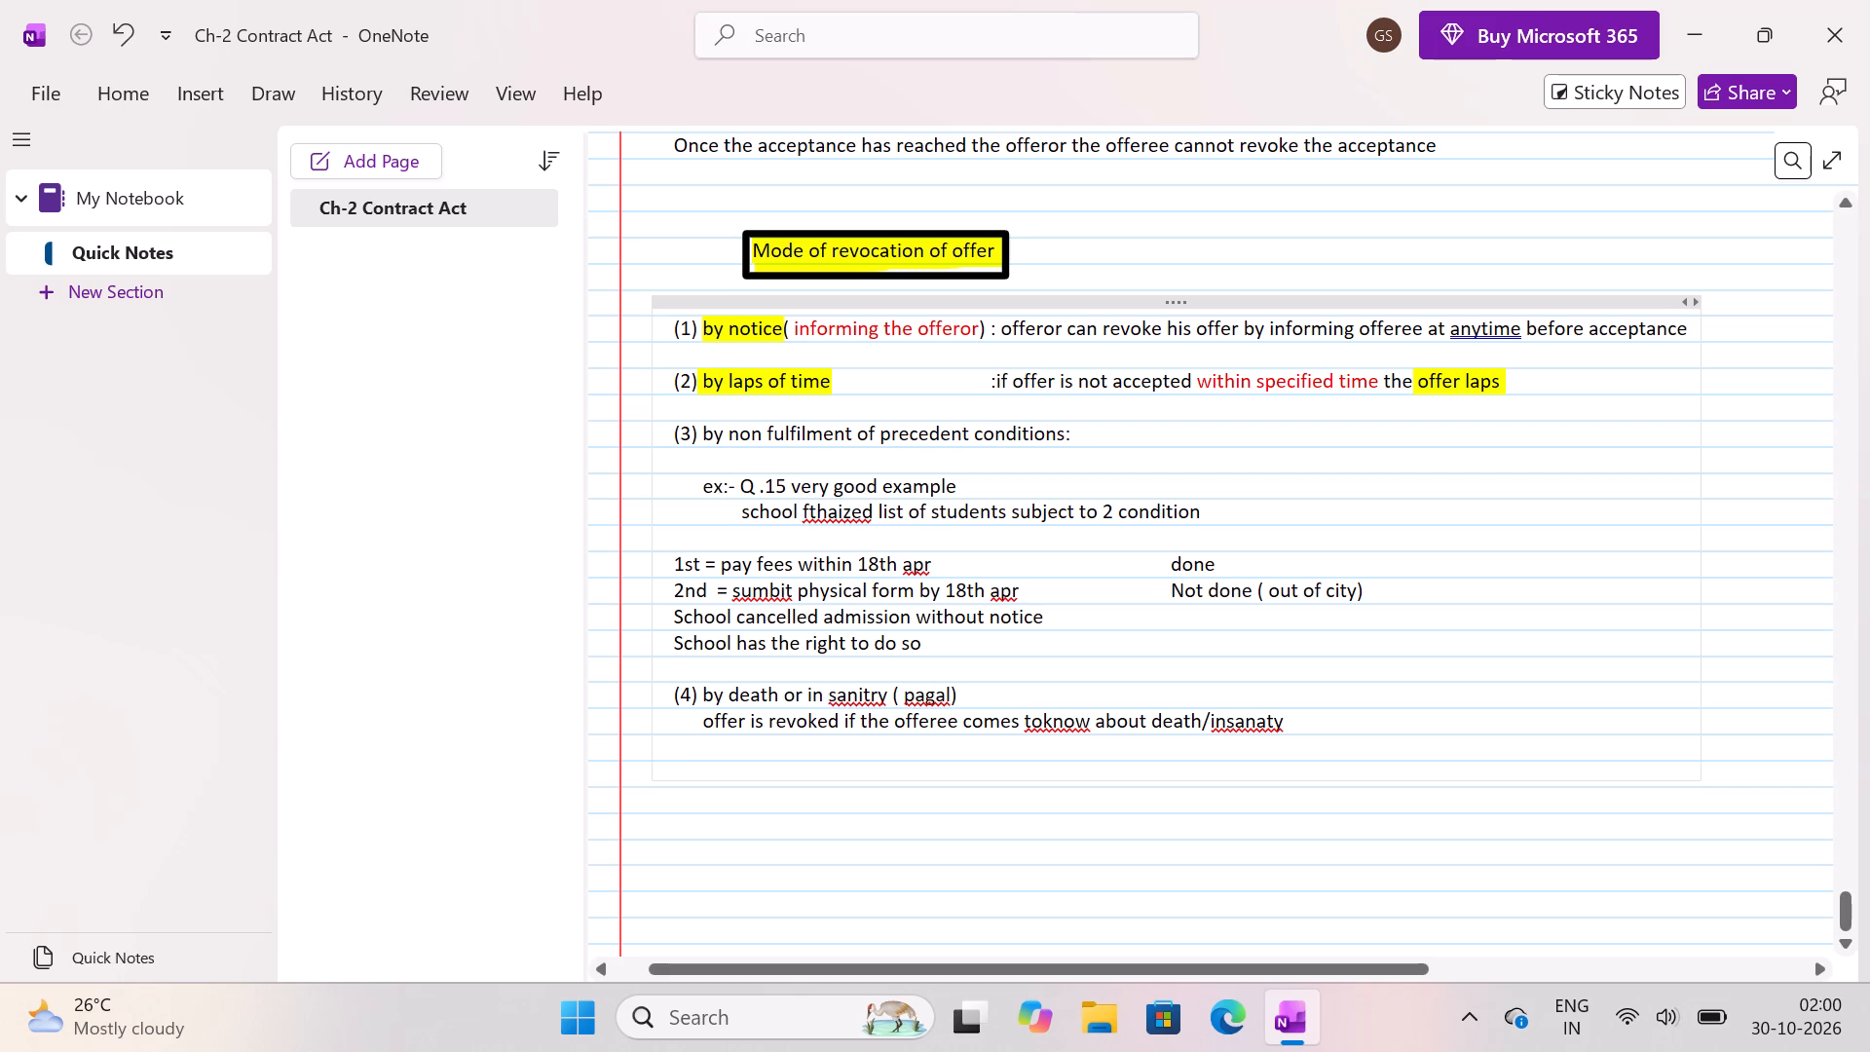
# Add point "(5) by counter offer" below point (4) of the Mode of revocation of offer notes.
pyautogui.hotkey('shift', '(')
pyautogui.write('5)')
pyautogui.press('space')
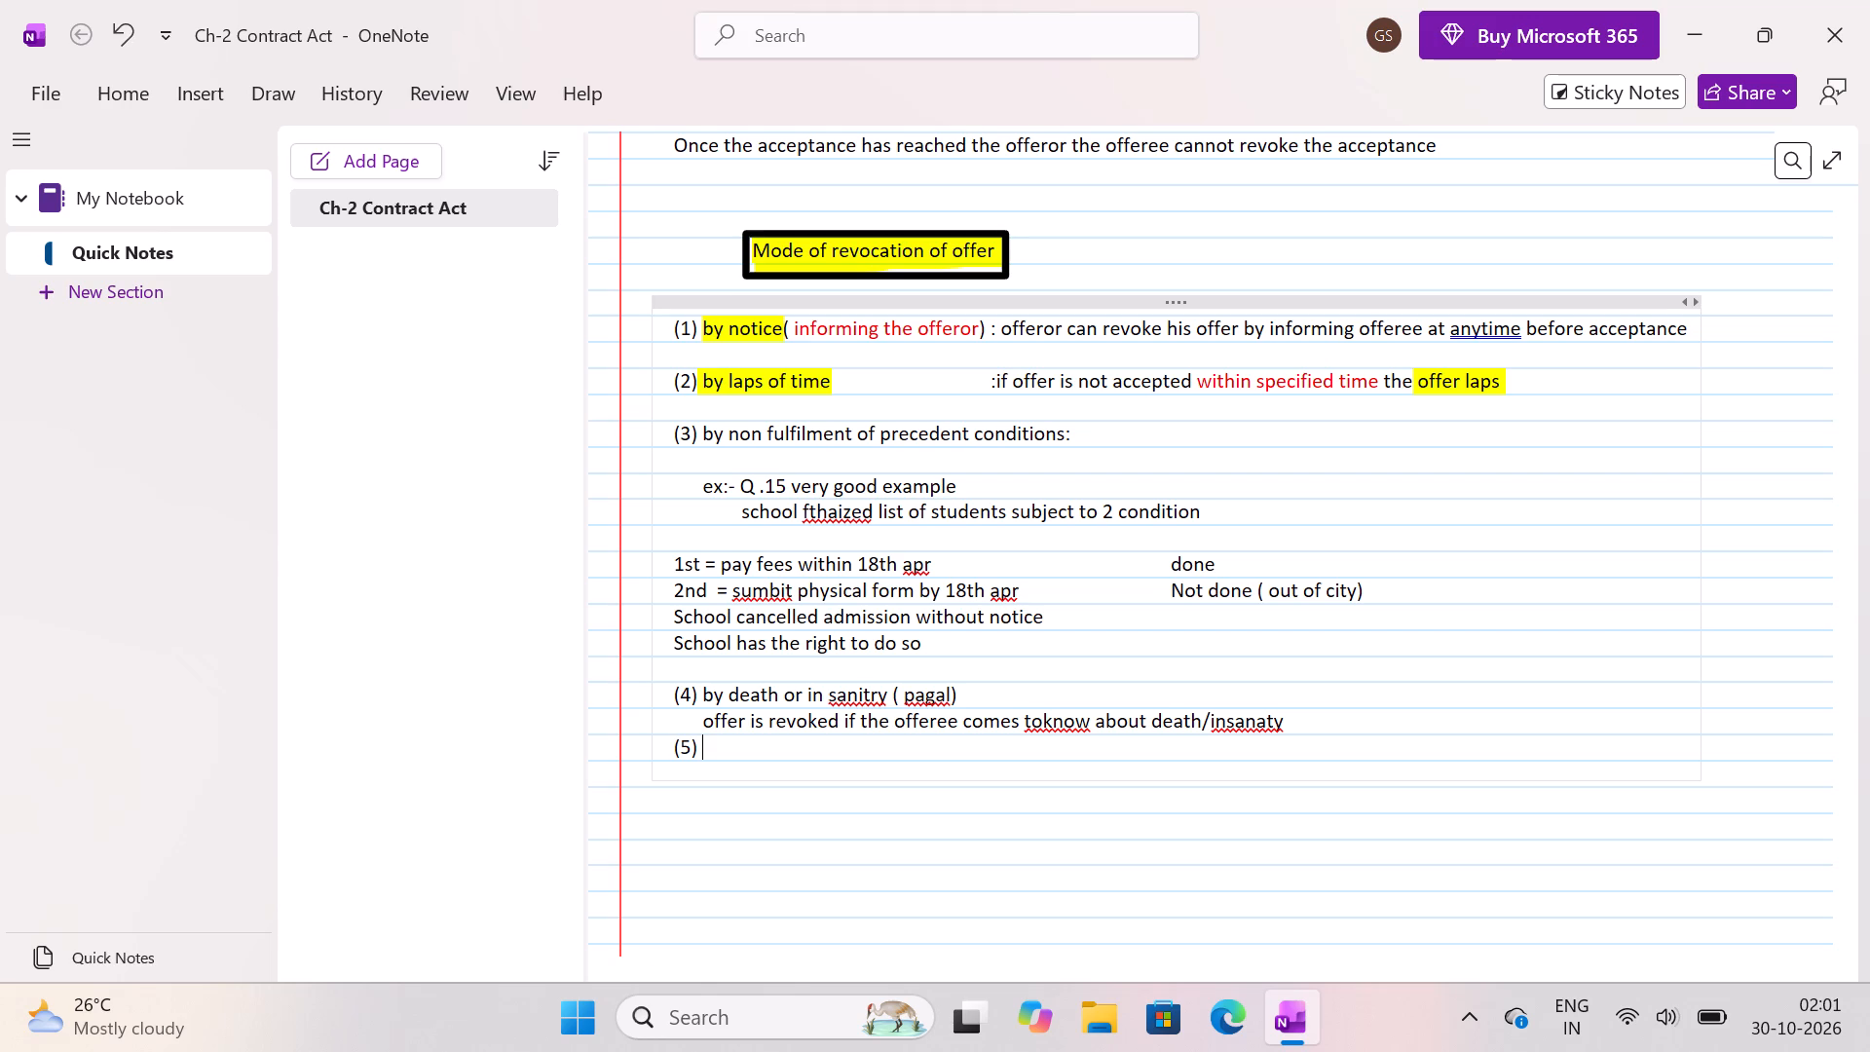
pyautogui.write('by')
pyautogui.press('space')
pyautogui.write('counter')
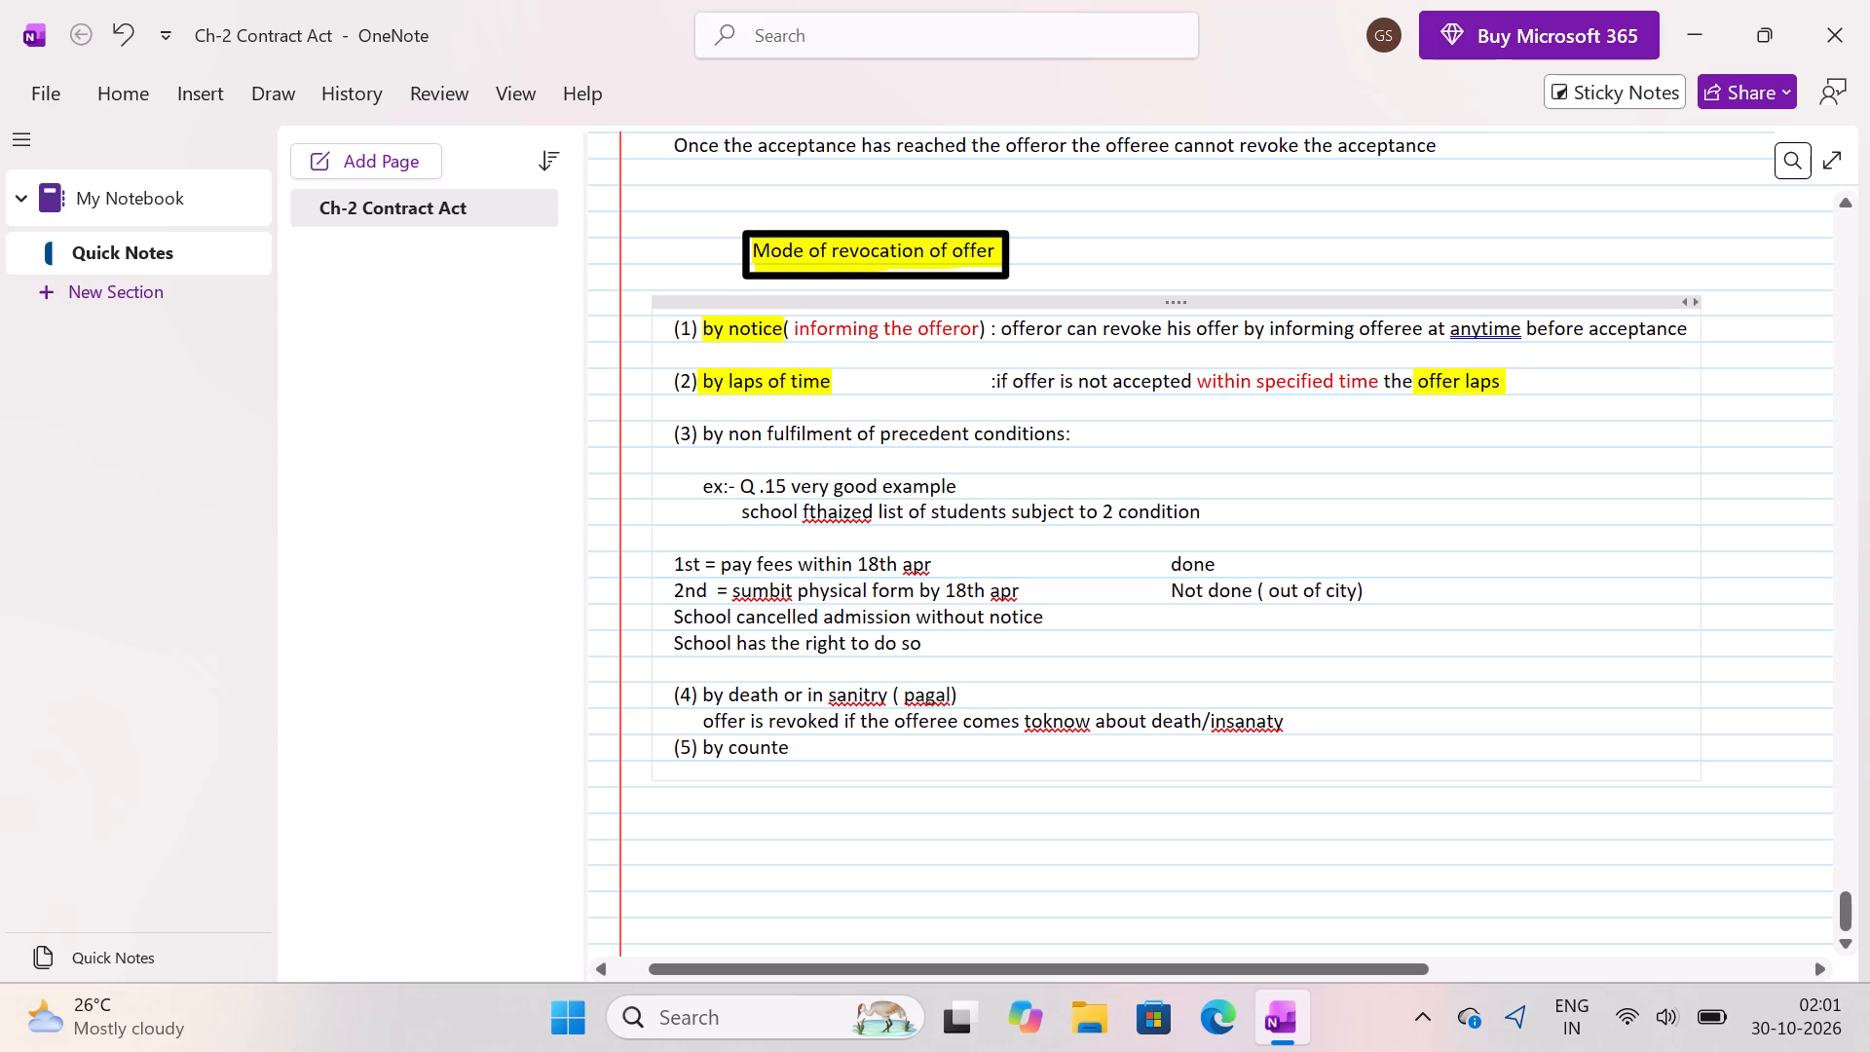
pyautogui.press('space')
pyautogui.write('offer')
pyautogui.press('Return')
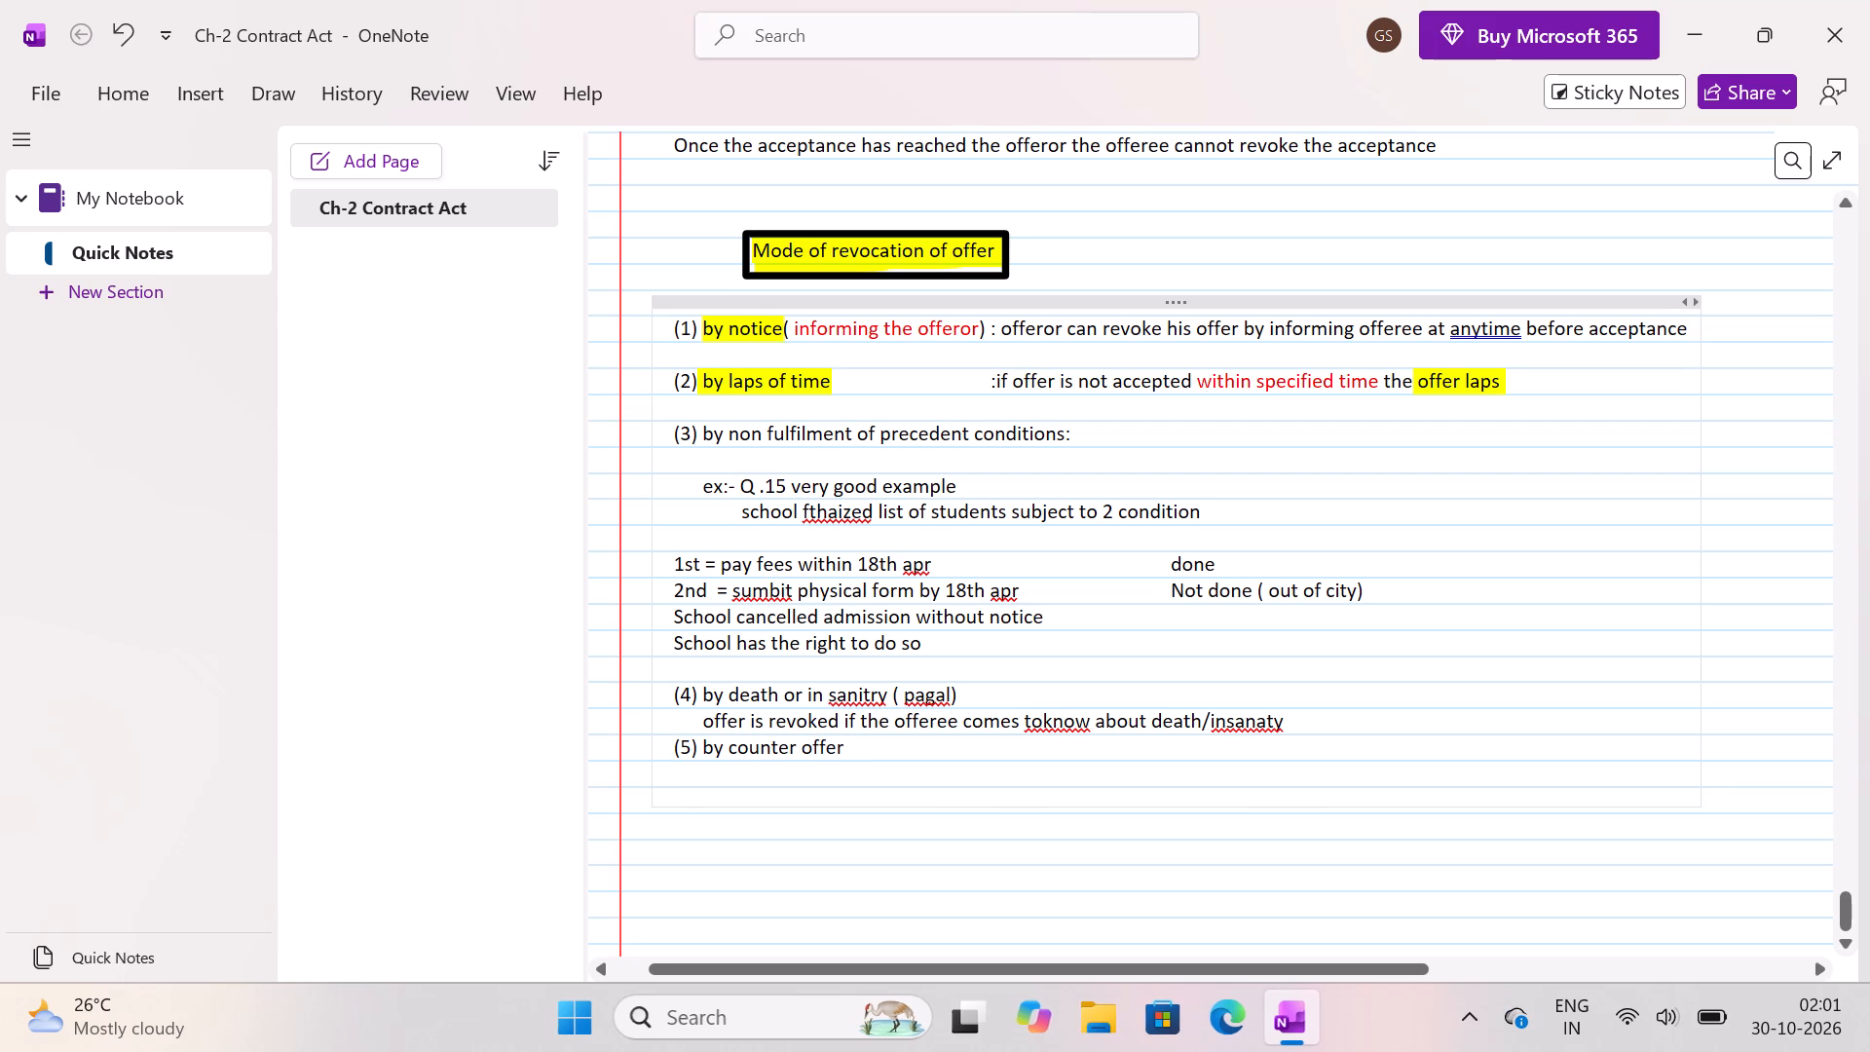
# Add point "(6) when acceptance is not by presibal mode" on the line below point (5).
pyautogui.hotkey('shift', '(')
pyautogui.write('6)')
pyautogui.press('space')
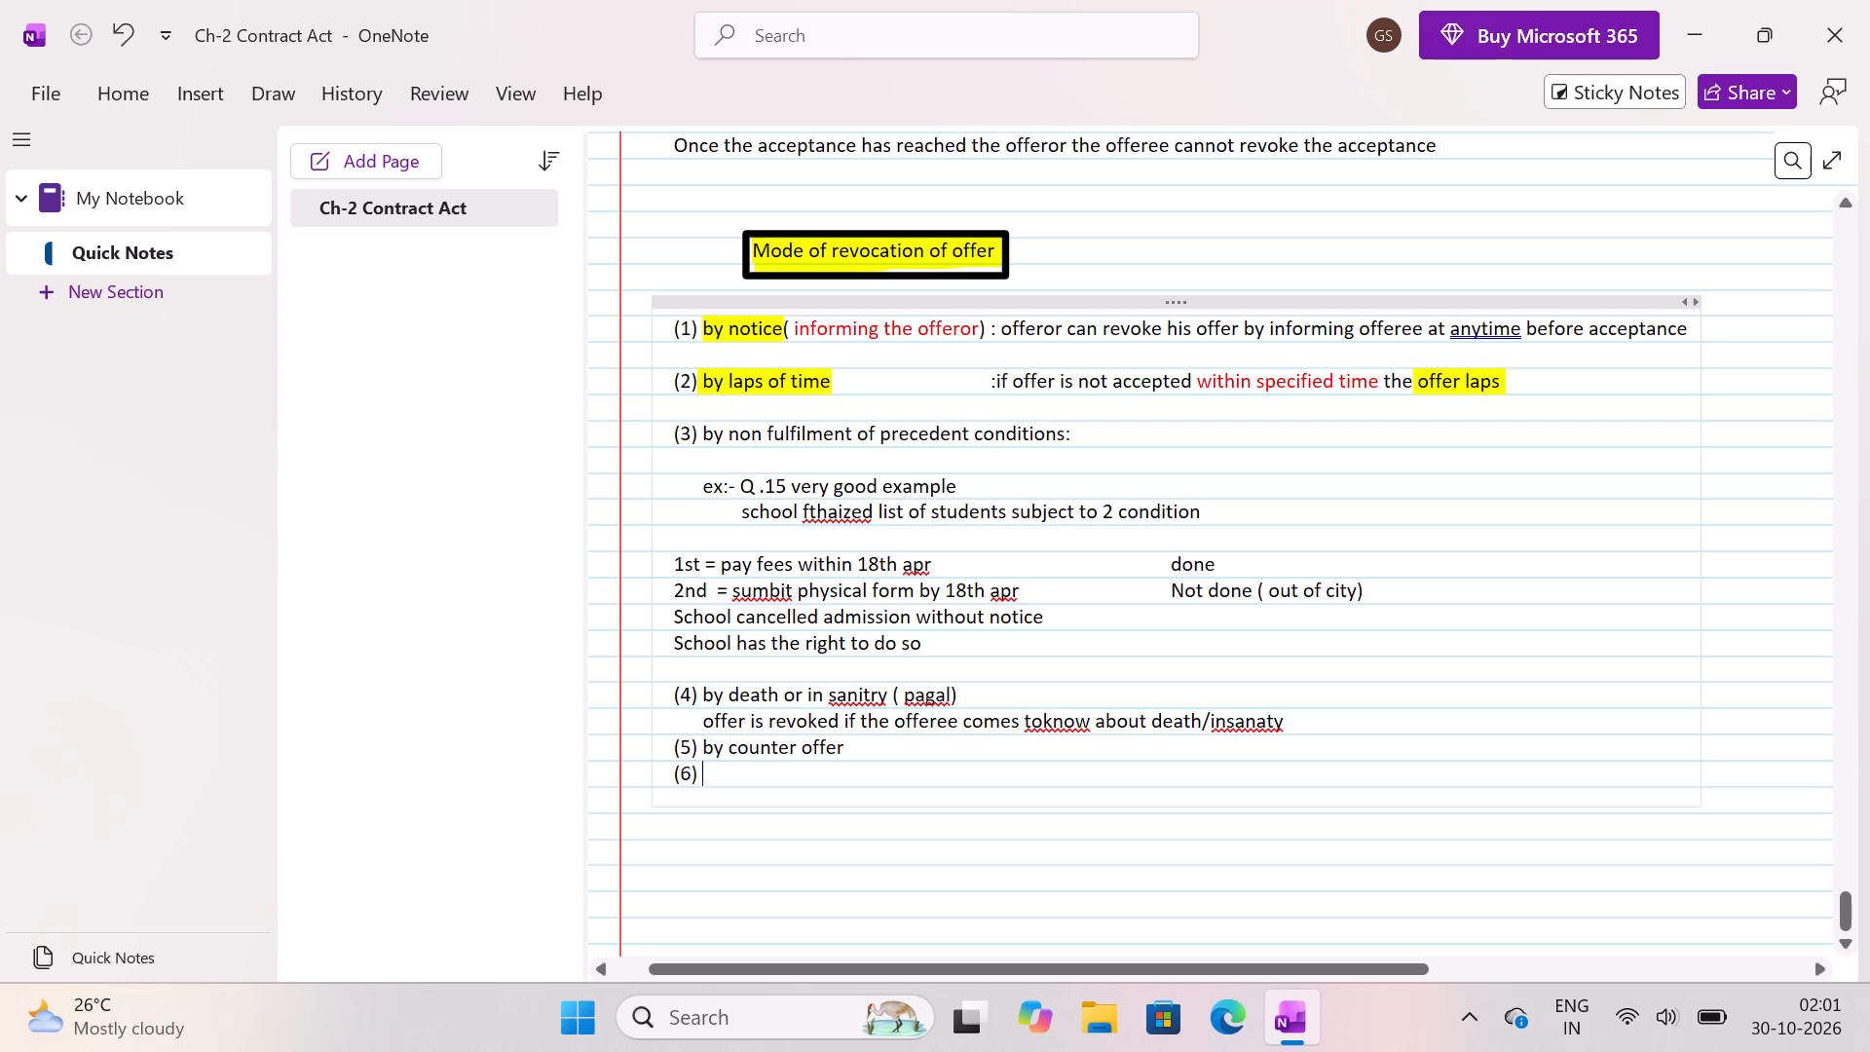
pyautogui.write('when')
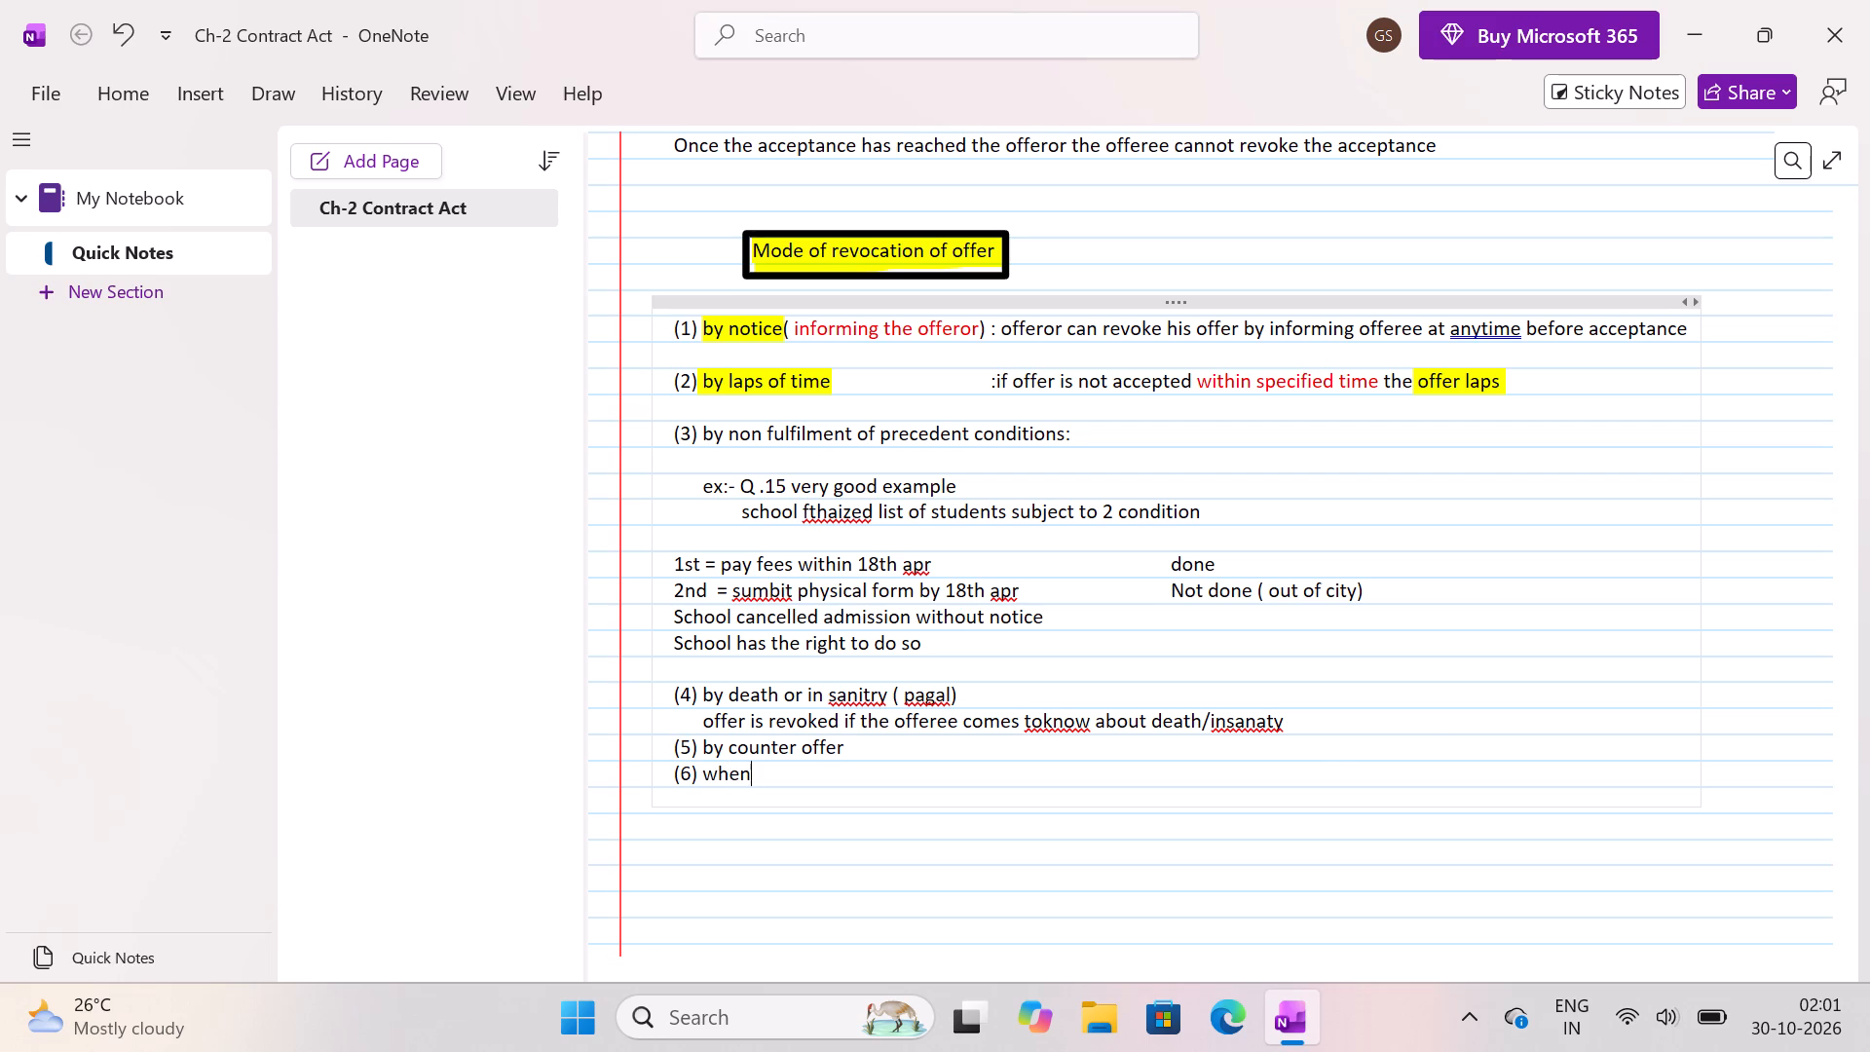
pyautogui.press('space')
pyautogui.write('acceptance is ot')
pyautogui.press('space')
pyautogui.press('BackSpace')
pyautogui.press('BackSpace')
pyautogui.press('BackSpace')
pyautogui.write('not by')
pyautogui.press('space')
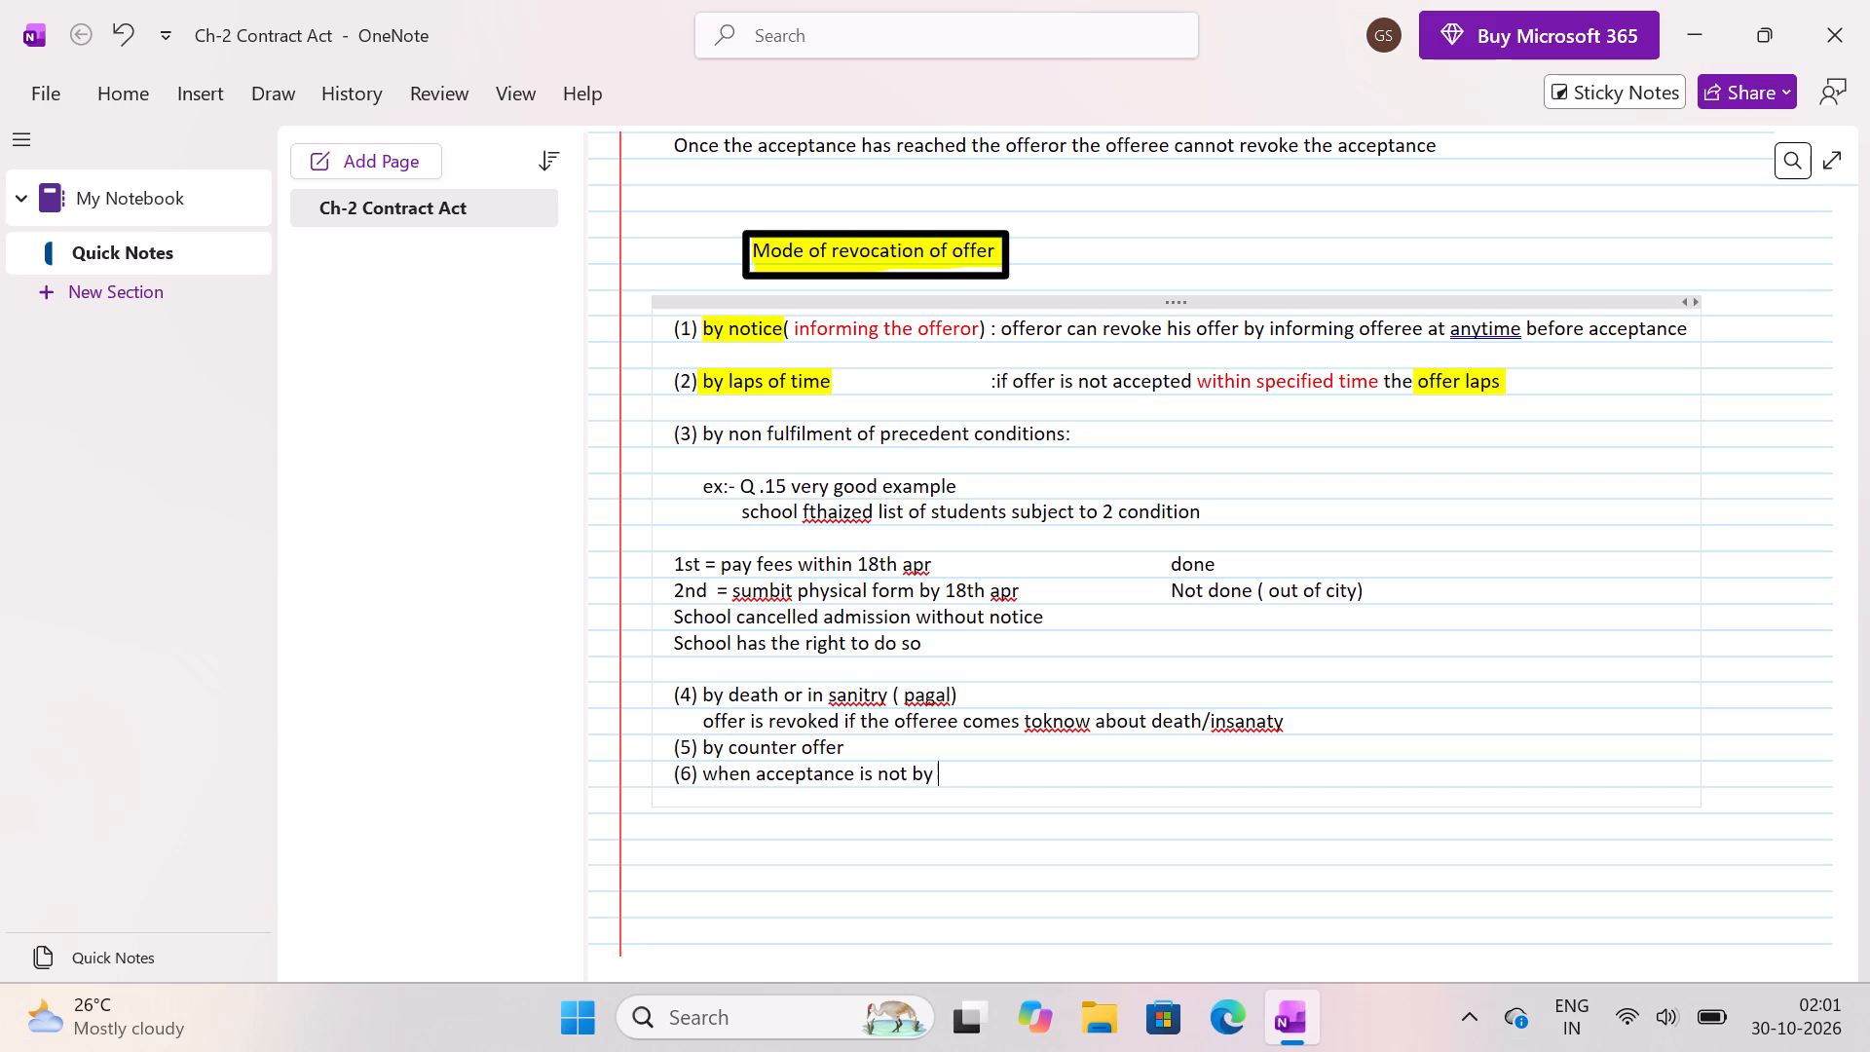
pyautogui.write('presibal mode')
pyautogui.press('space')
pyautogui.press('Return')
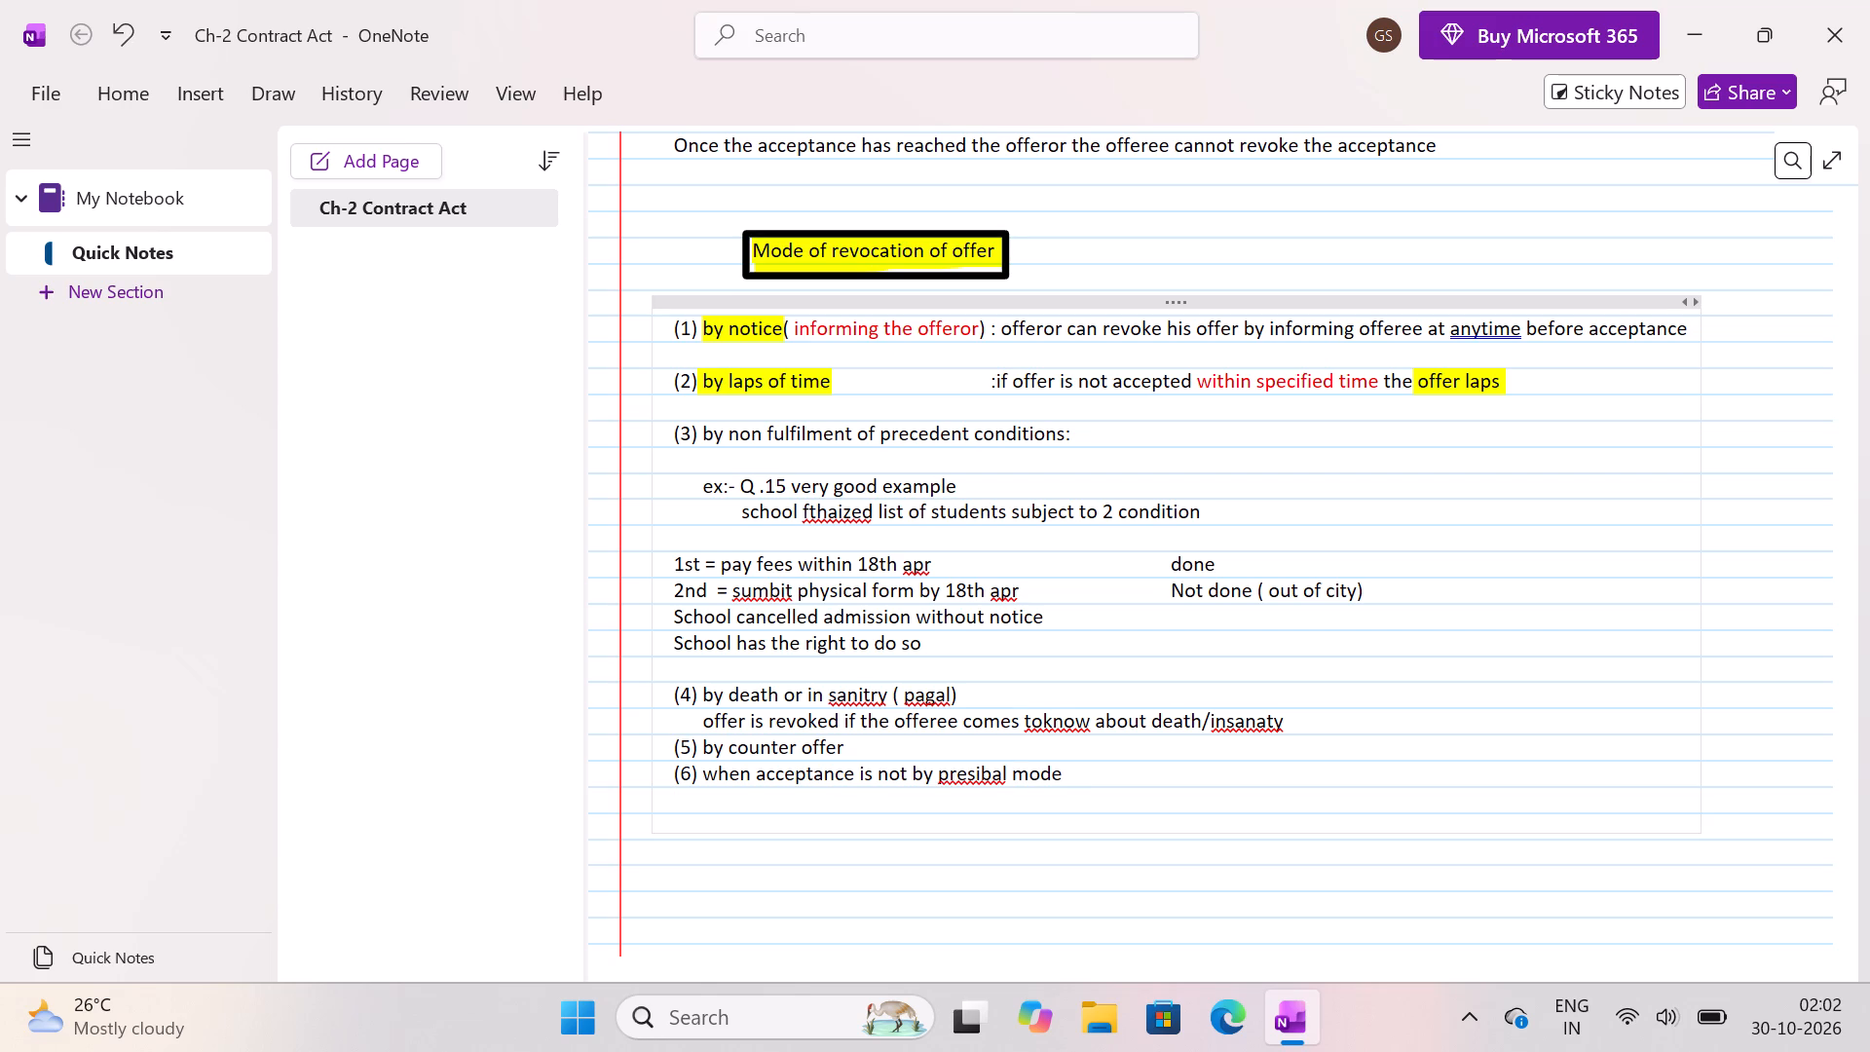
# Add point "(7) by subsequent illegality" on the line below point (6).
pyautogui.hotkey('shift', '(')
pyautogui.write('7)')
pyautogui.press('space')
pyautogui.write('by')
pyautogui.press('space')
pyautogui.write('sub')
pyautogui.write('sequent')
pyautogui.press('space')
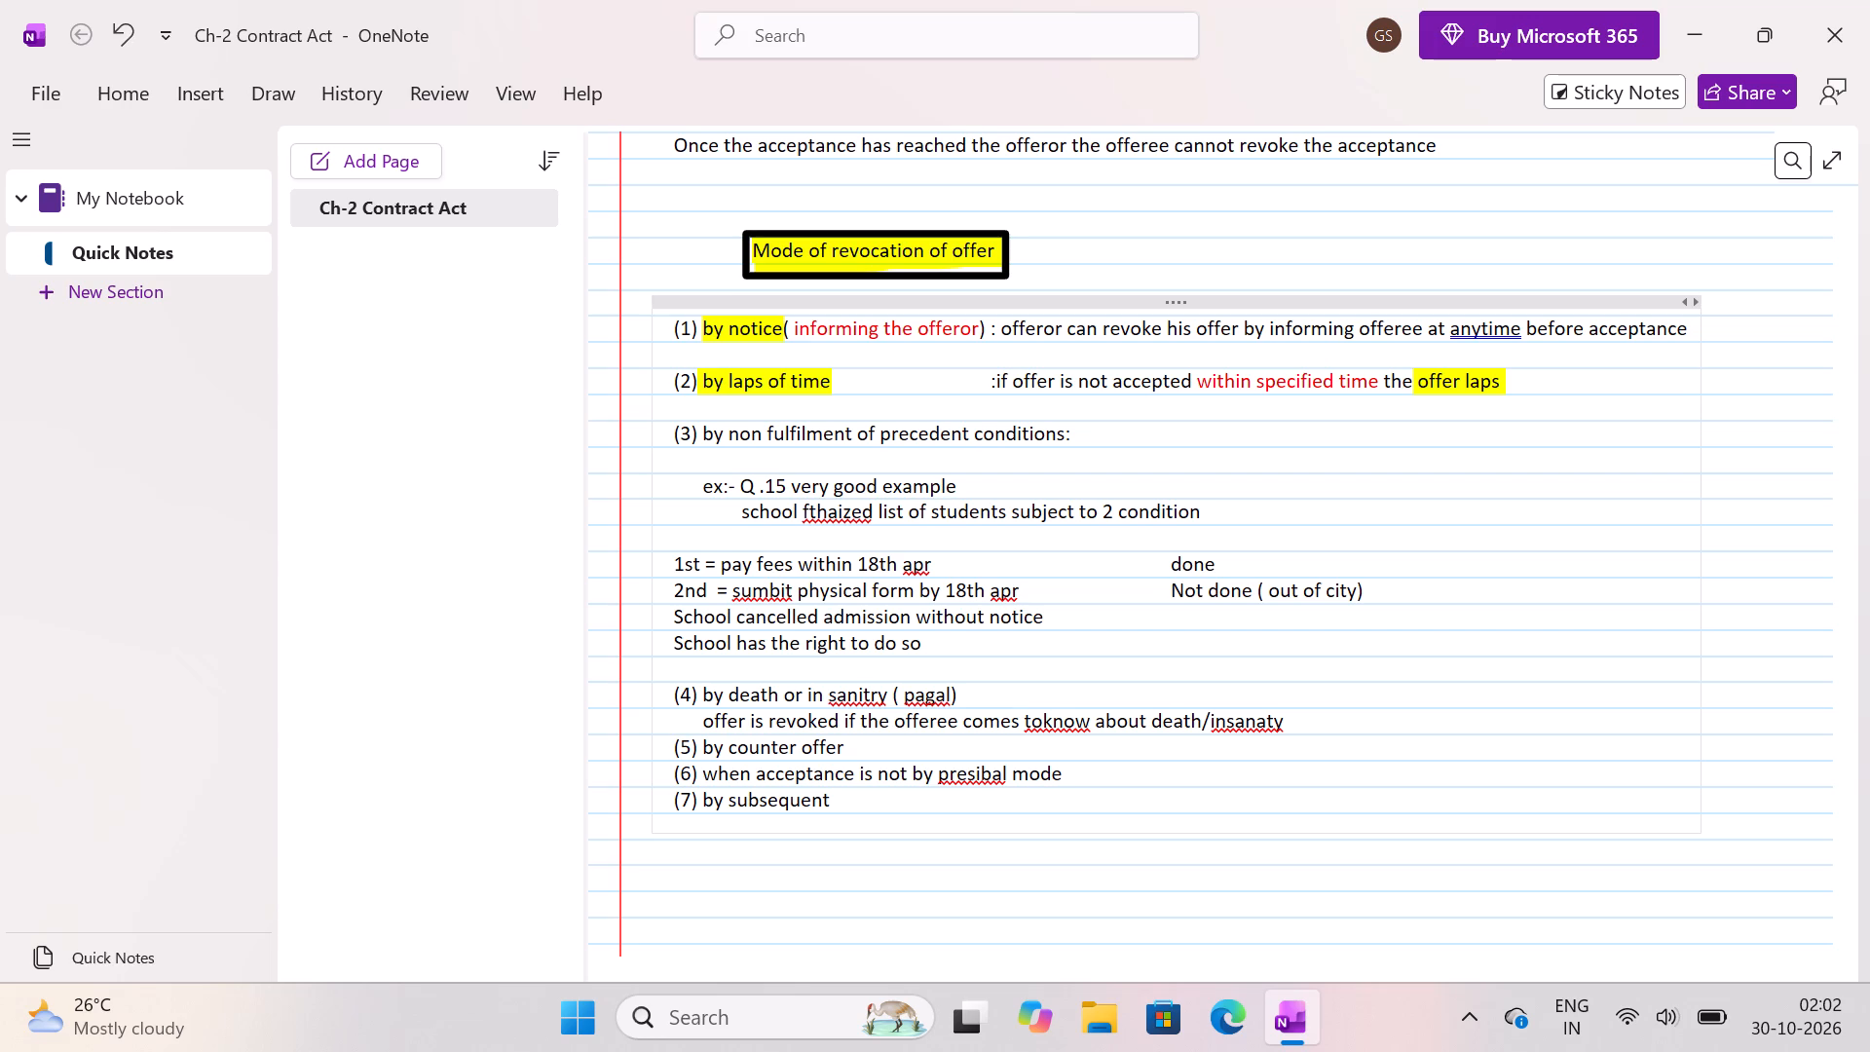
pyautogui.write('illega')
pyautogui.write('lity')
# Extend the page title at the start of the notes to read "Ch-2 Contract Act unit 1".
pyautogui.scroll(3, 928, 236)
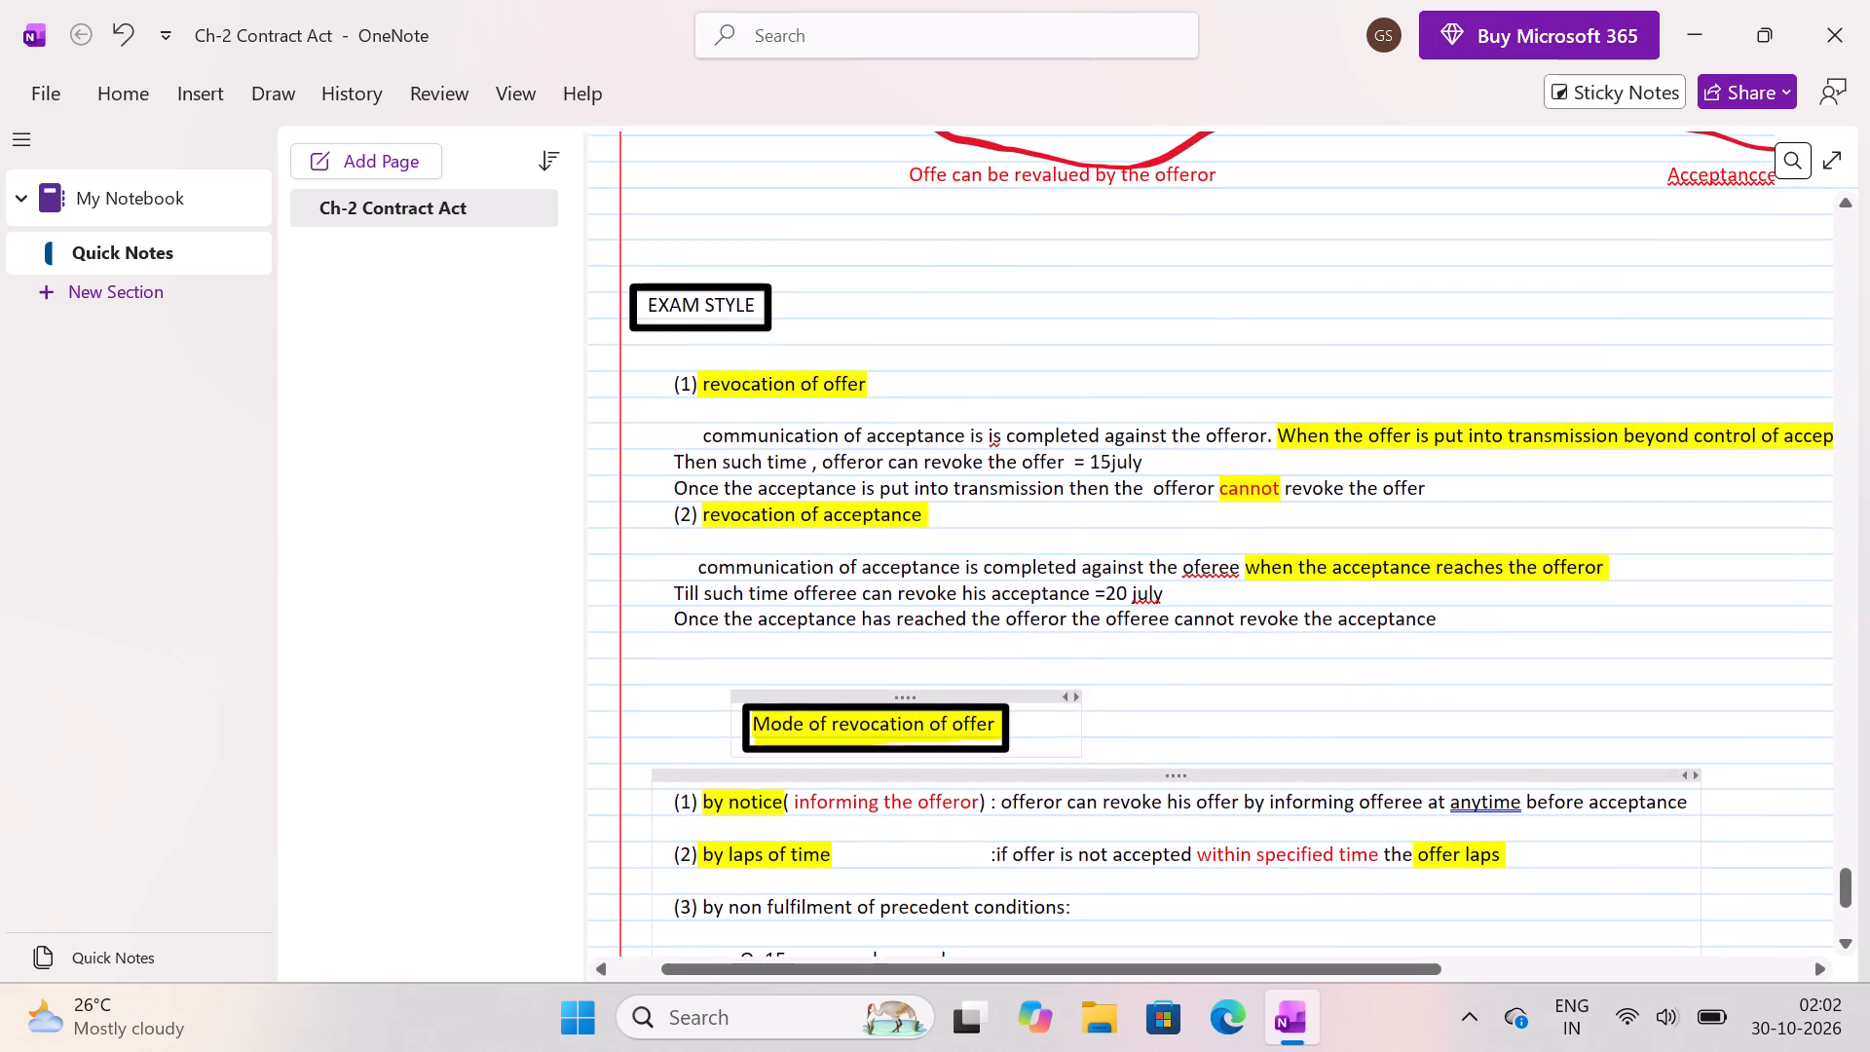
pyautogui.click(559, 160)
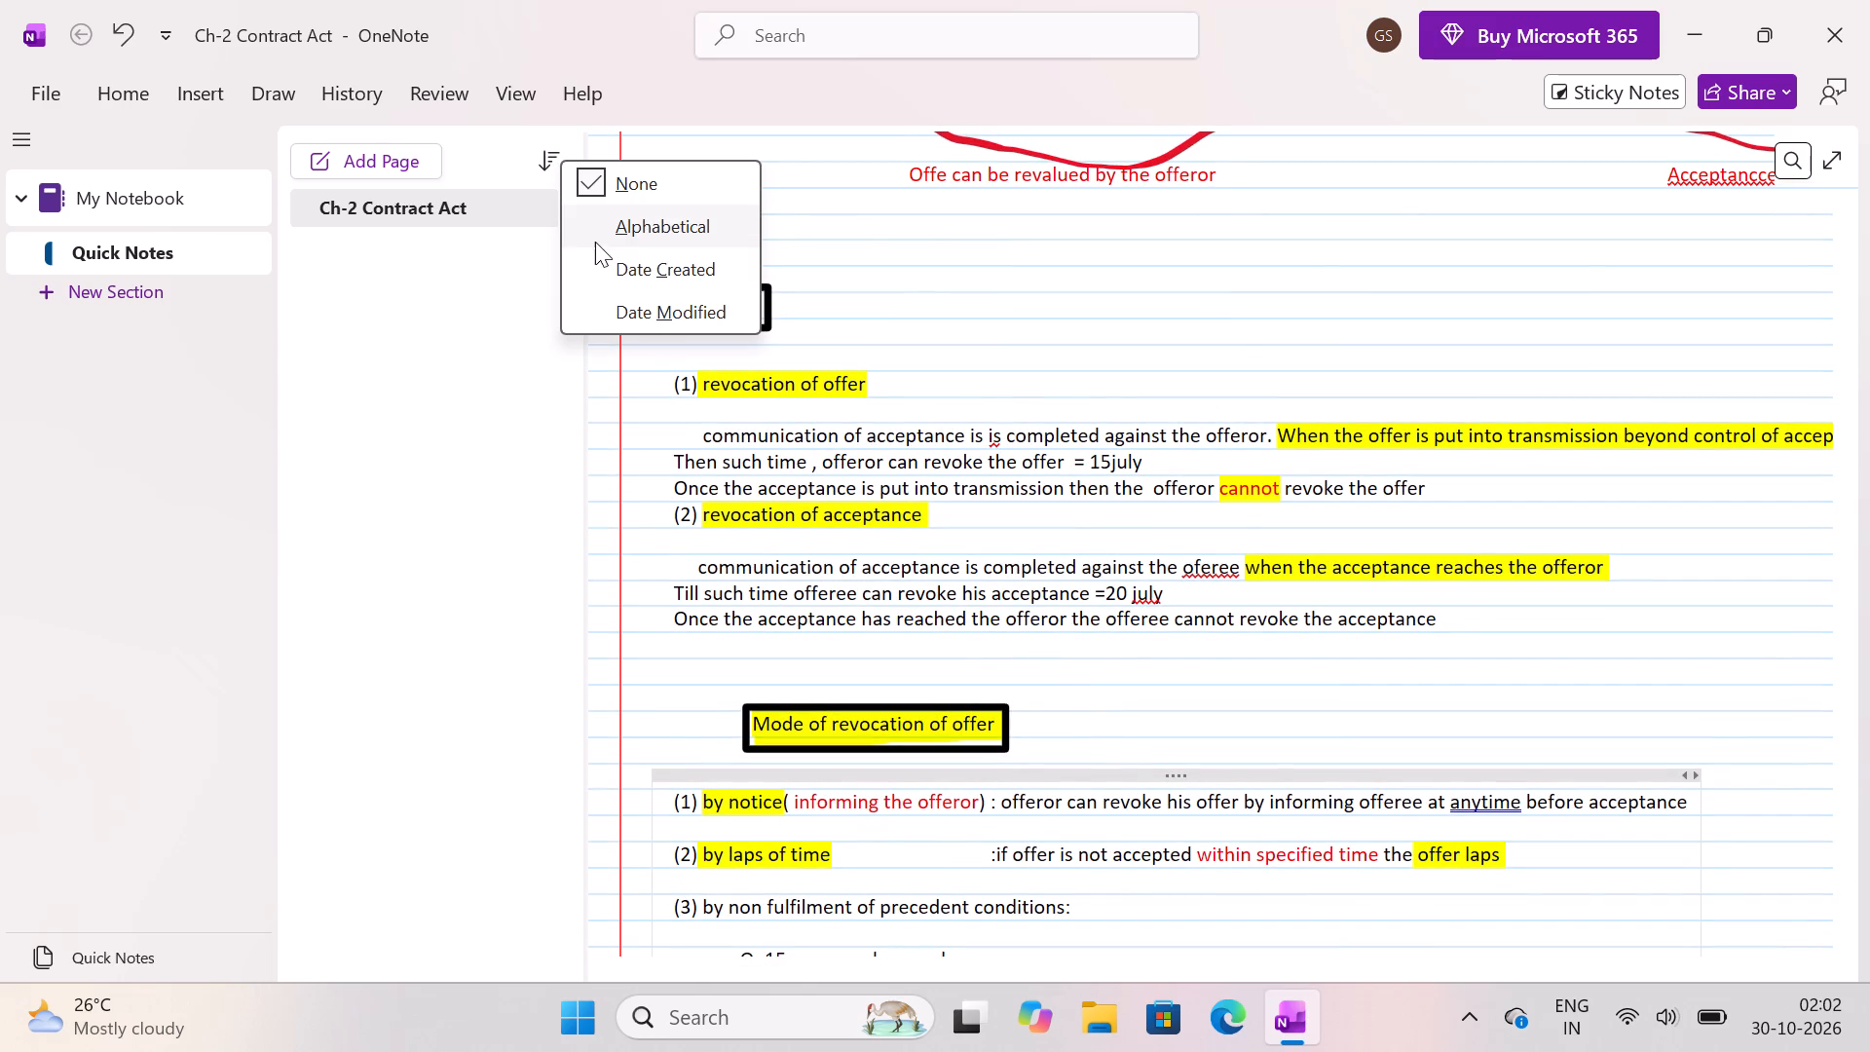
pyautogui.click(493, 239)
pyautogui.scroll(11, 786, 369)
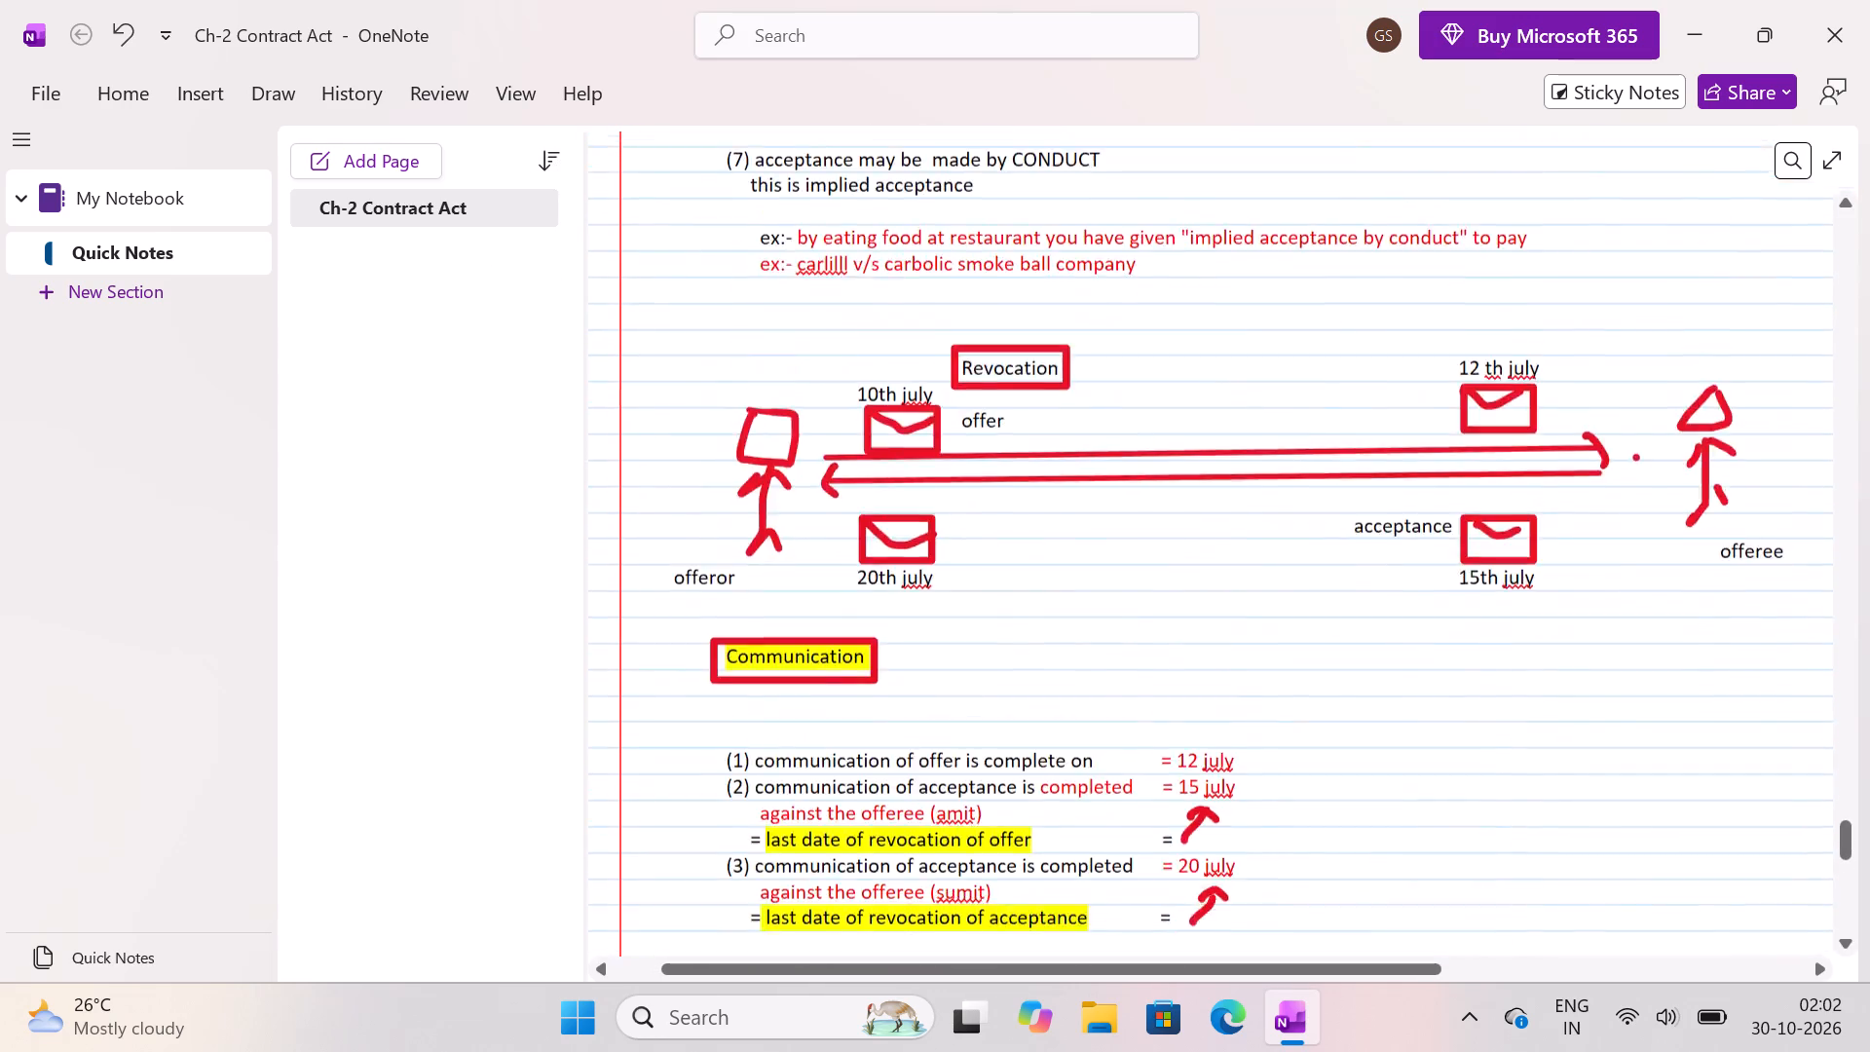
pyautogui.scroll(11, 801, 348)
pyautogui.scroll(18, 812, 342)
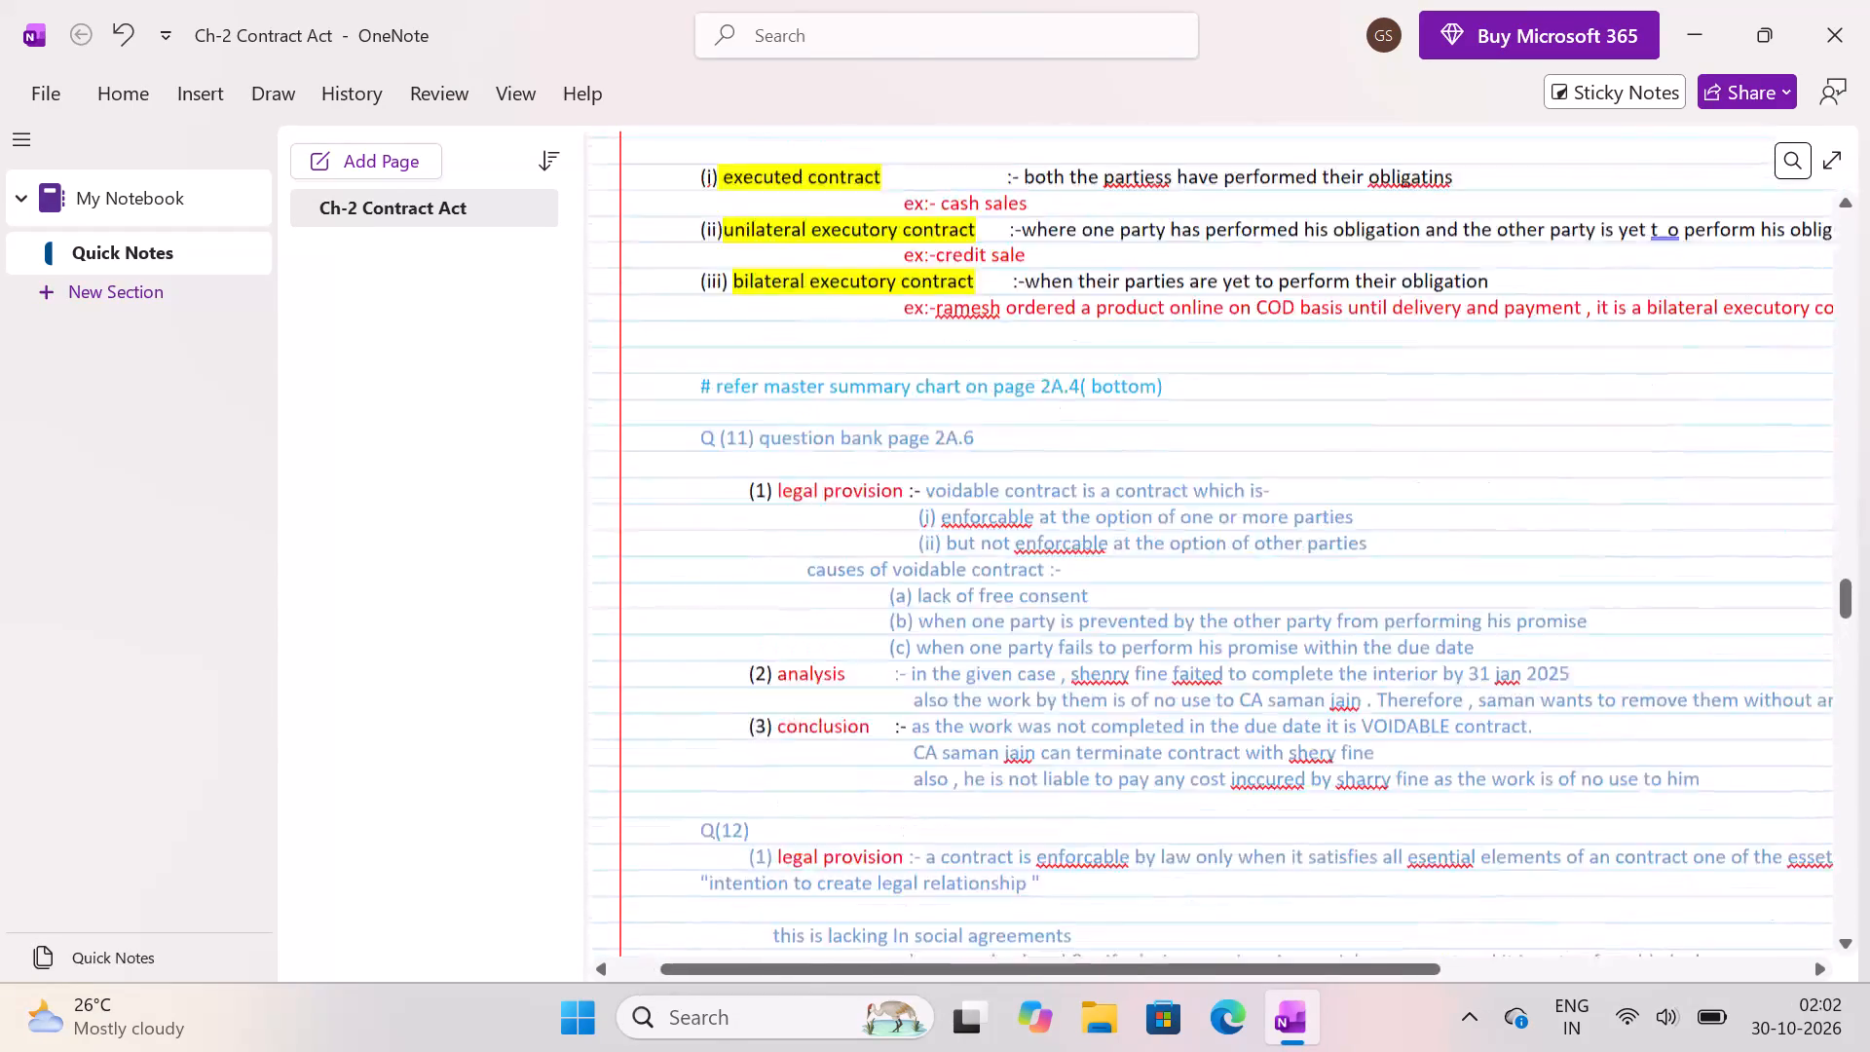
pyautogui.scroll(19, 816, 338)
pyautogui.scroll(10, 831, 327)
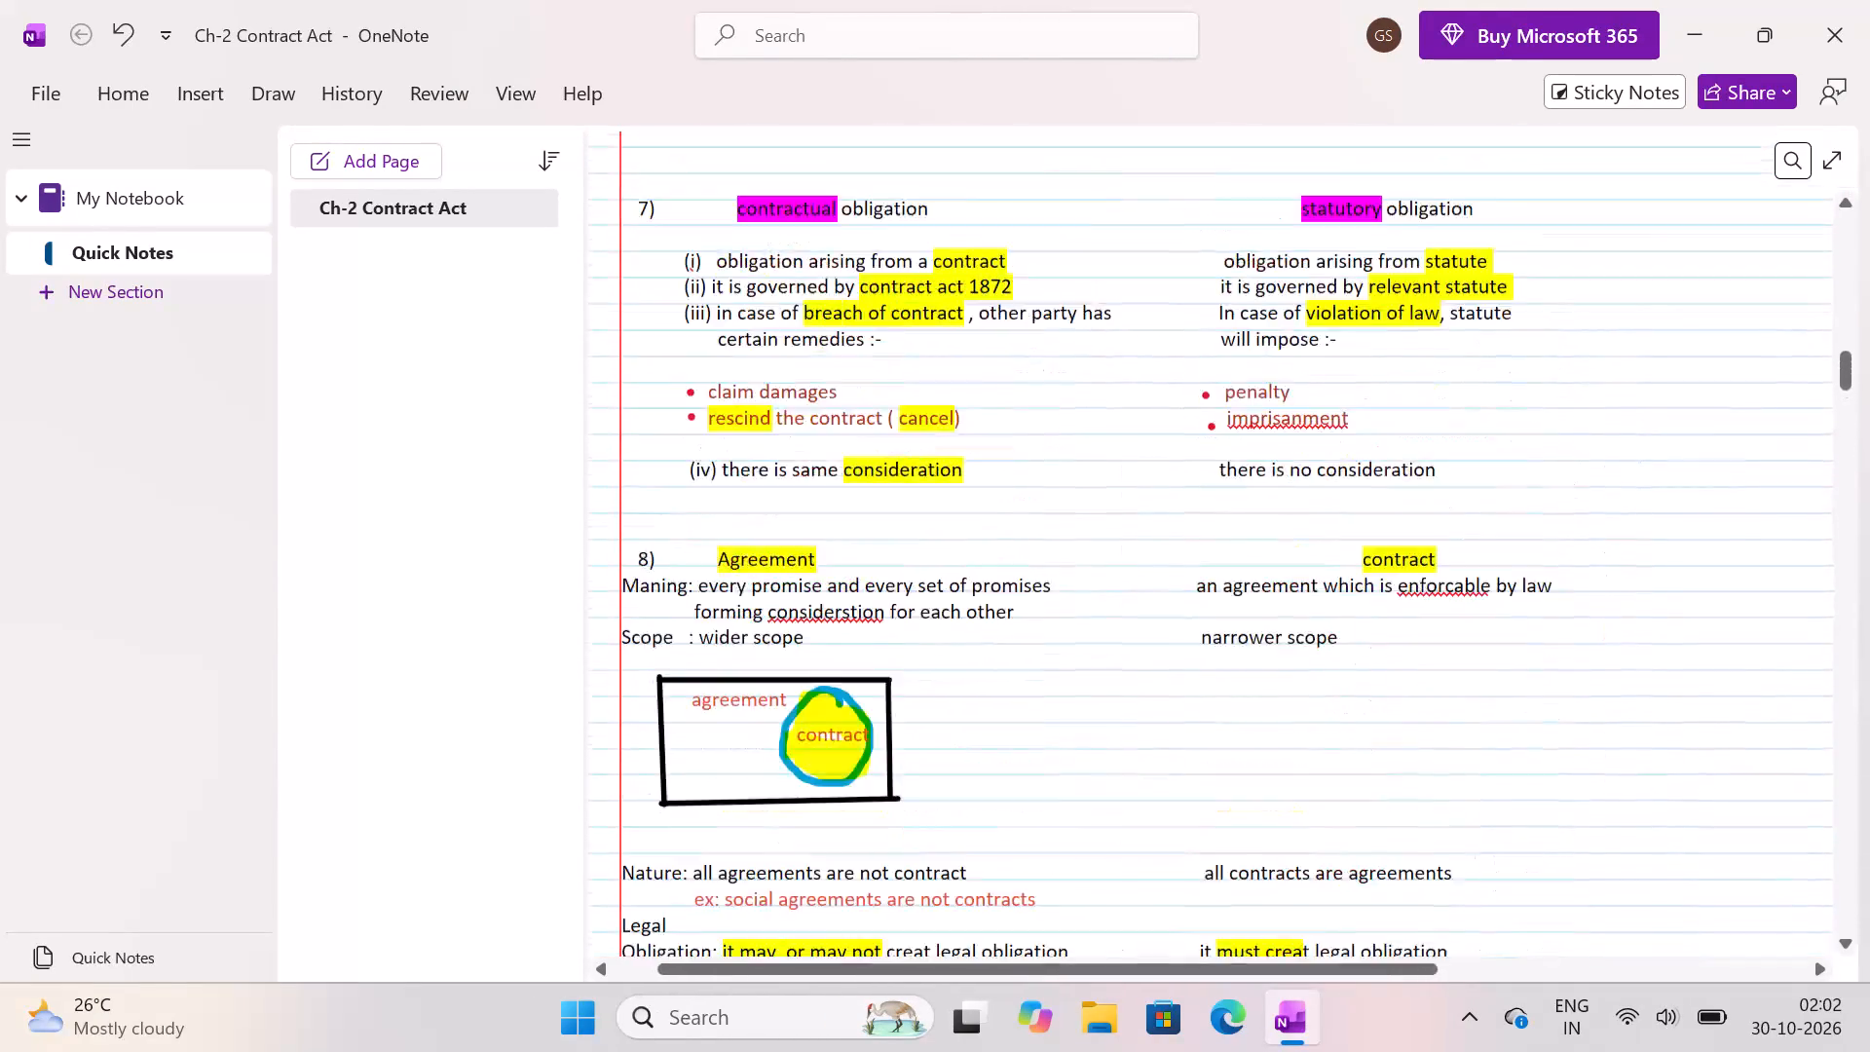
pyautogui.scroll(15, 831, 327)
pyautogui.scroll(7, 837, 325)
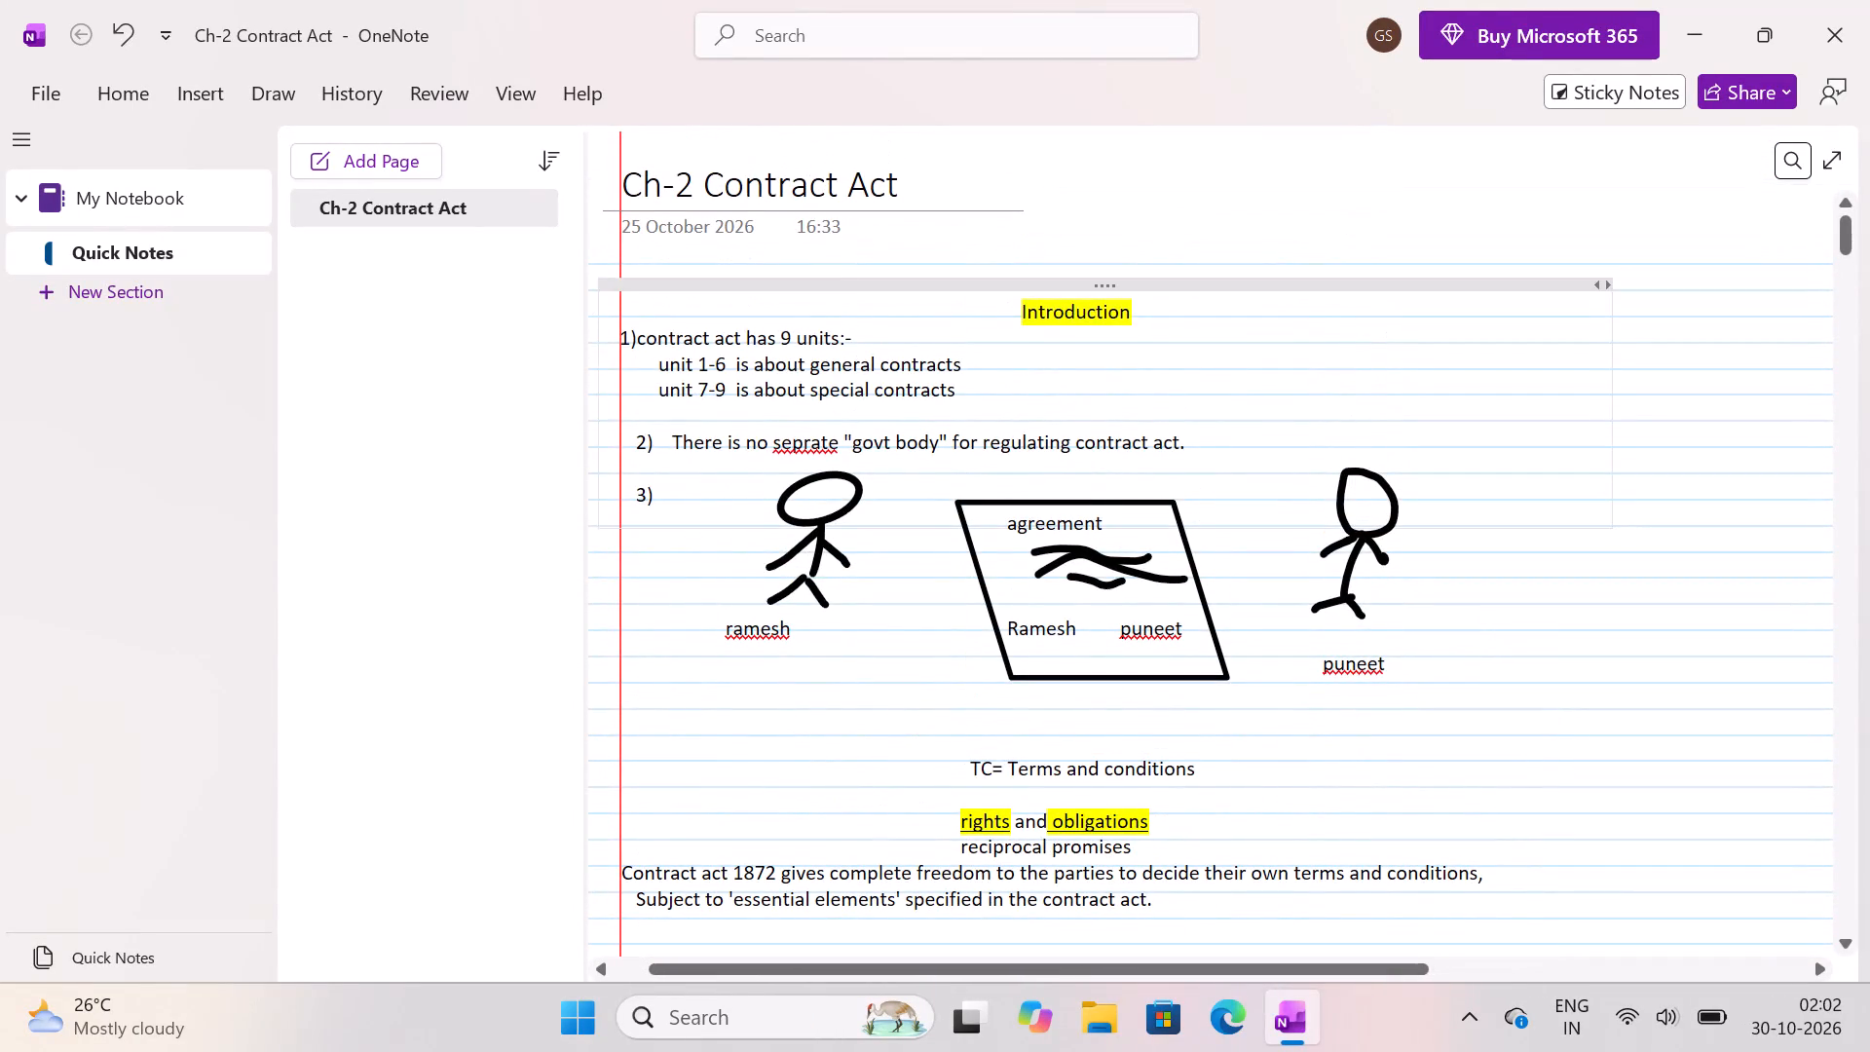
pyautogui.click(918, 183)
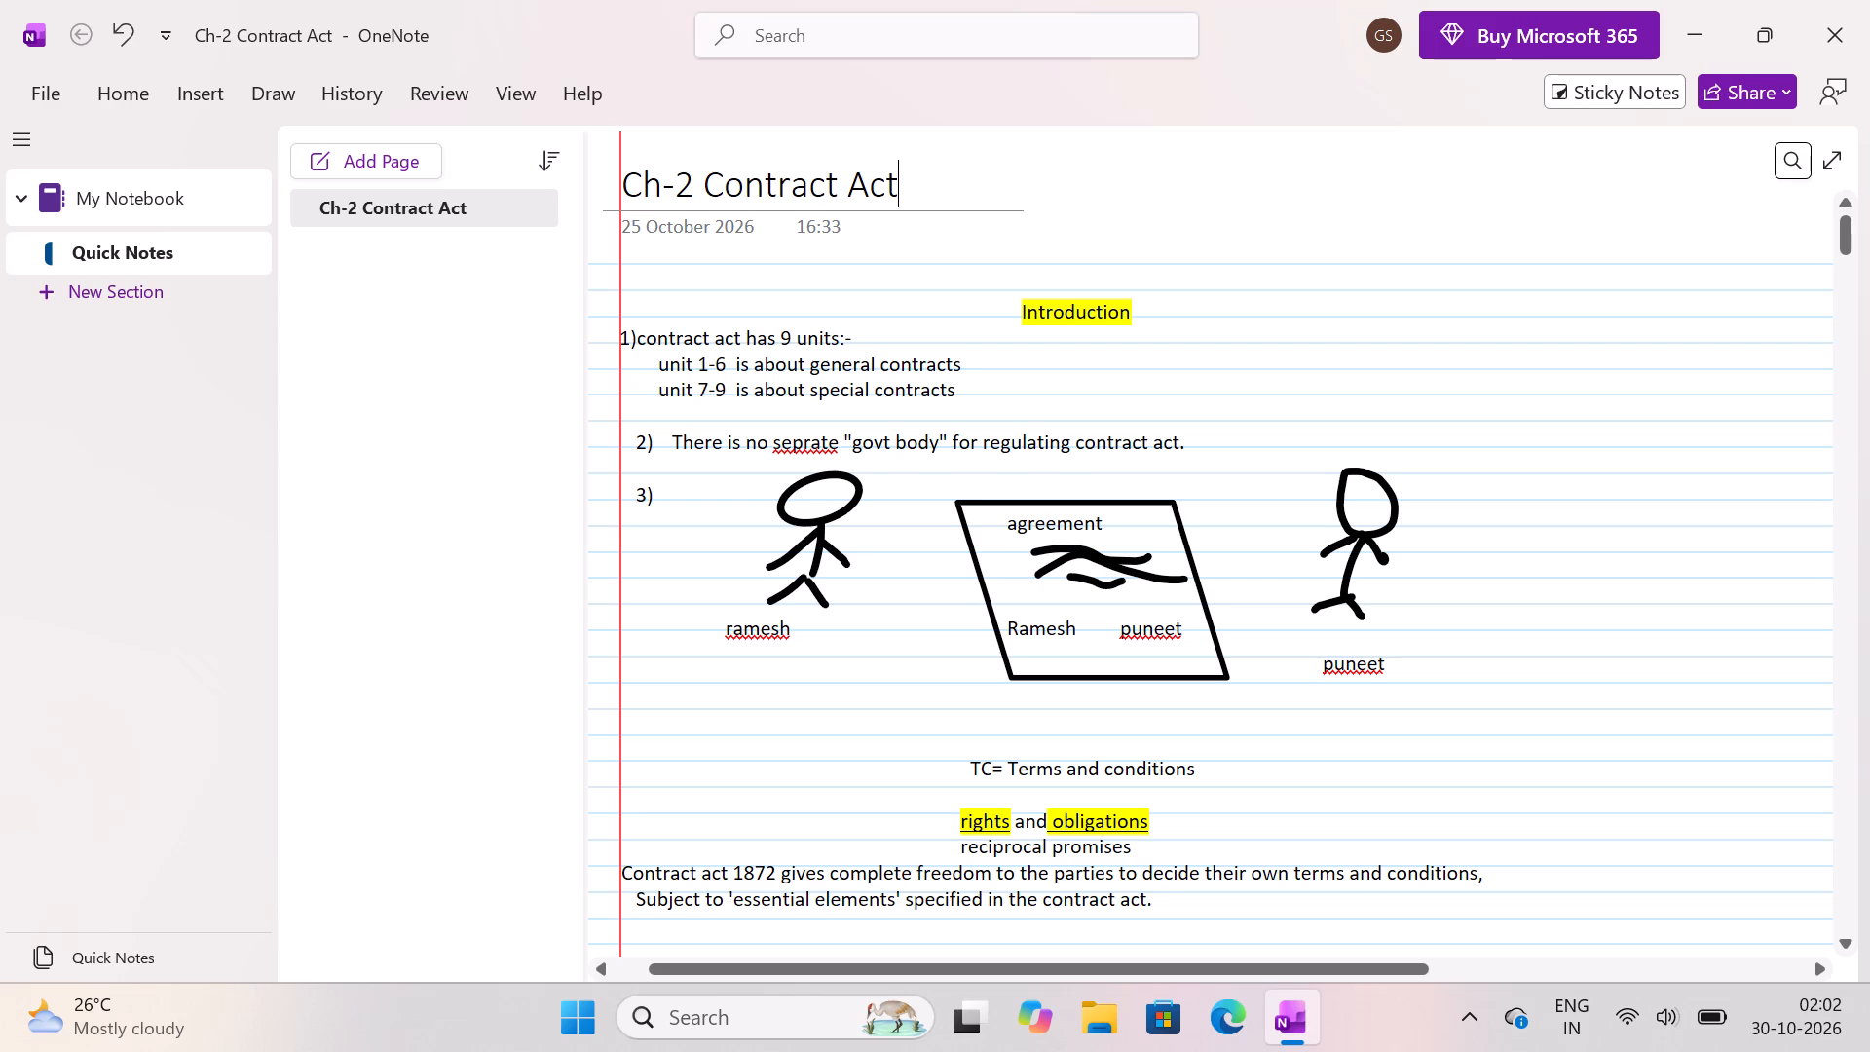
pyautogui.press('Return')
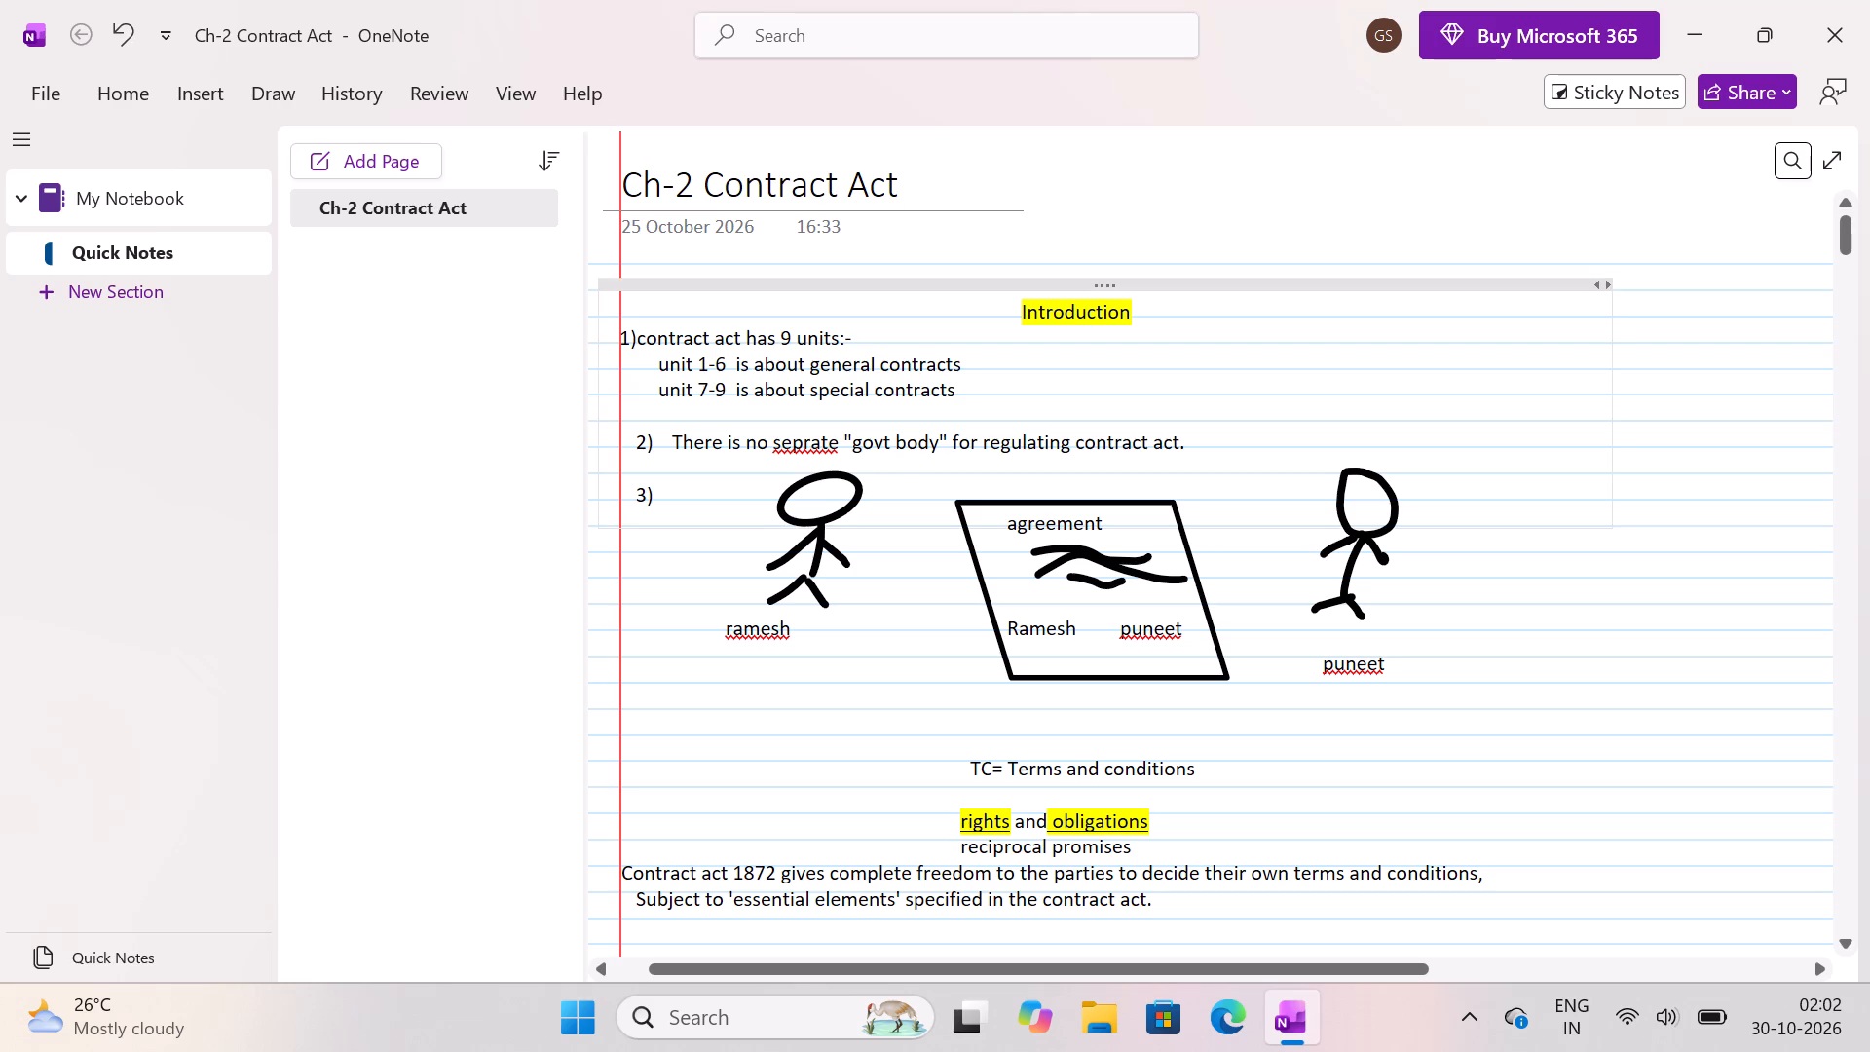
pyautogui.click(949, 192)
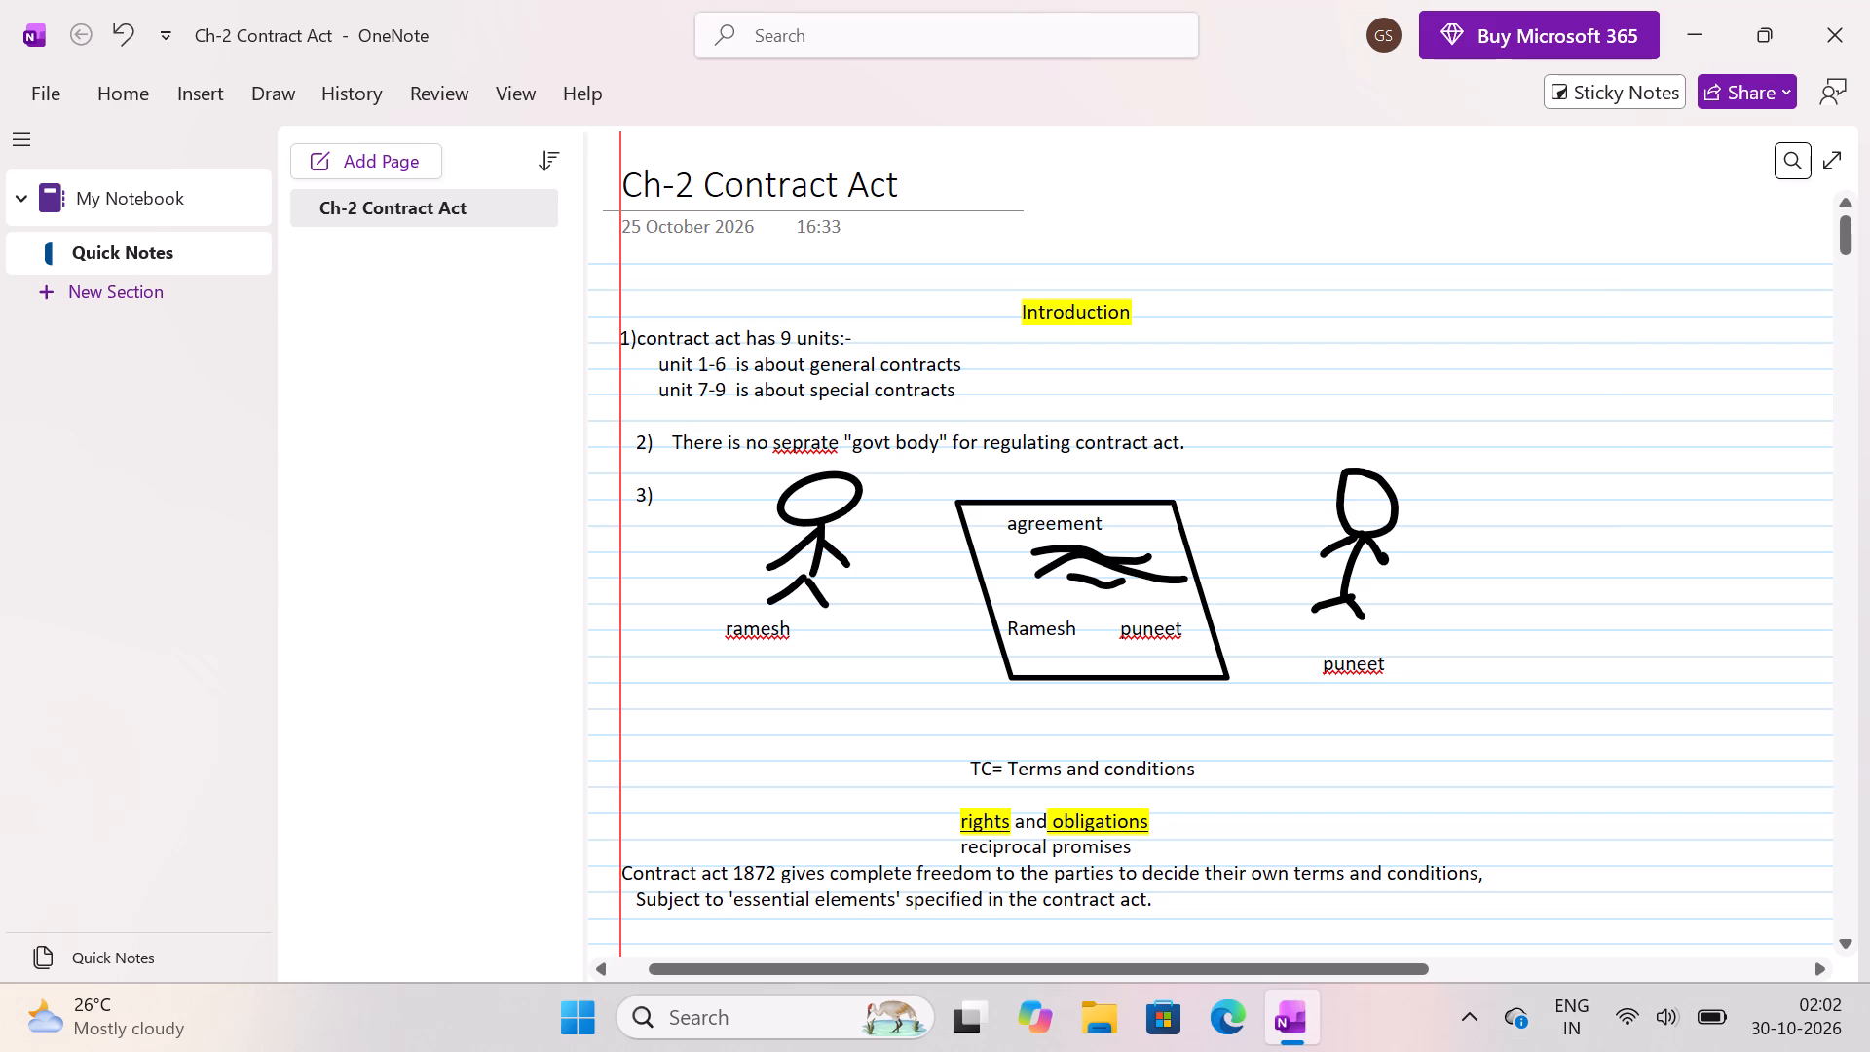
pyautogui.press('space')
pyautogui.write('unit')
pyautogui.press('space')
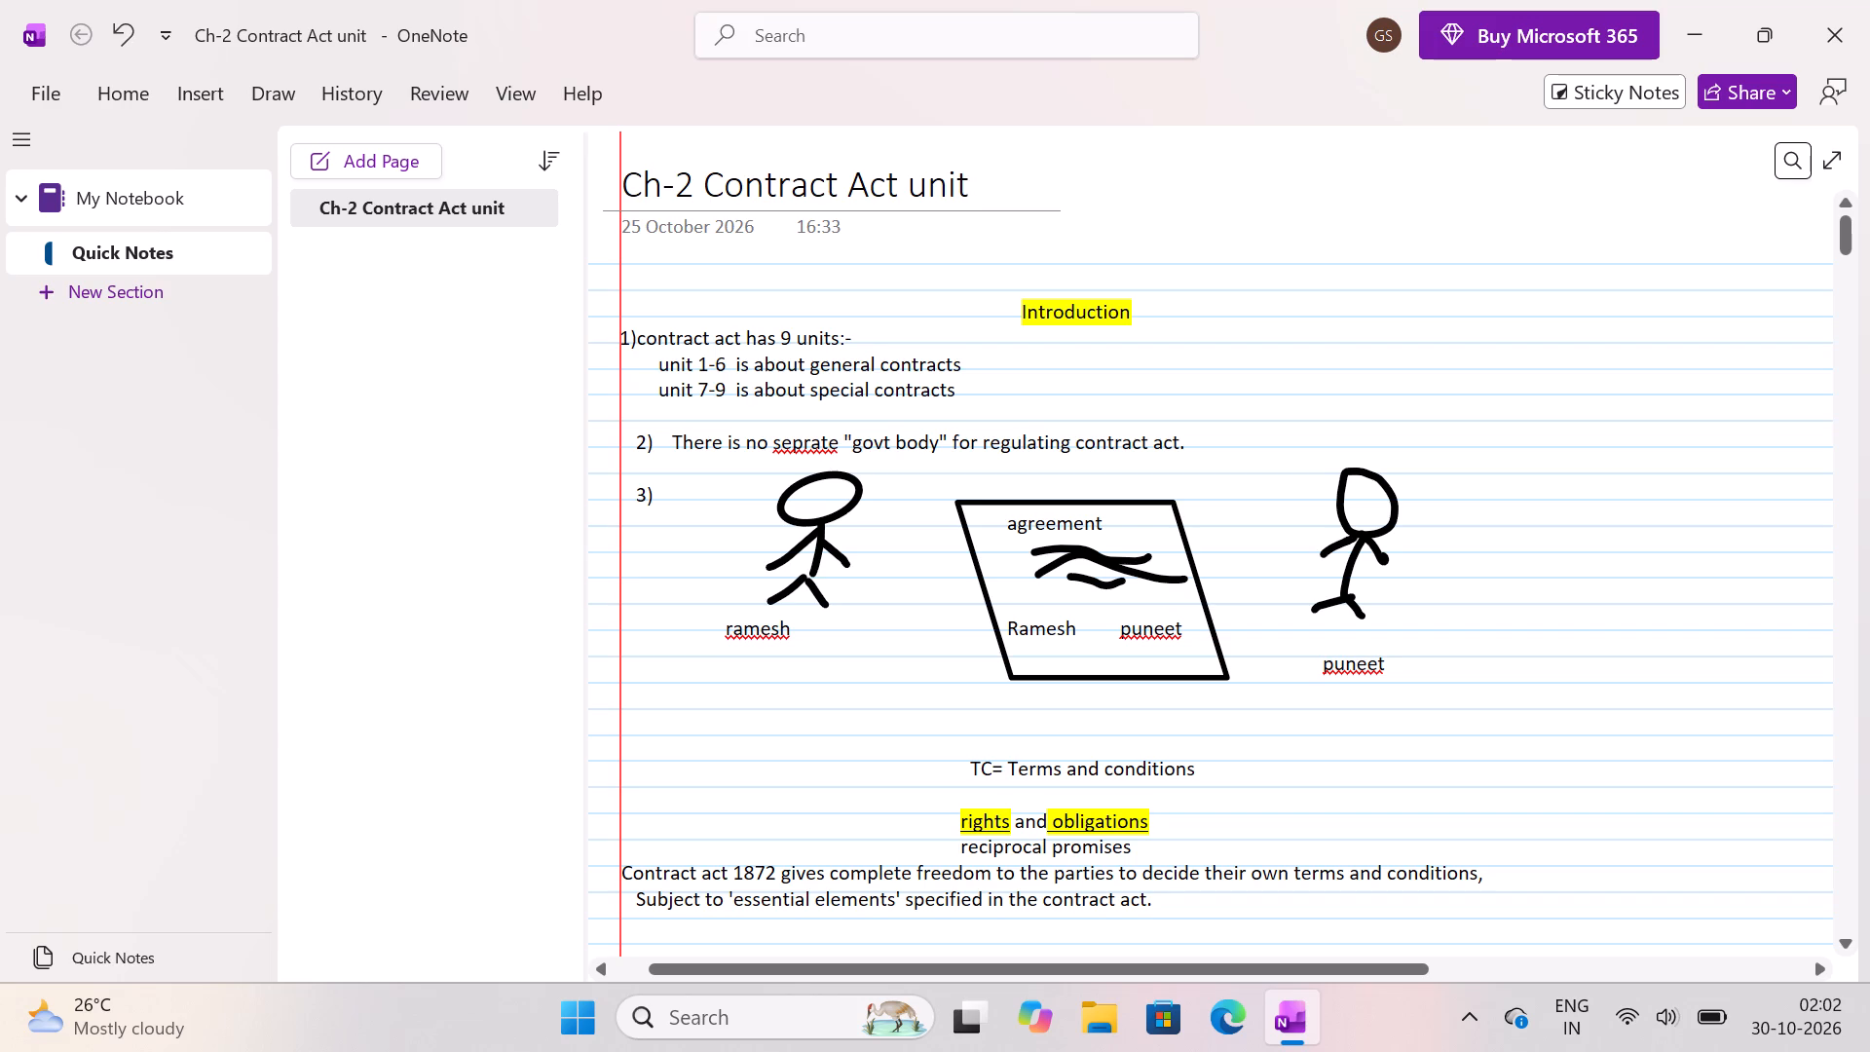
pyautogui.press('1')
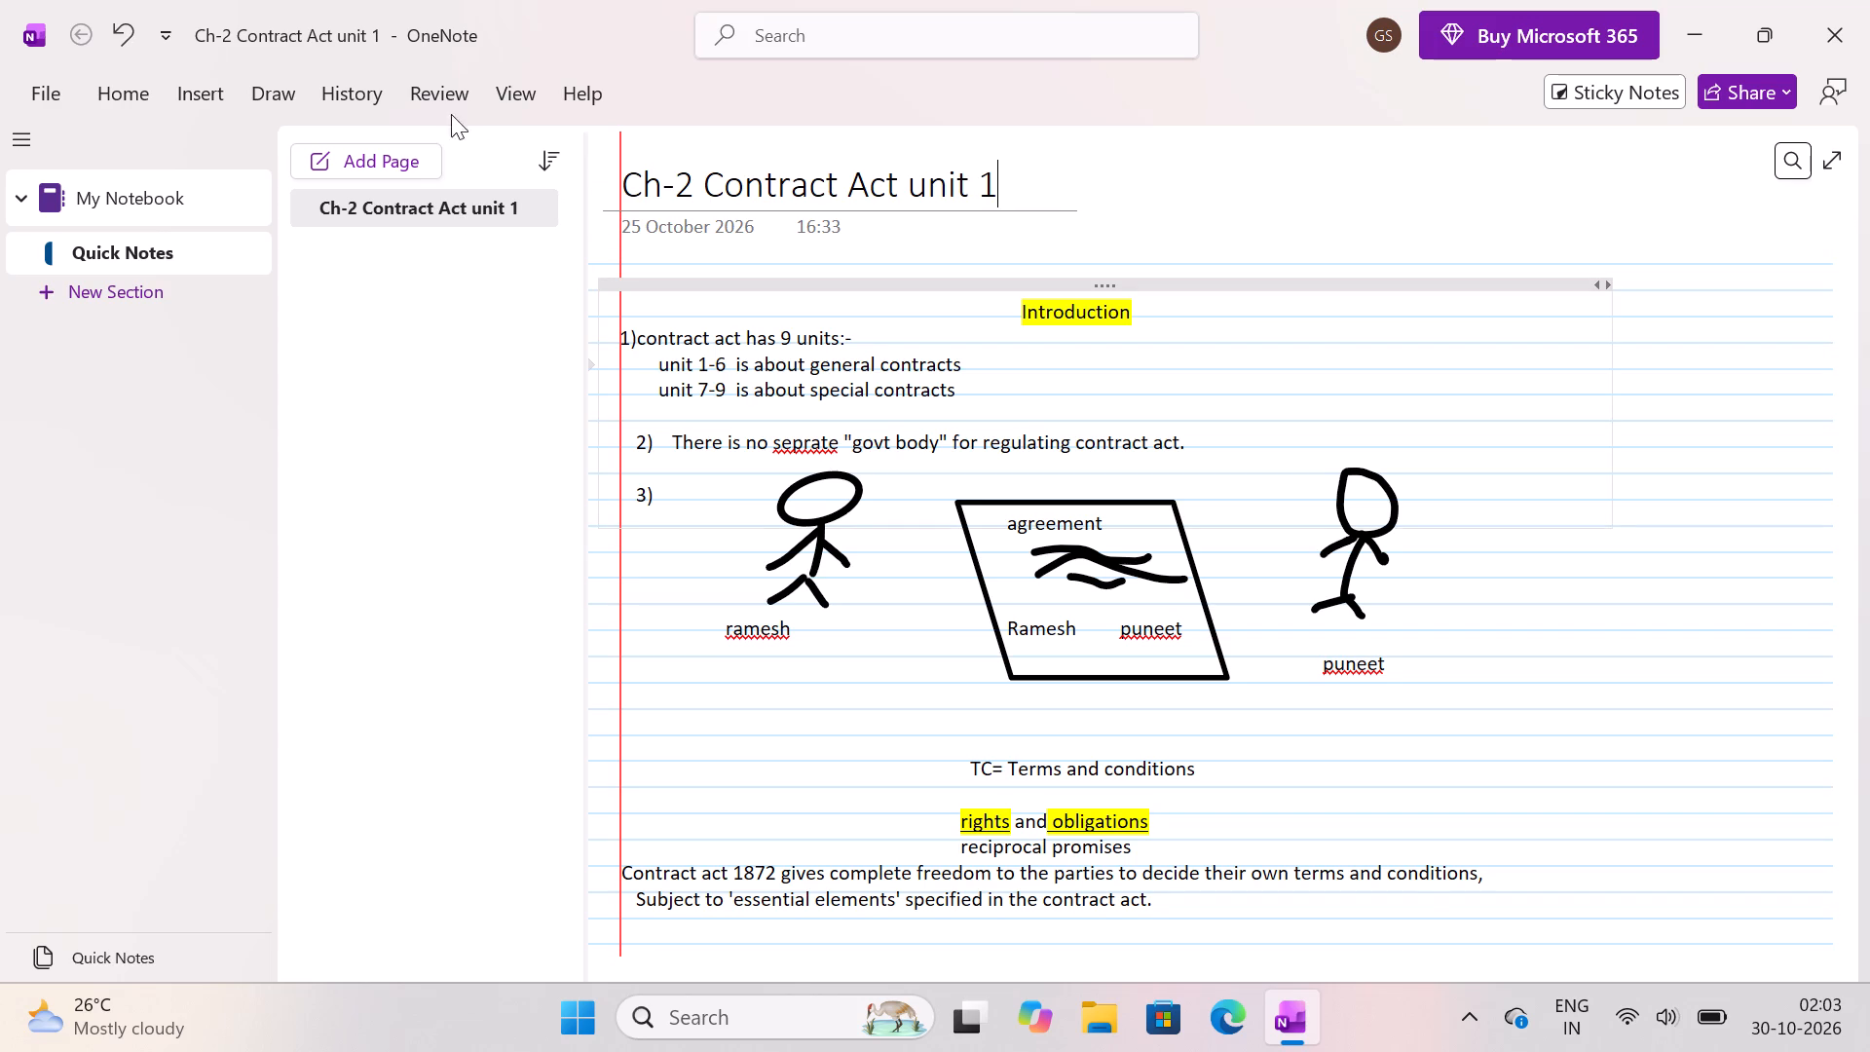
# Add a new page to the Quick Notes section and title it "Unit 2 consideration".
pyautogui.click(414, 153)
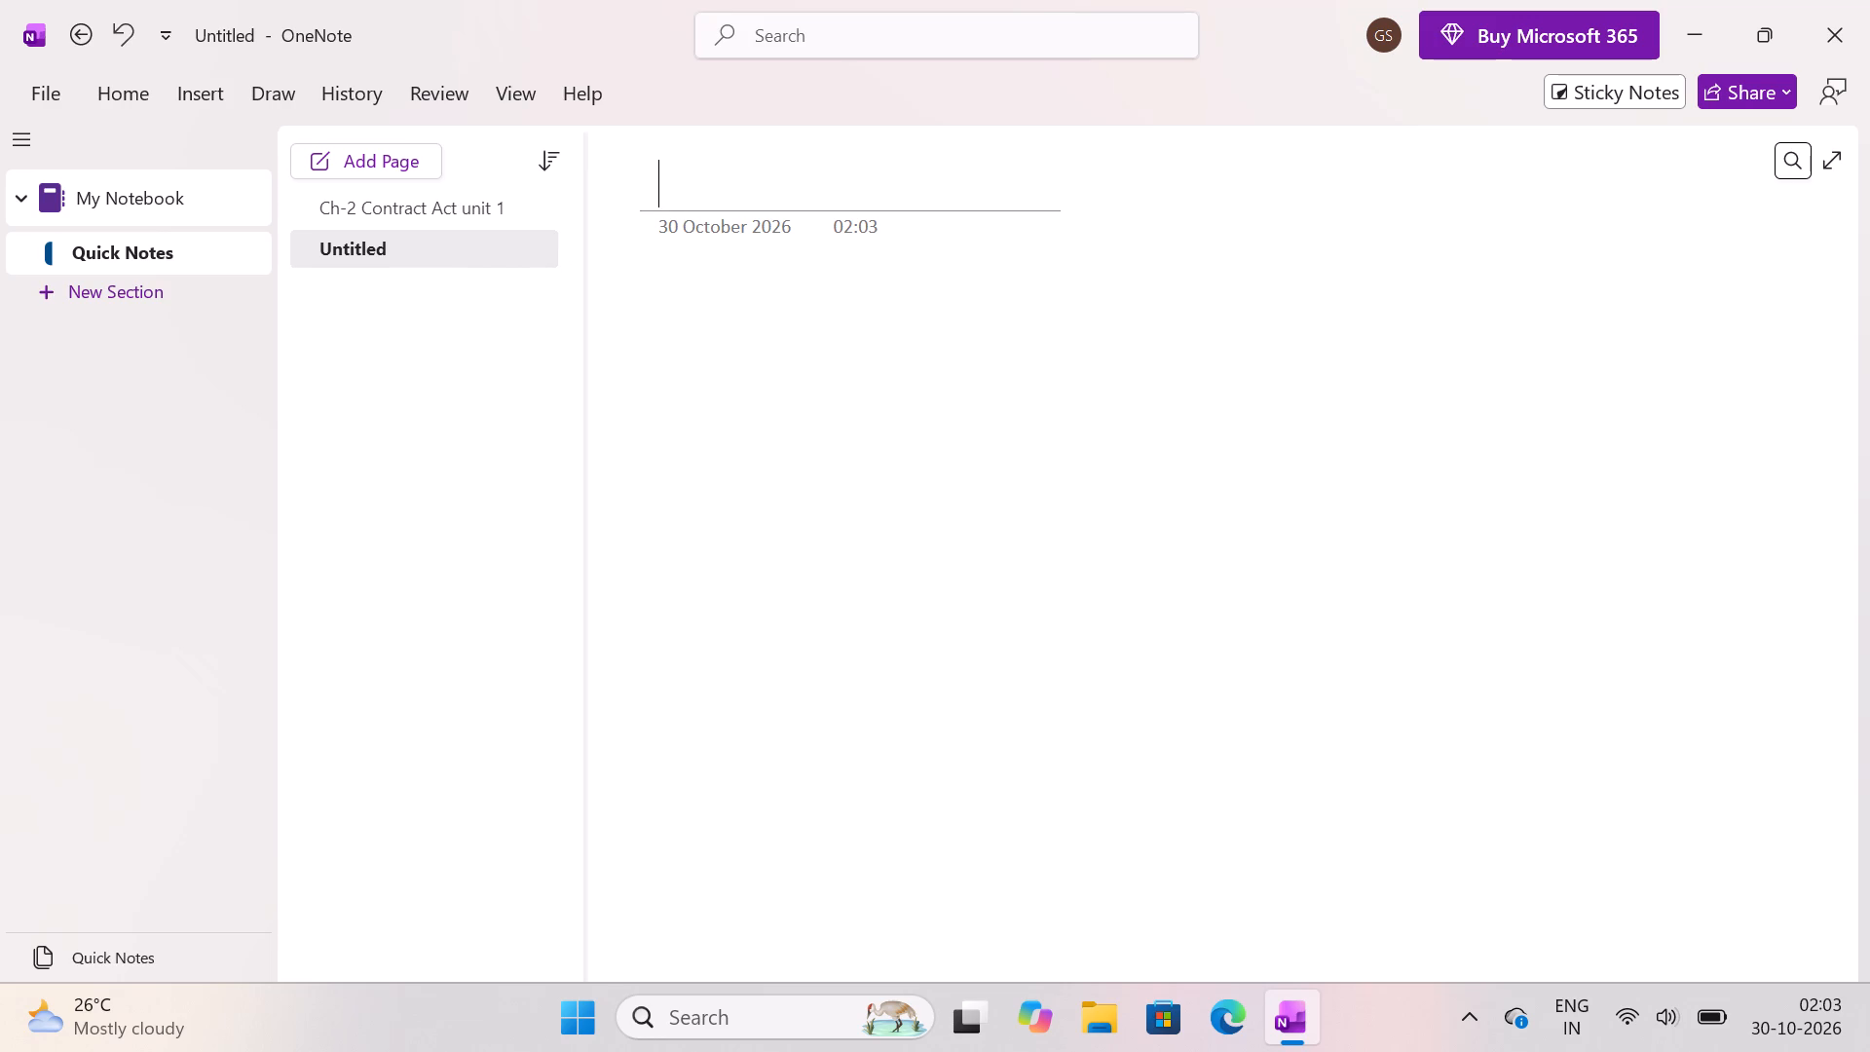
pyautogui.write('unit')
pyautogui.press('space')
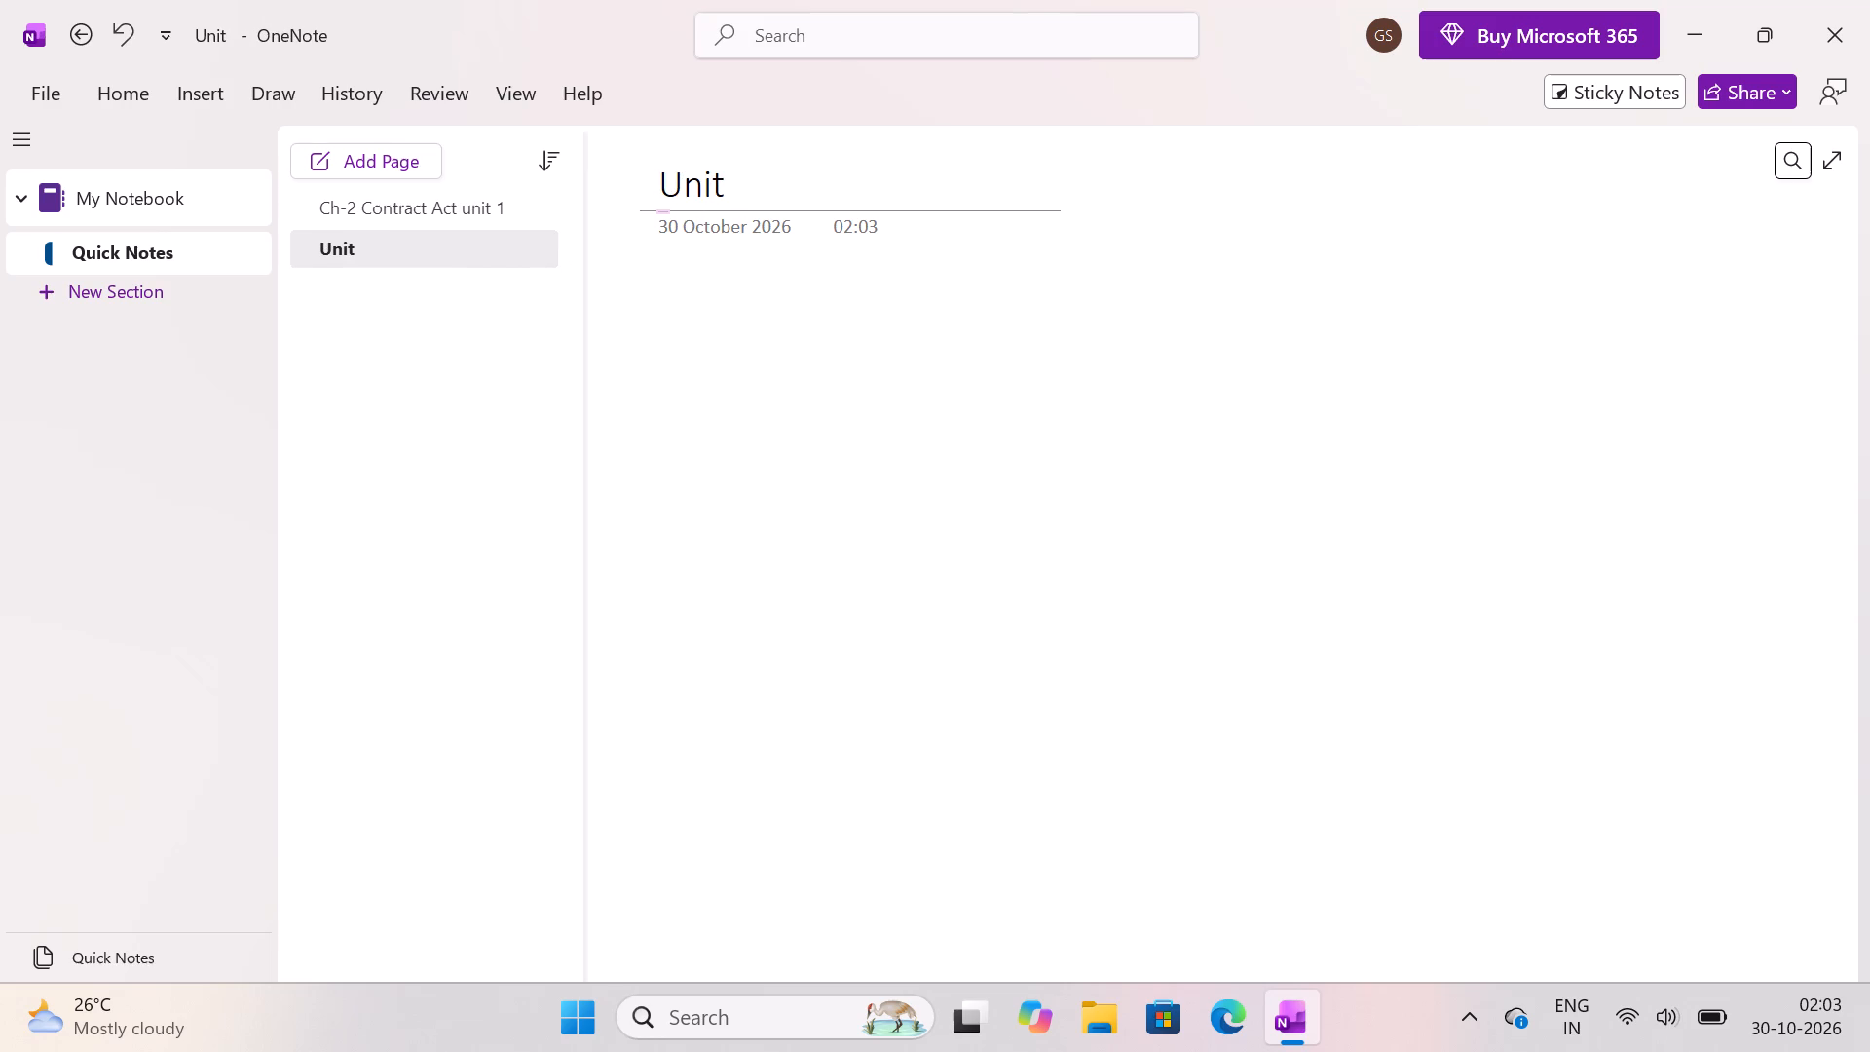
pyautogui.write('2')
pyautogui.press('space')
pyautogui.write('condi')
pyautogui.press('BackSpace')
pyautogui.press('BackSpace')
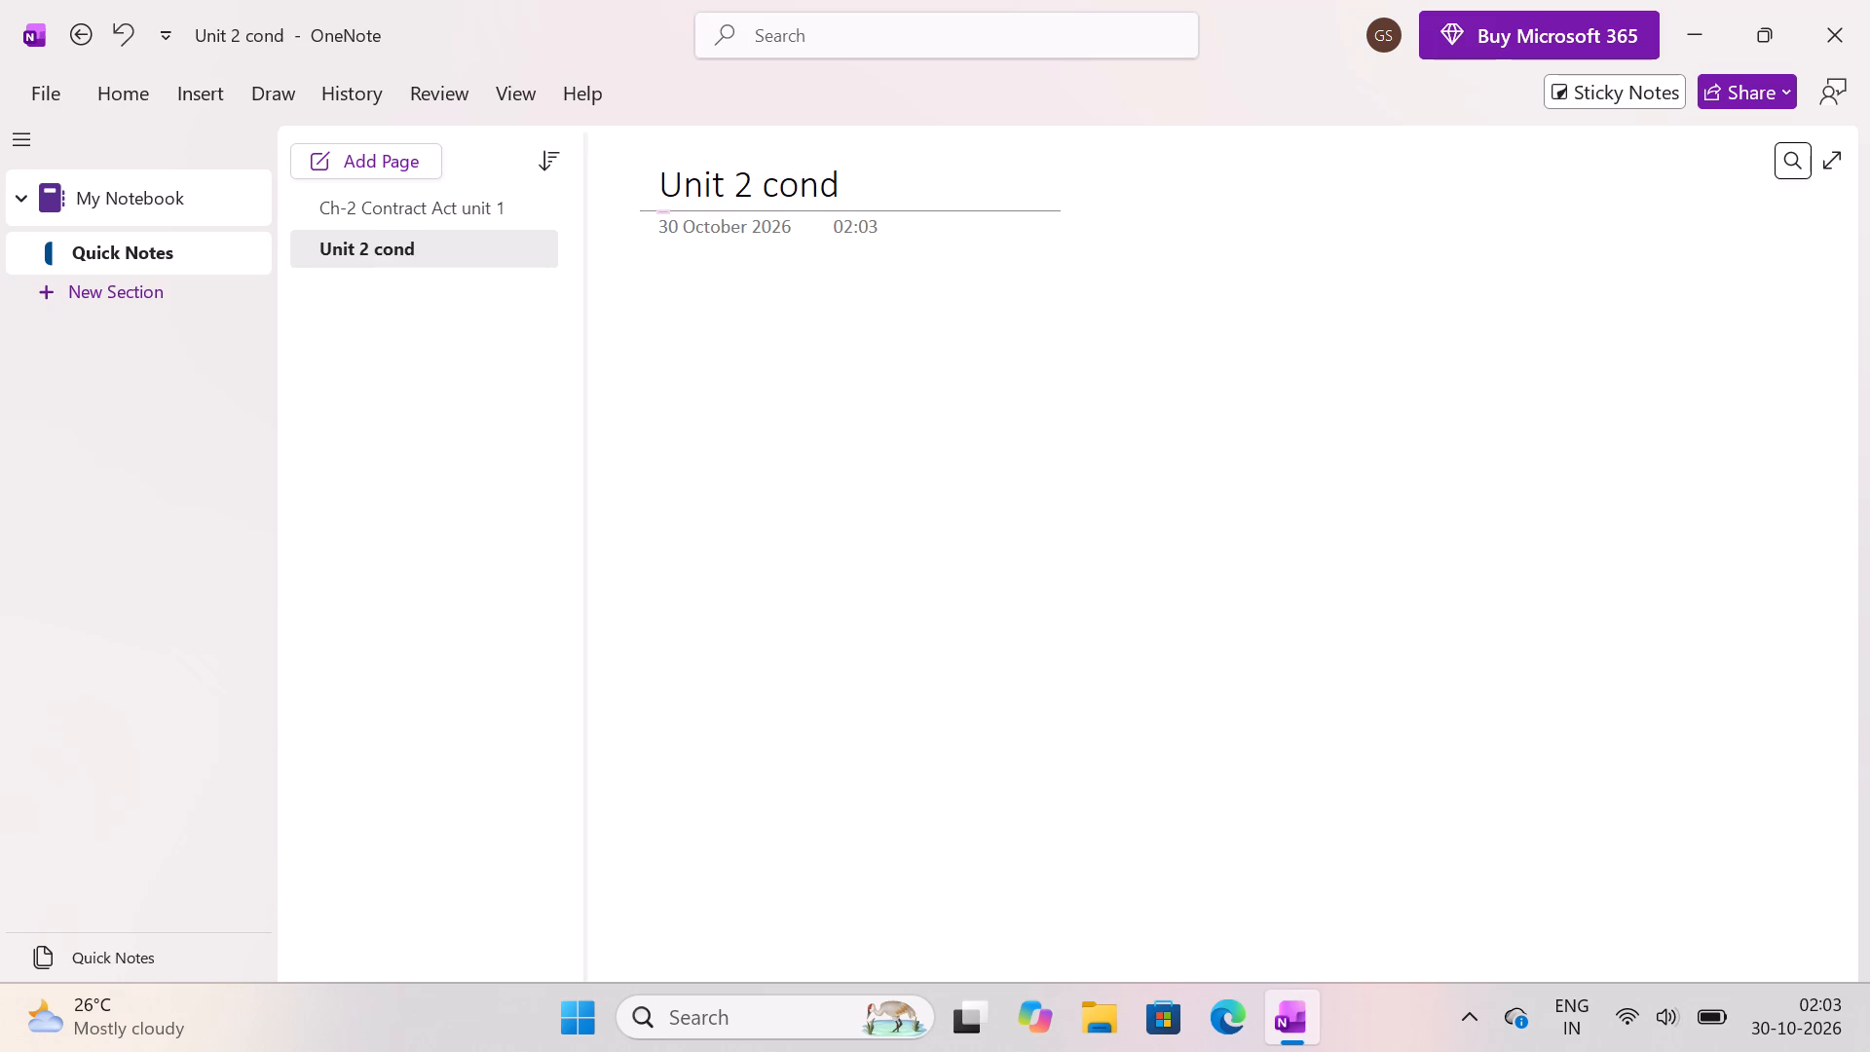
pyautogui.write('sideration')
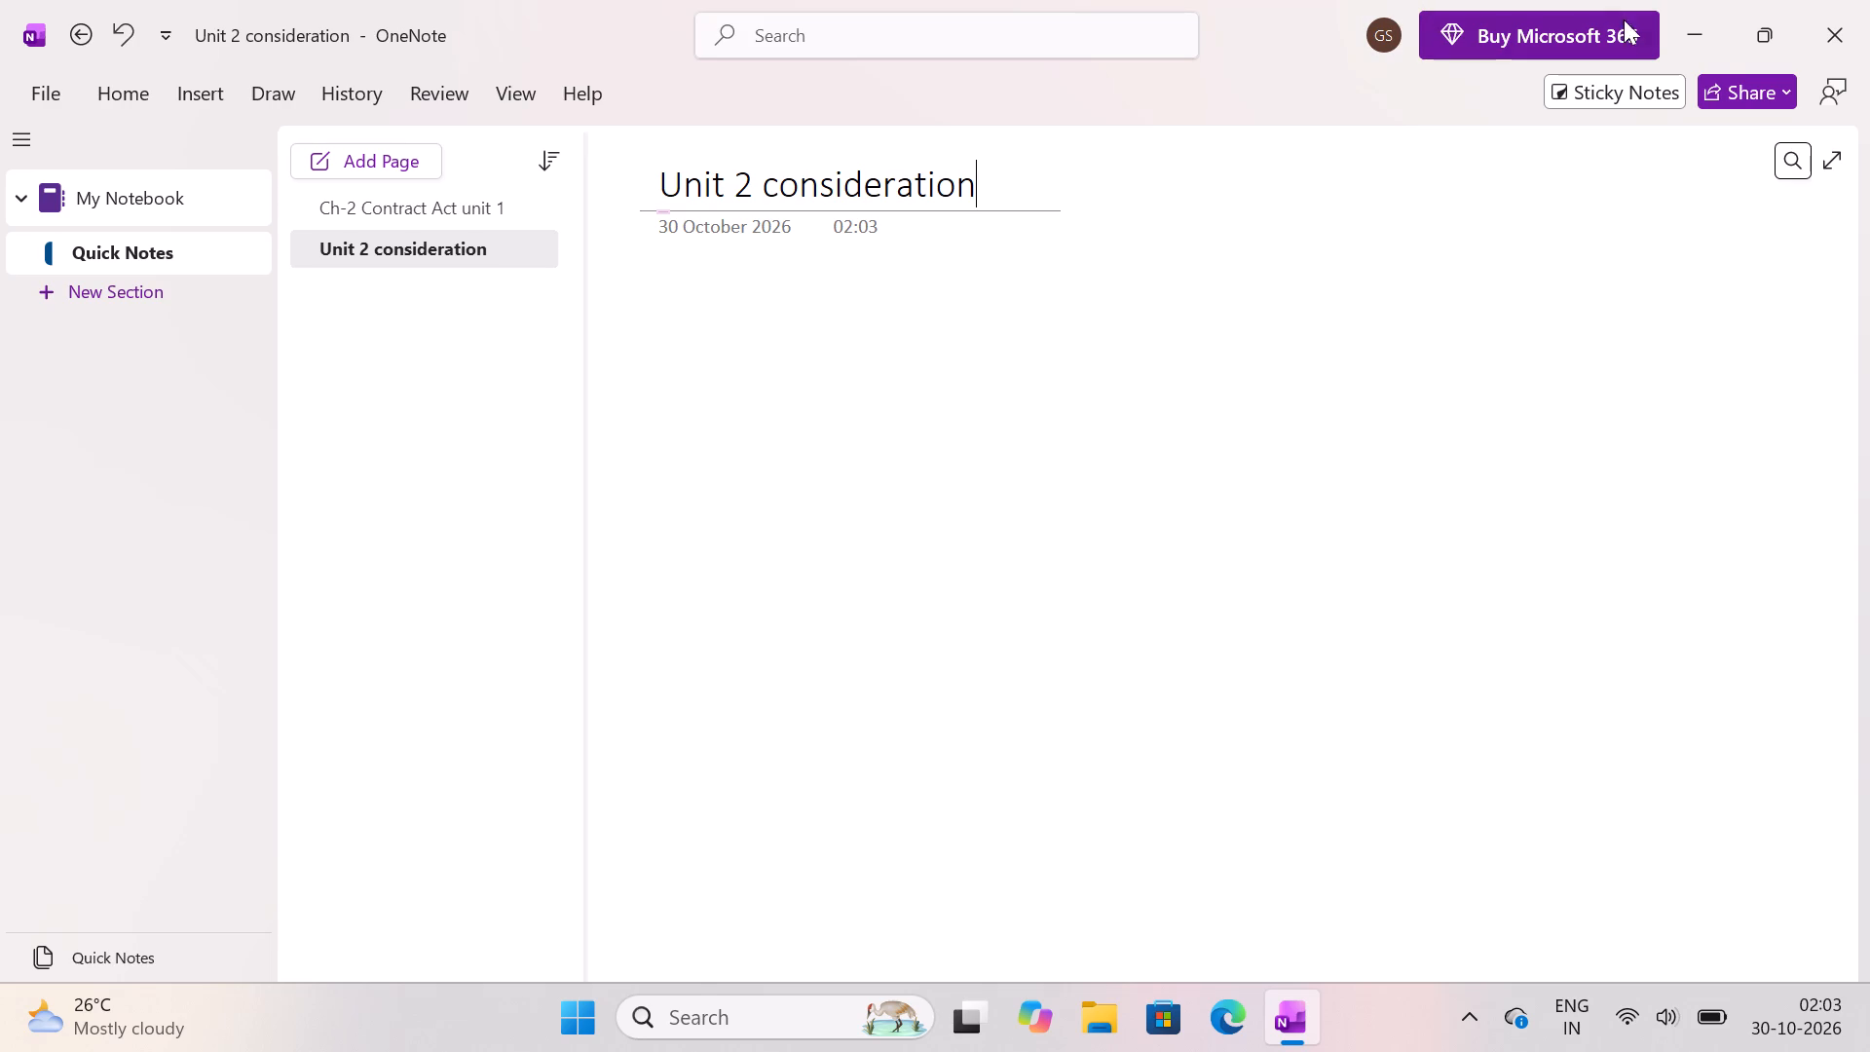
# Minimize the notebook window and launch Kuro from the desktop.
pyautogui.click(1681, 32)
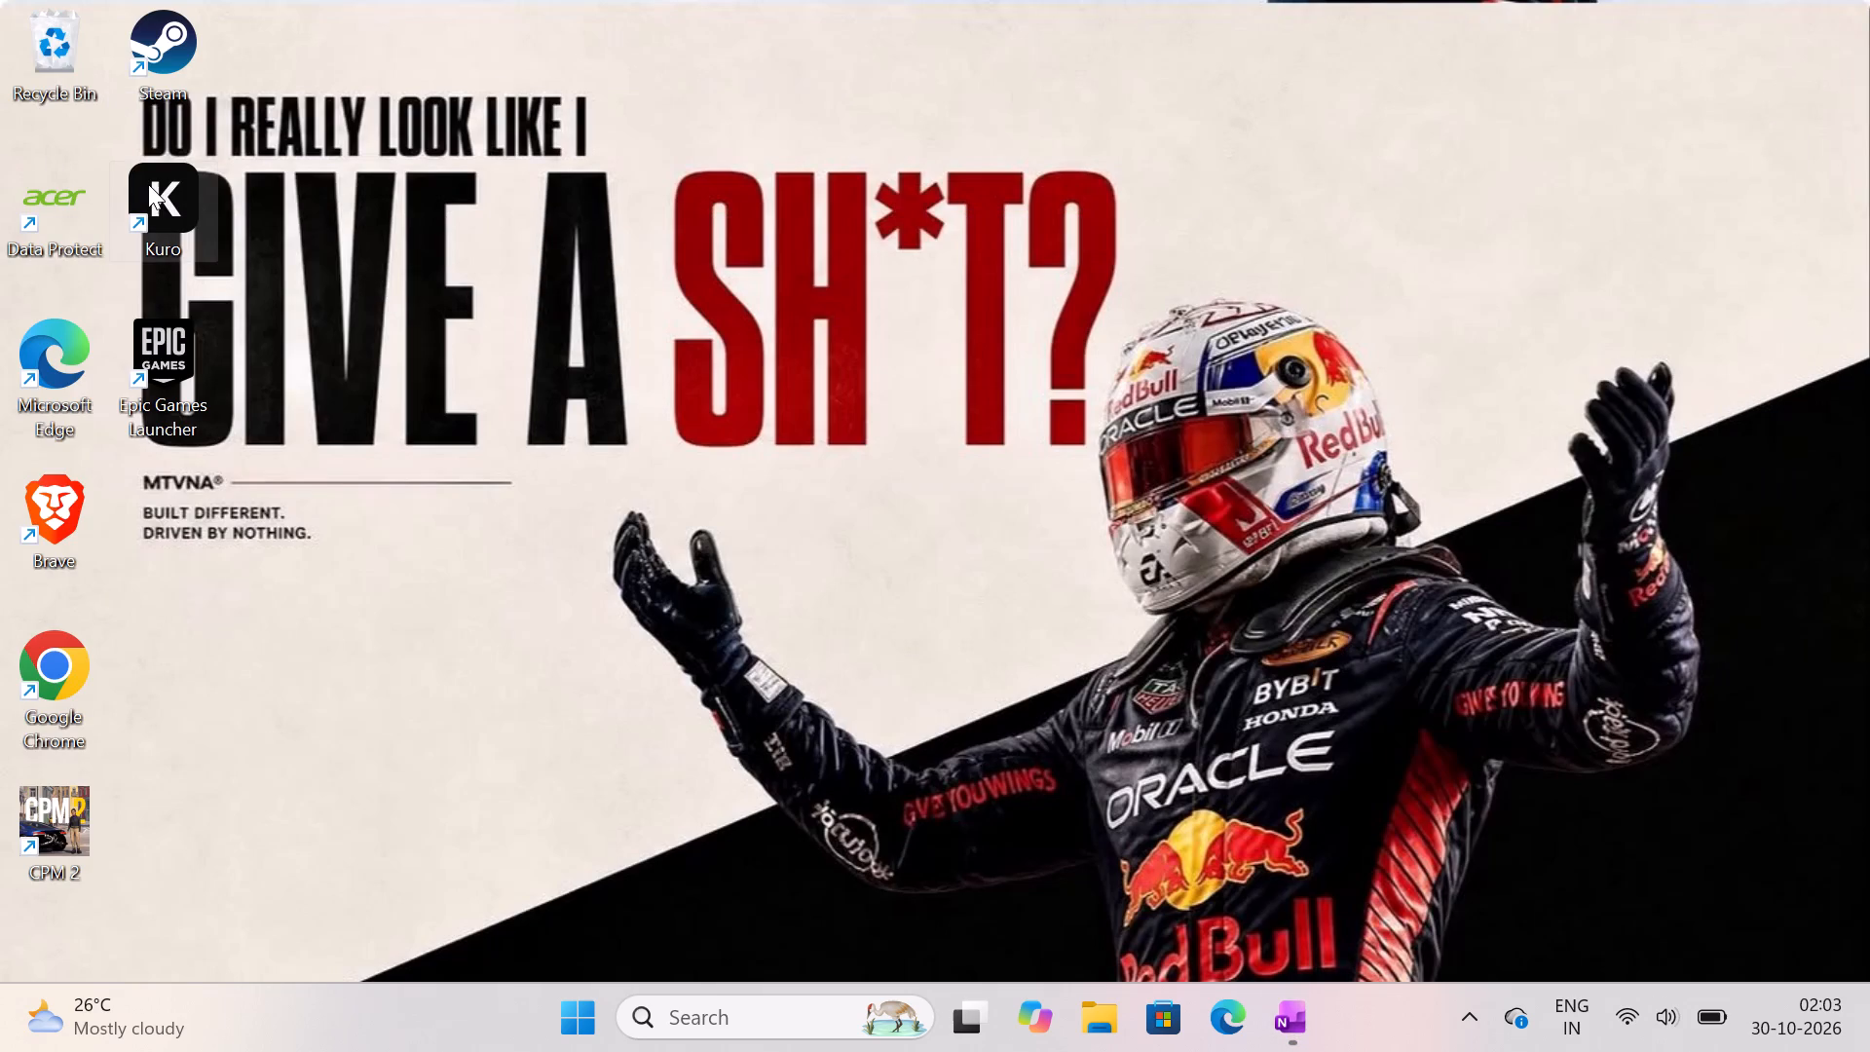
pyautogui.doubleClick(148, 184)
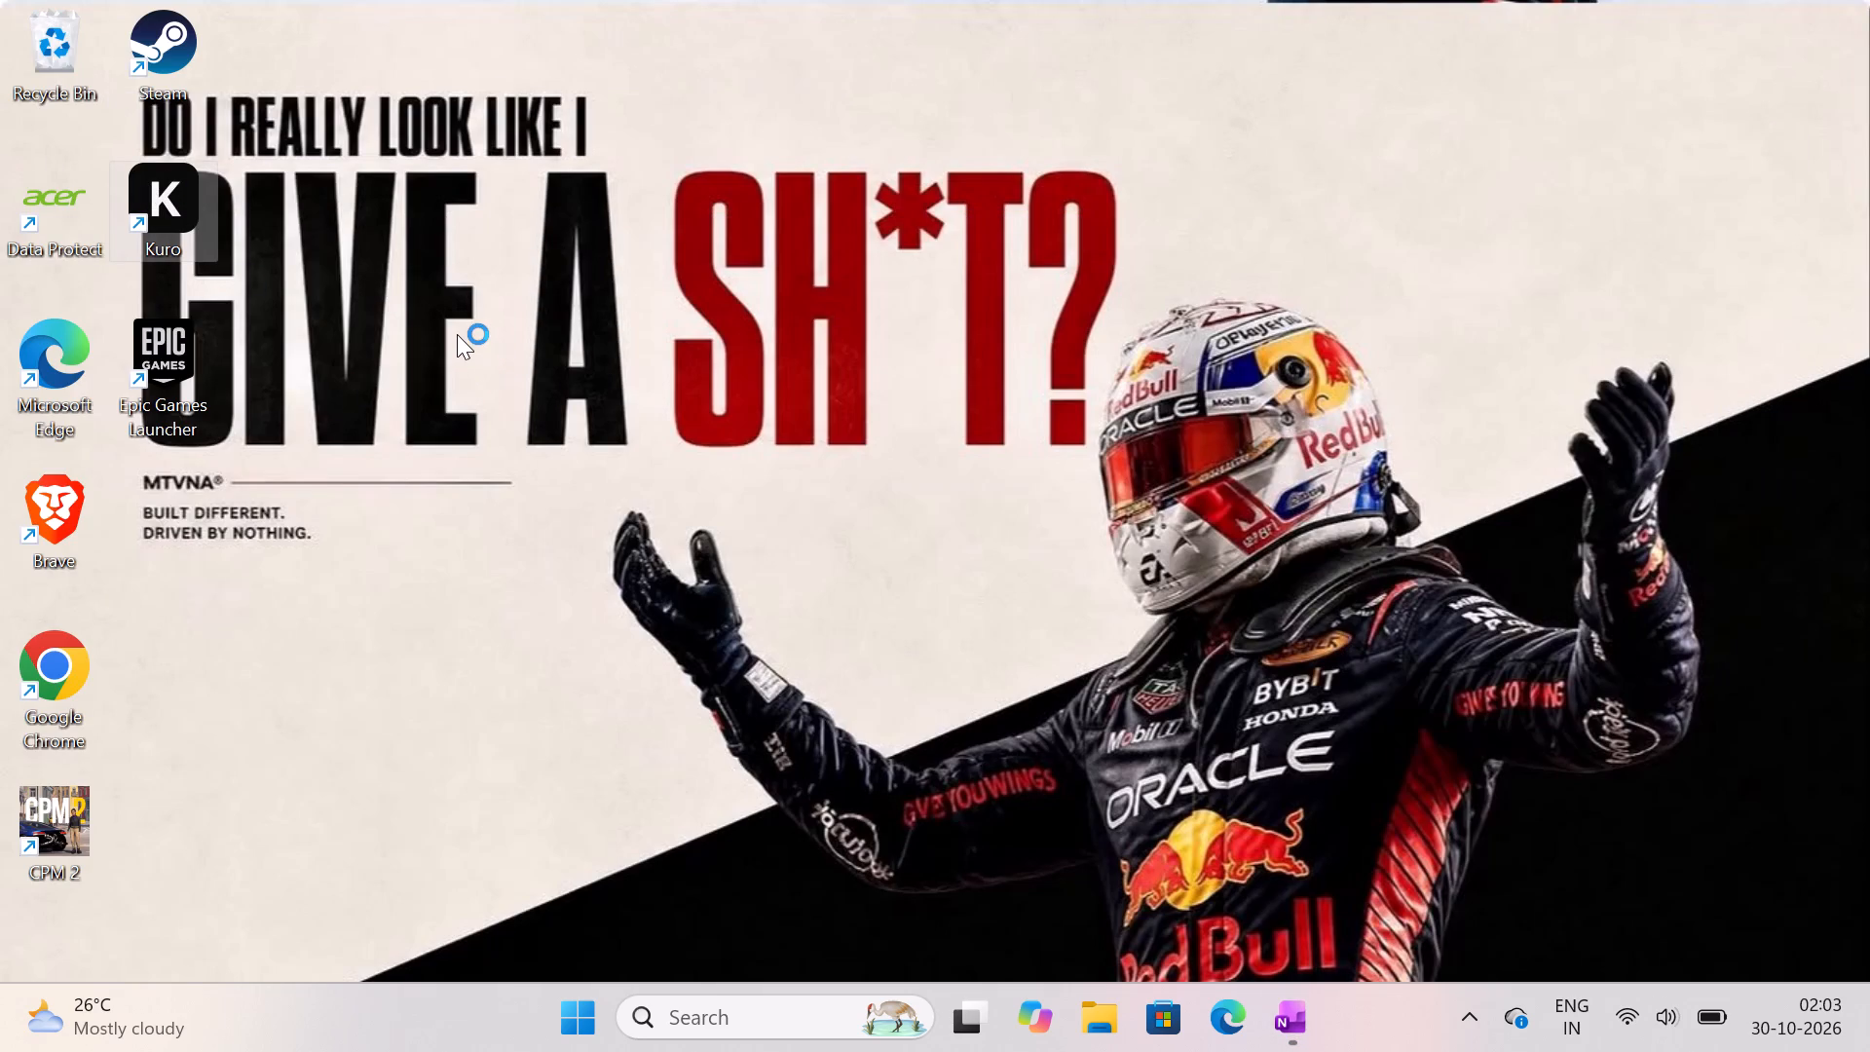
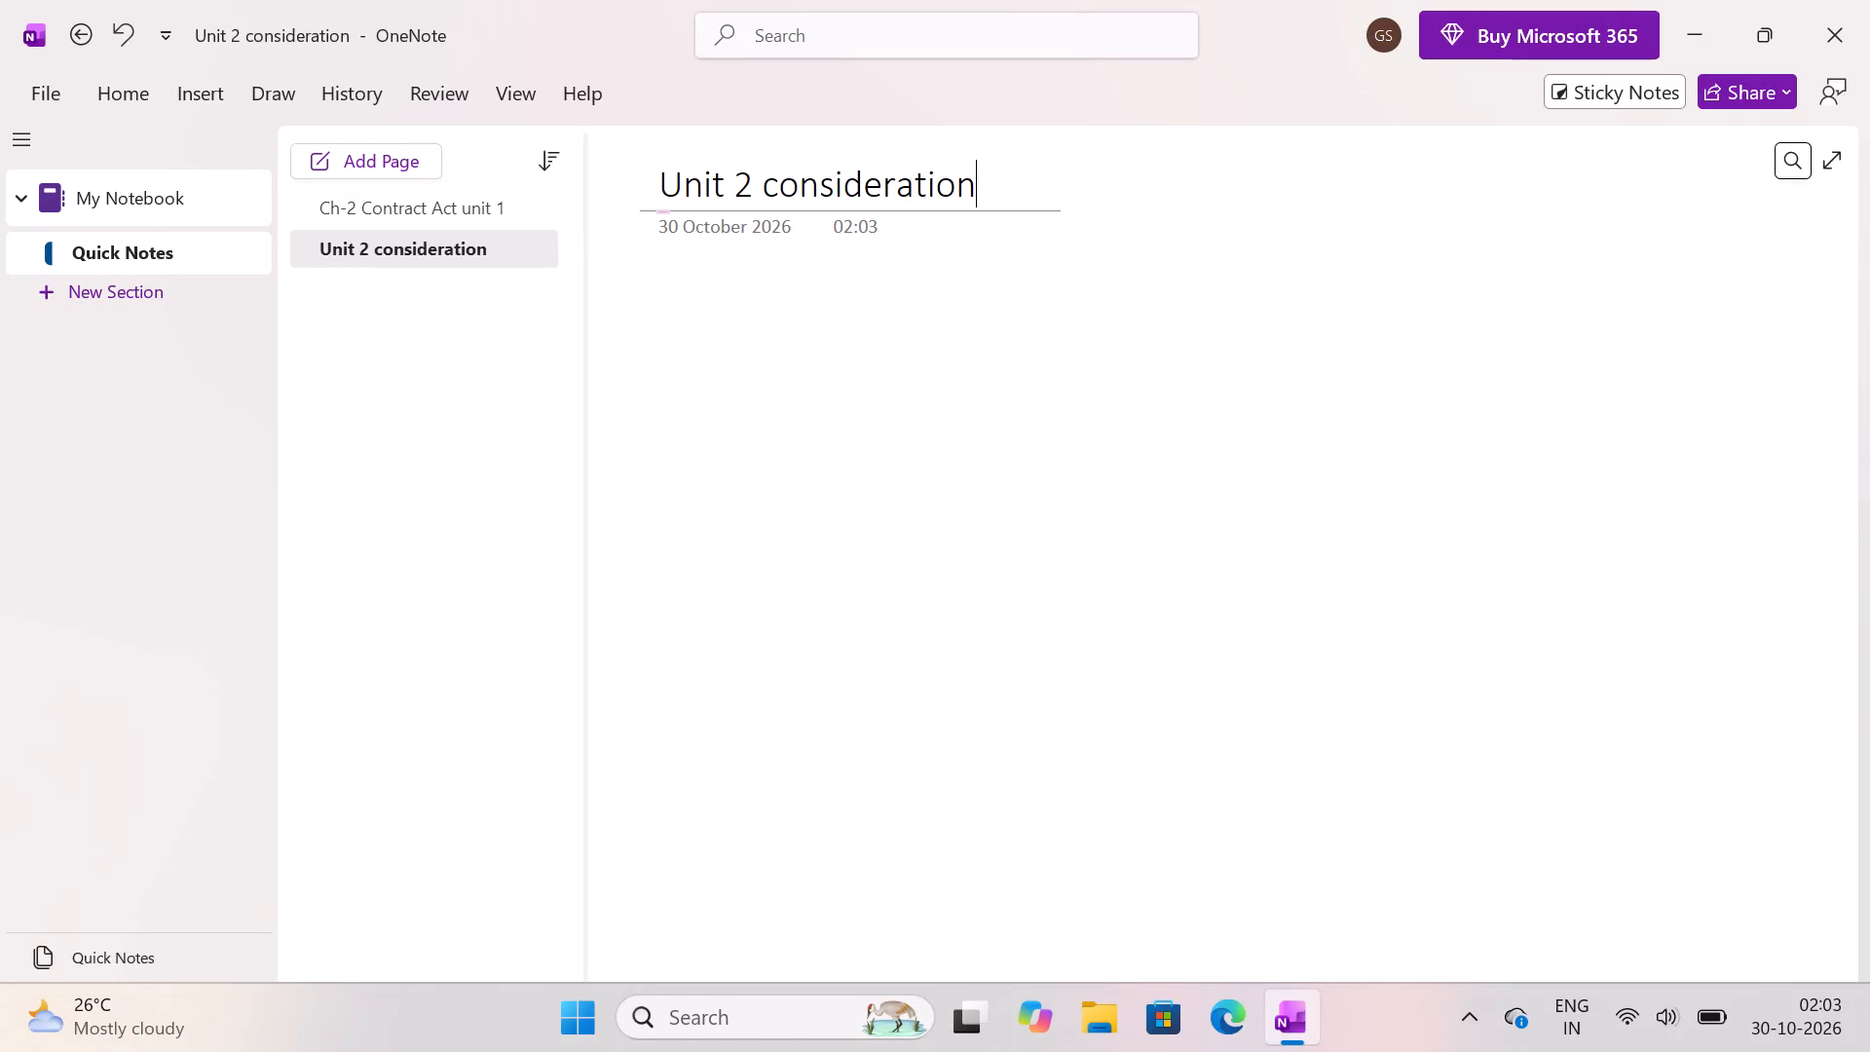
# Write "Defination after rules" as the first line of the Unit 2 consideration page body.
pyautogui.press('Return')
pyautogui.write('defination after')
pyautogui.press('space')
pyautogui.write('rulw')
pyautogui.press('BackSpace')
pyautogui.write('es')
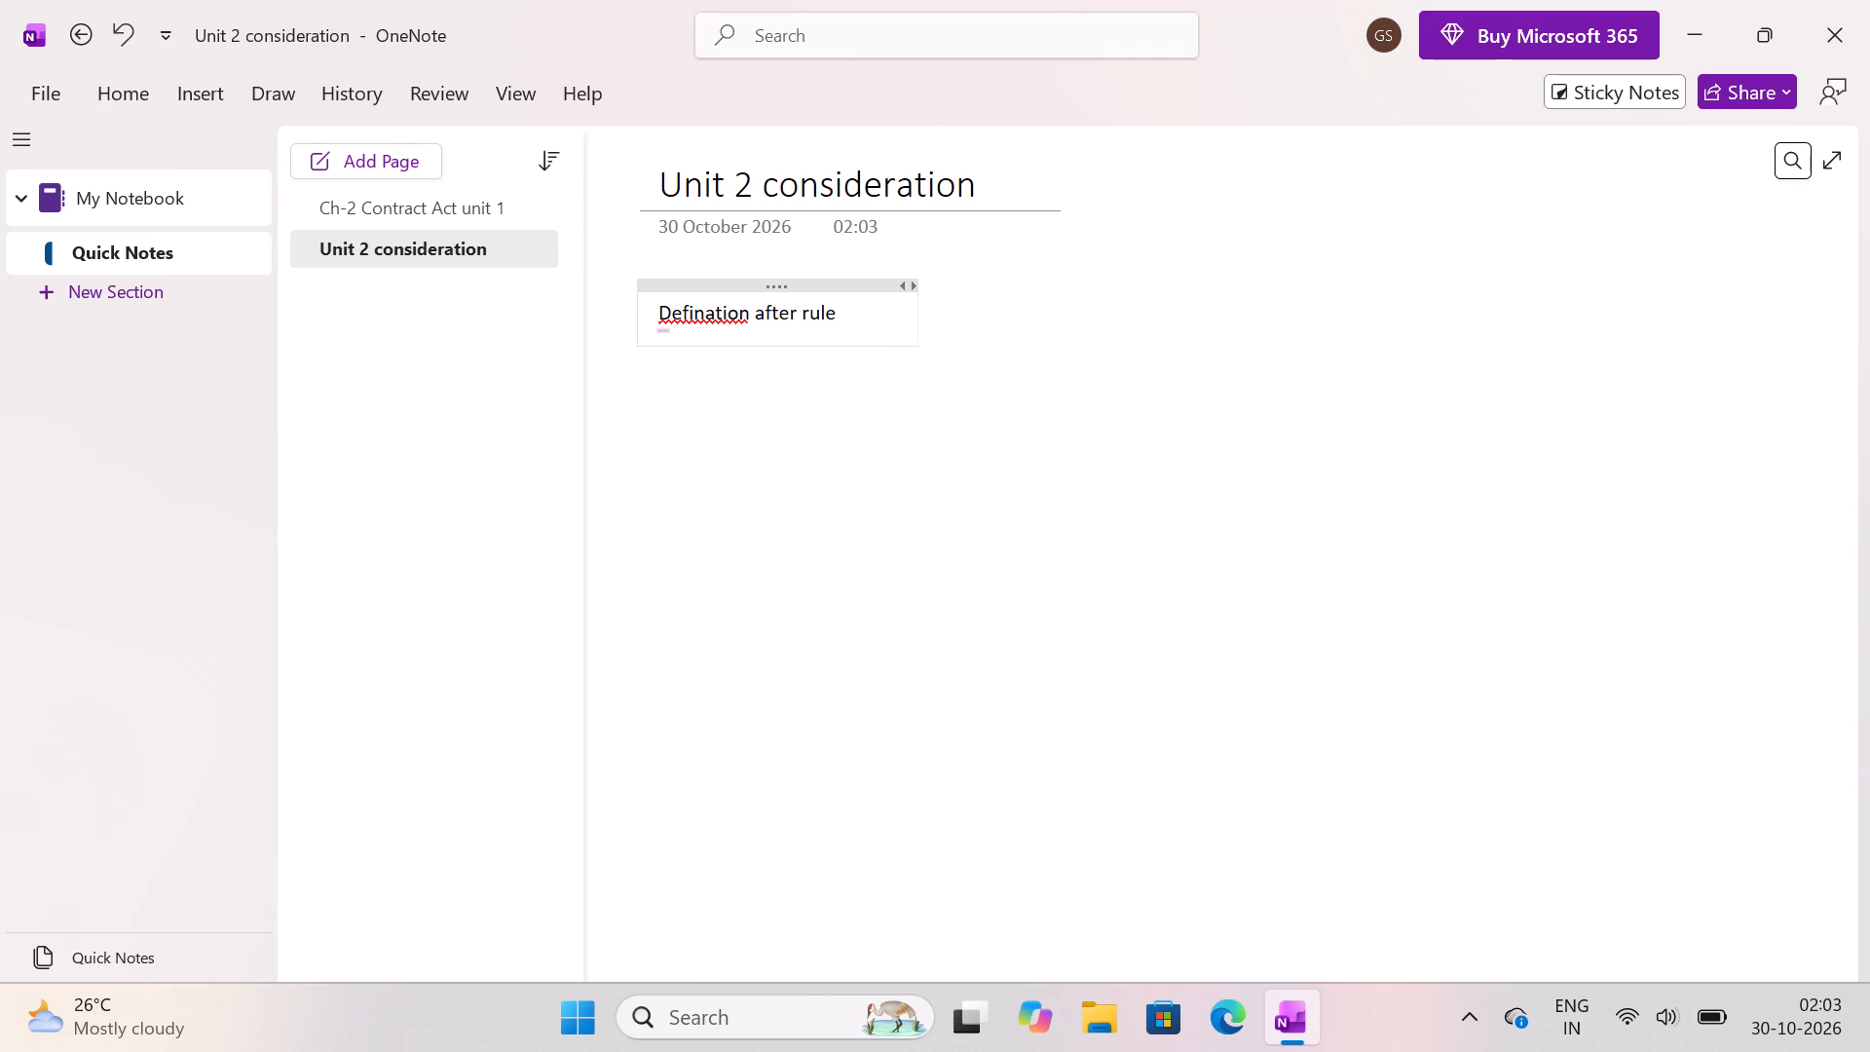
pyautogui.press('space')
# Add the heading "Essential rules of a valid consideration" below the first line, leaving a blank line between them.
pyautogui.press('Return')
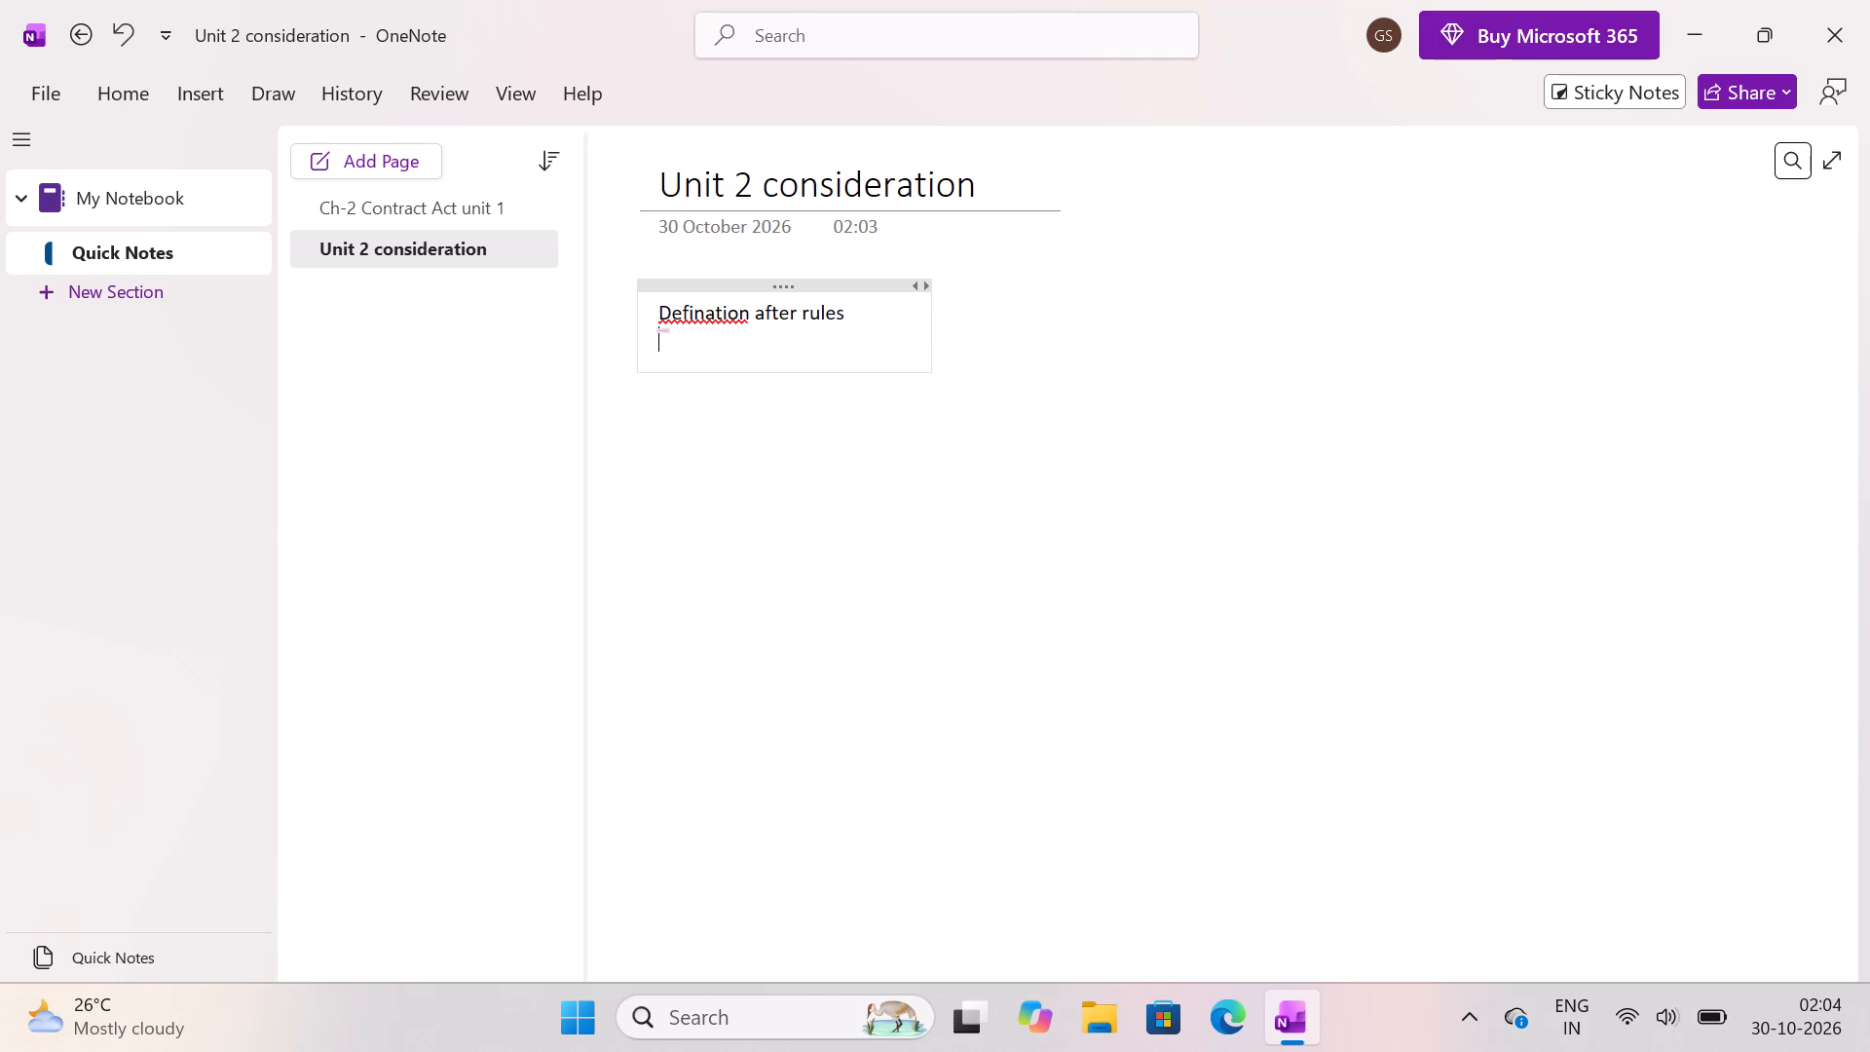
pyautogui.press('Return')
pyautogui.write('essential')
pyautogui.press('space')
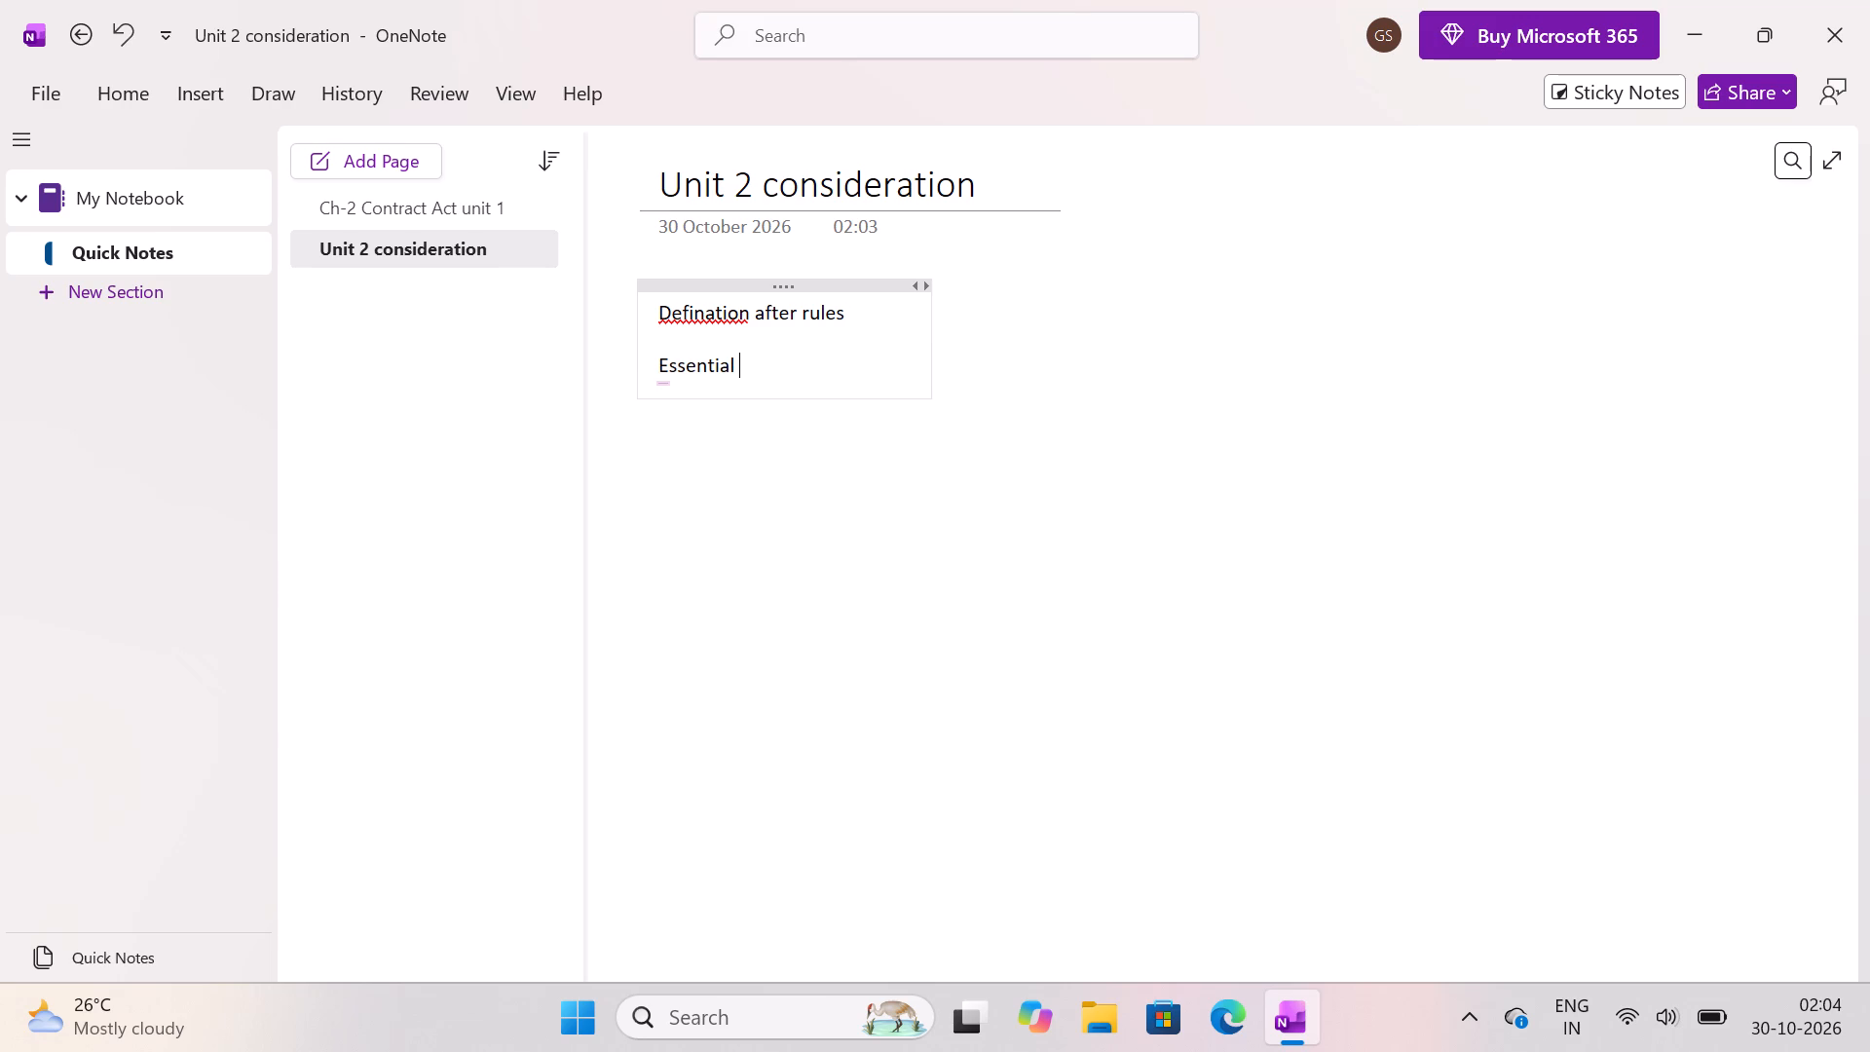
pyautogui.write('rules')
pyautogui.press('space')
pyautogui.write('of a val')
pyautogui.write('id consideration')
pyautogui.press('space')
pyautogui.press('space')
# Add point "(1) consideration must move at the desier of promisor" under the heading, after a blank line.
pyautogui.press('Return')
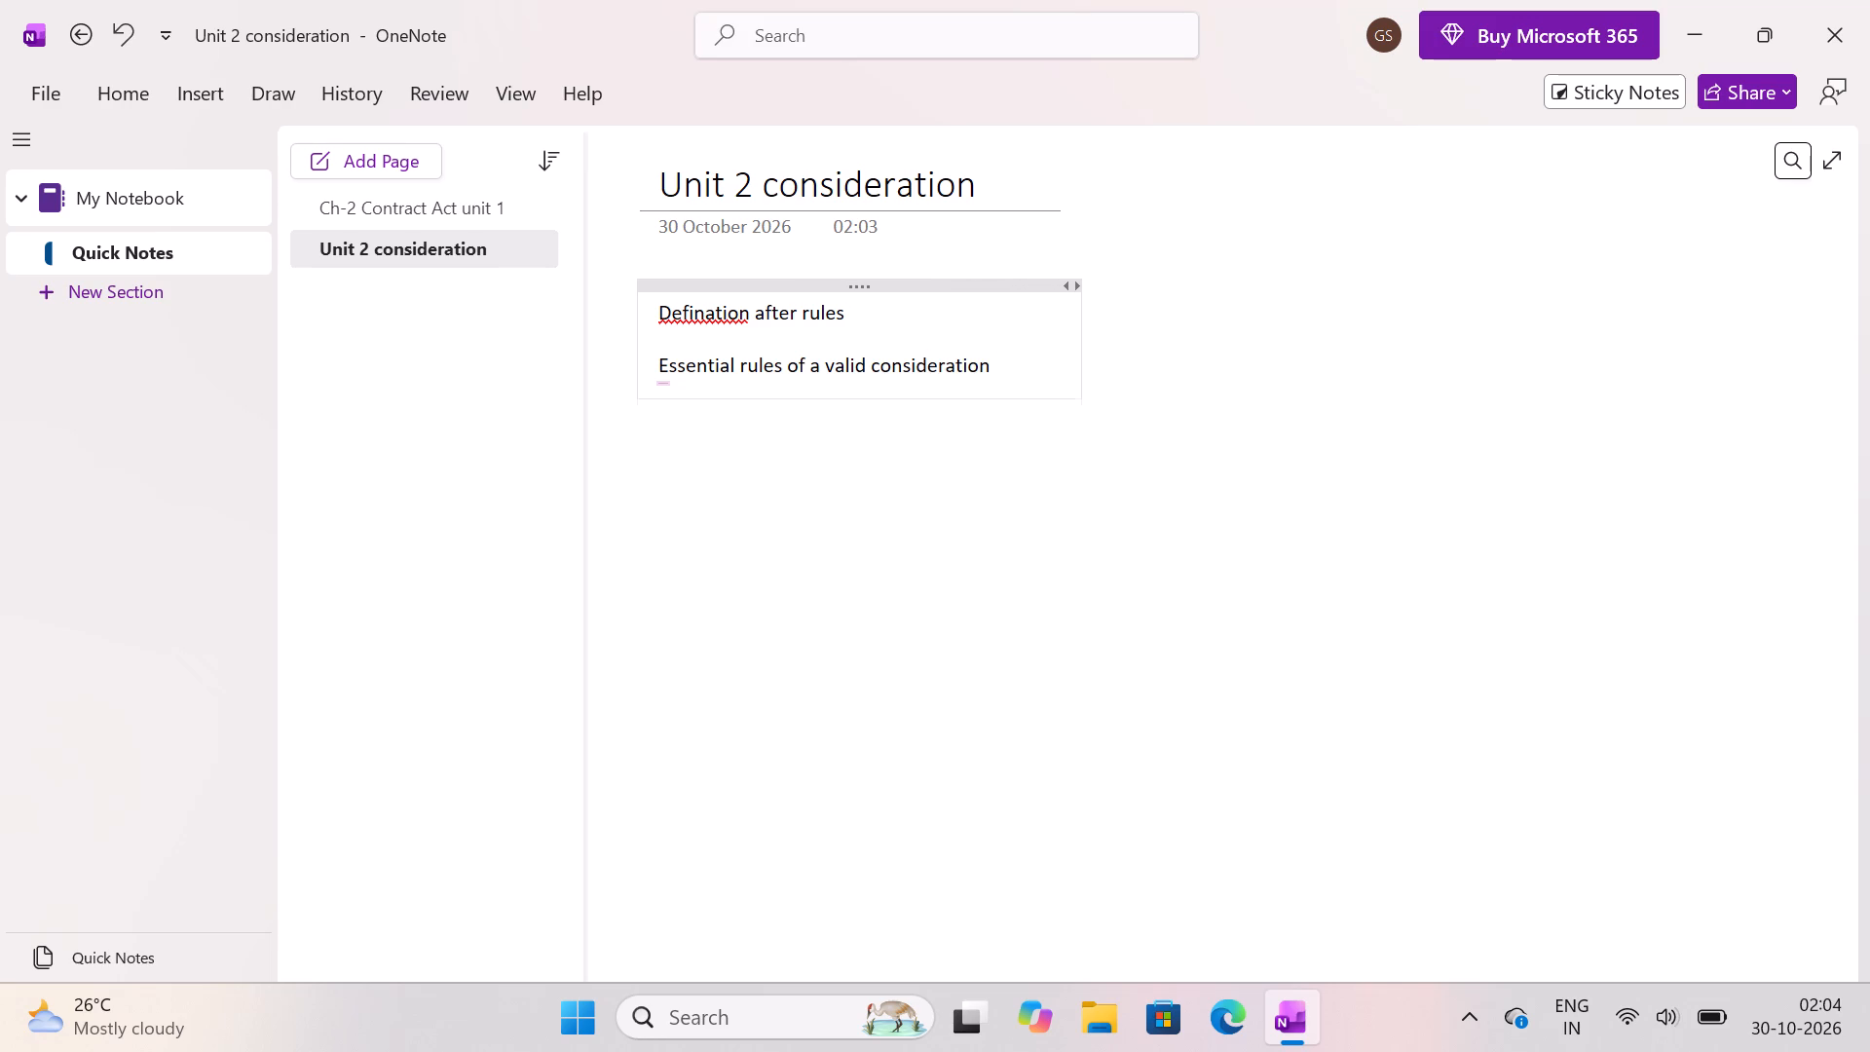
pyautogui.press('Return')
pyautogui.write('(1)')
pyautogui.press('space')
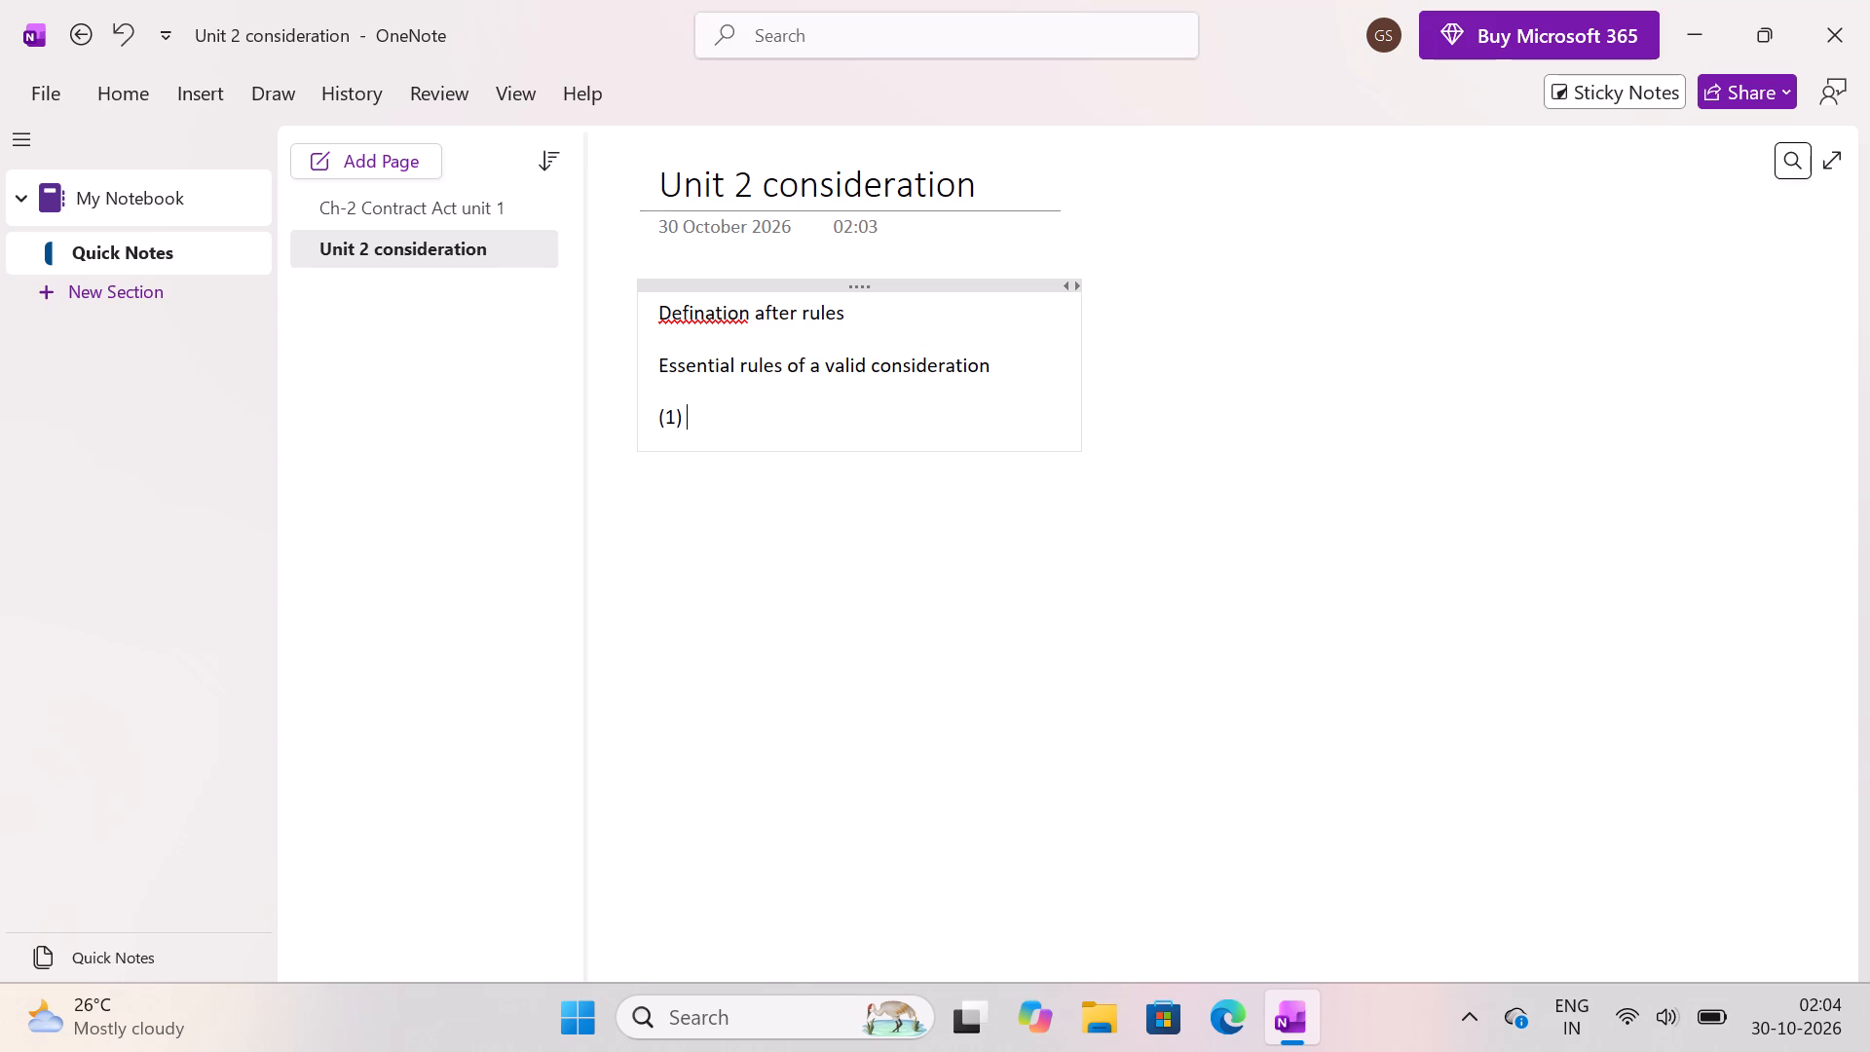
pyautogui.write('consid')
pyautogui.write('erra')
pyautogui.press('BackSpace')
pyautogui.press('BackSpace')
pyautogui.write('ation must')
pyautogui.press('space')
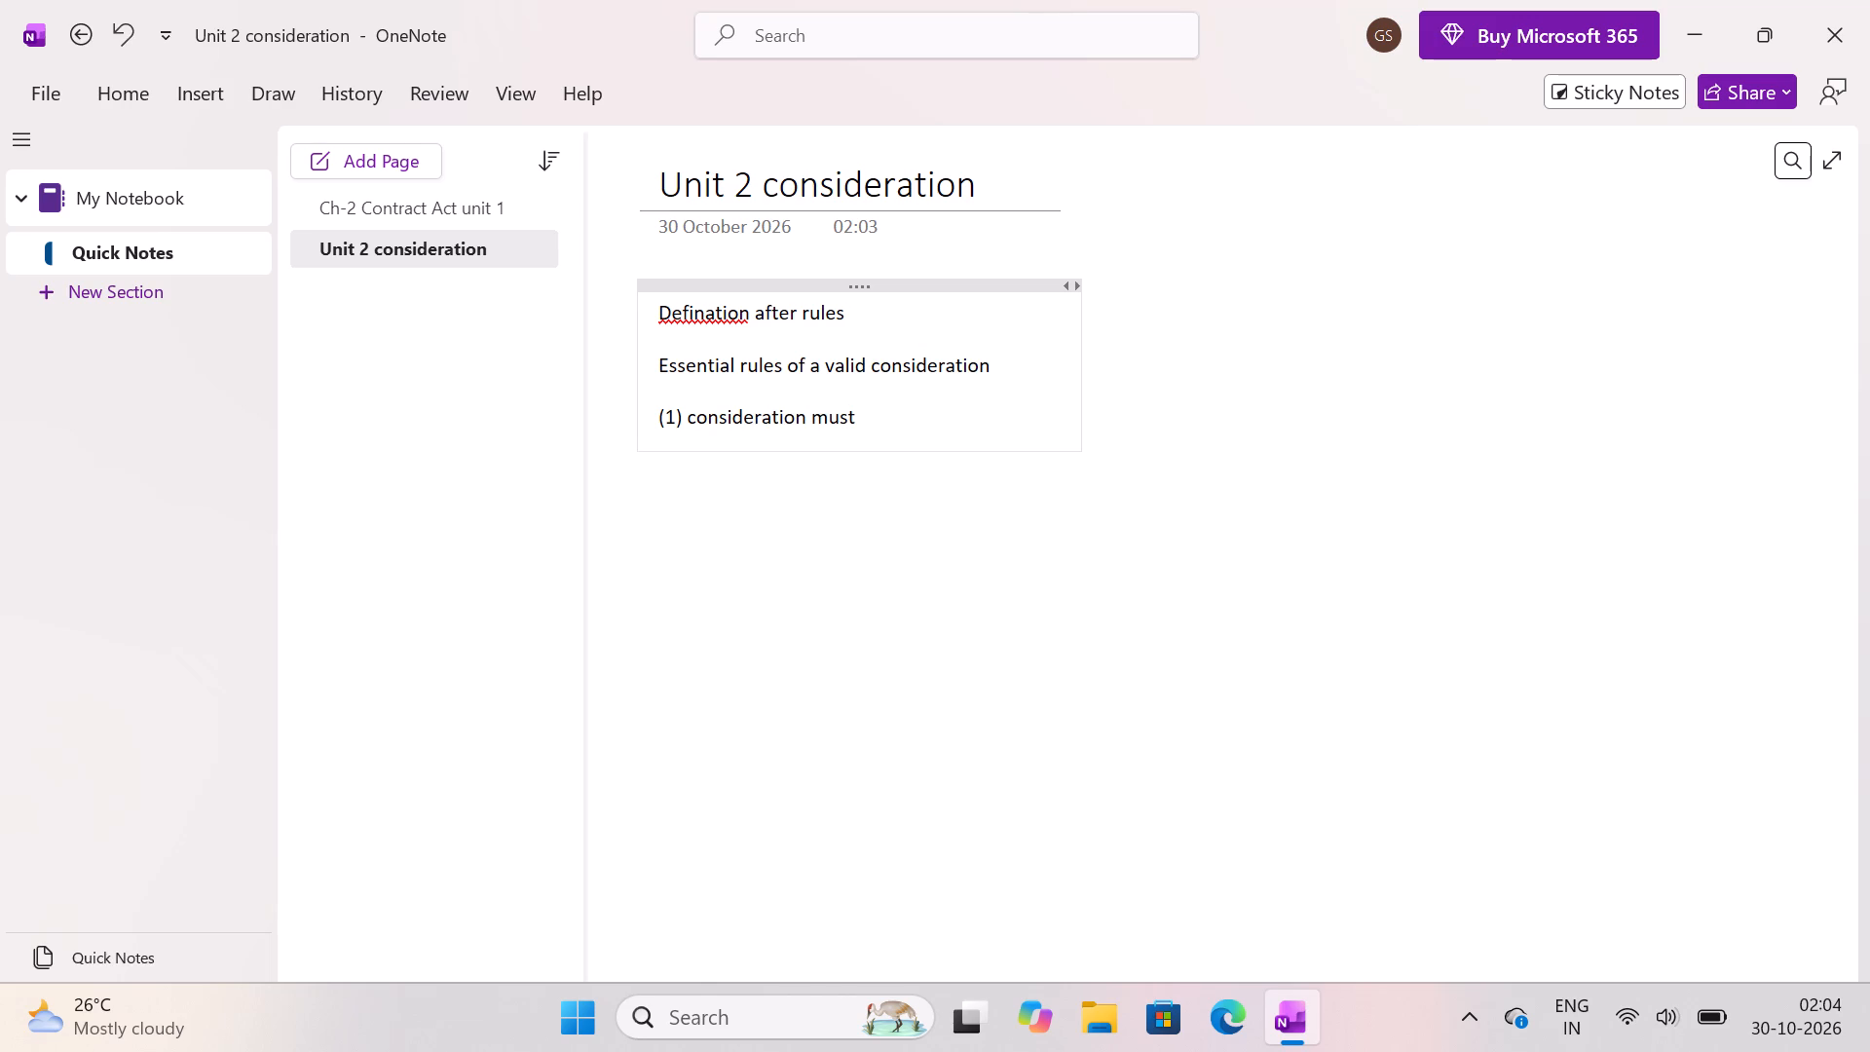
pyautogui.write('move at the')
pyautogui.press('space')
pyautogui.write('dea')
pyautogui.press('BackSpace')
pyautogui.press('s')
pyautogui.write('ier of promisor')
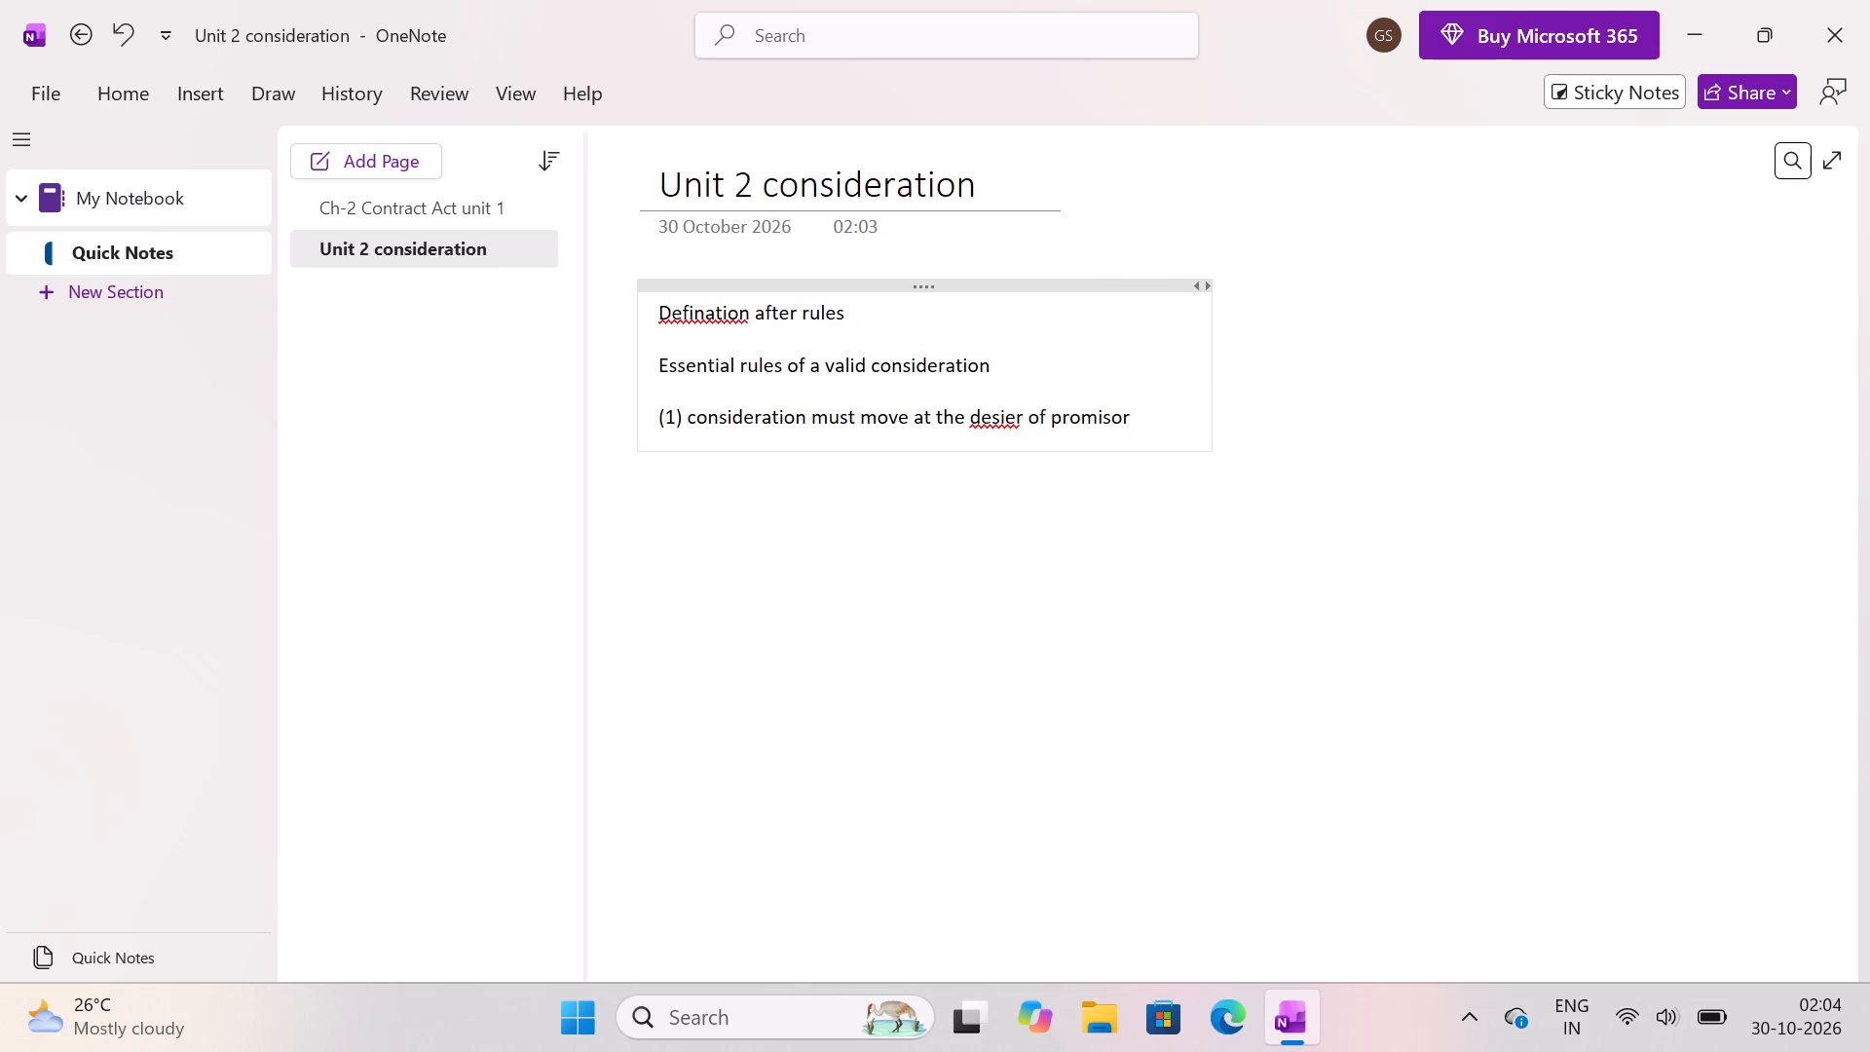
# Add an indented note reading "#self :- tum mere kehne par" directly below point (1).
pyautogui.press('Return')
pyautogui.press('Return')
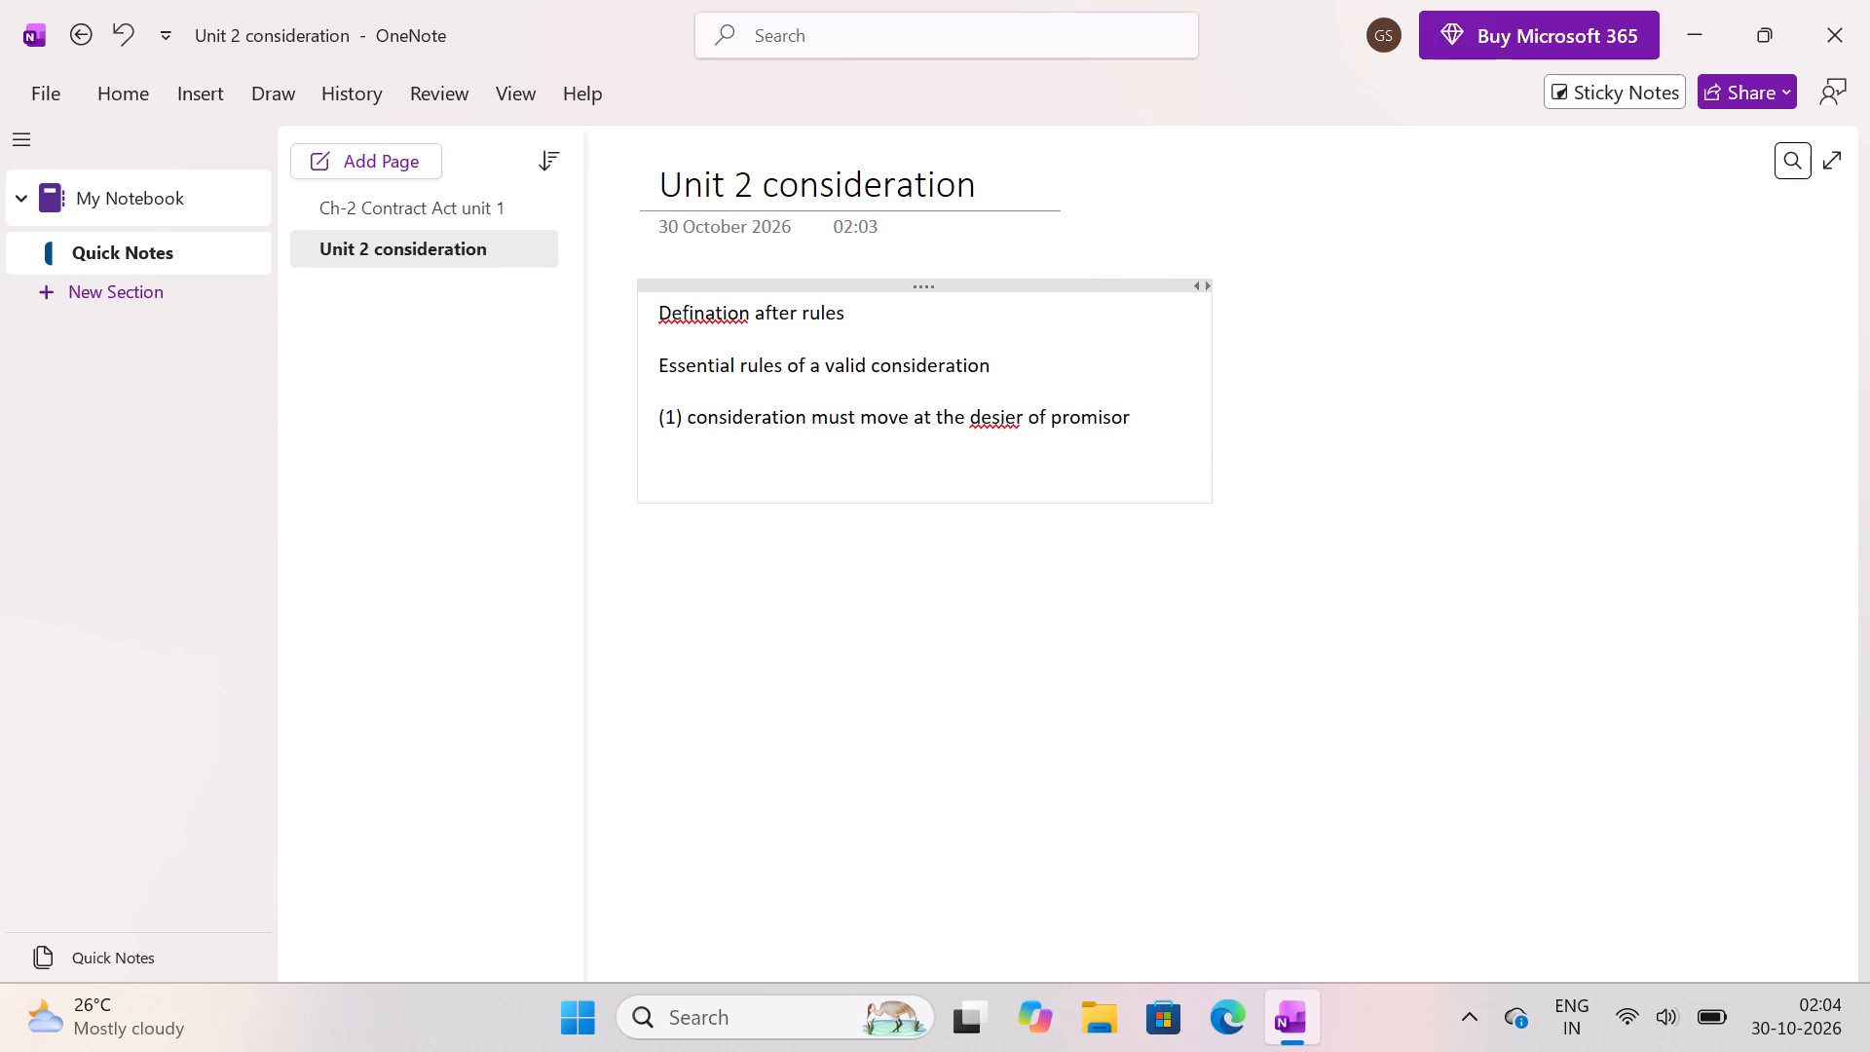
pyautogui.press('BackSpace')
pyautogui.press('space')
pyautogui.press('space')
pyautogui.press('space')
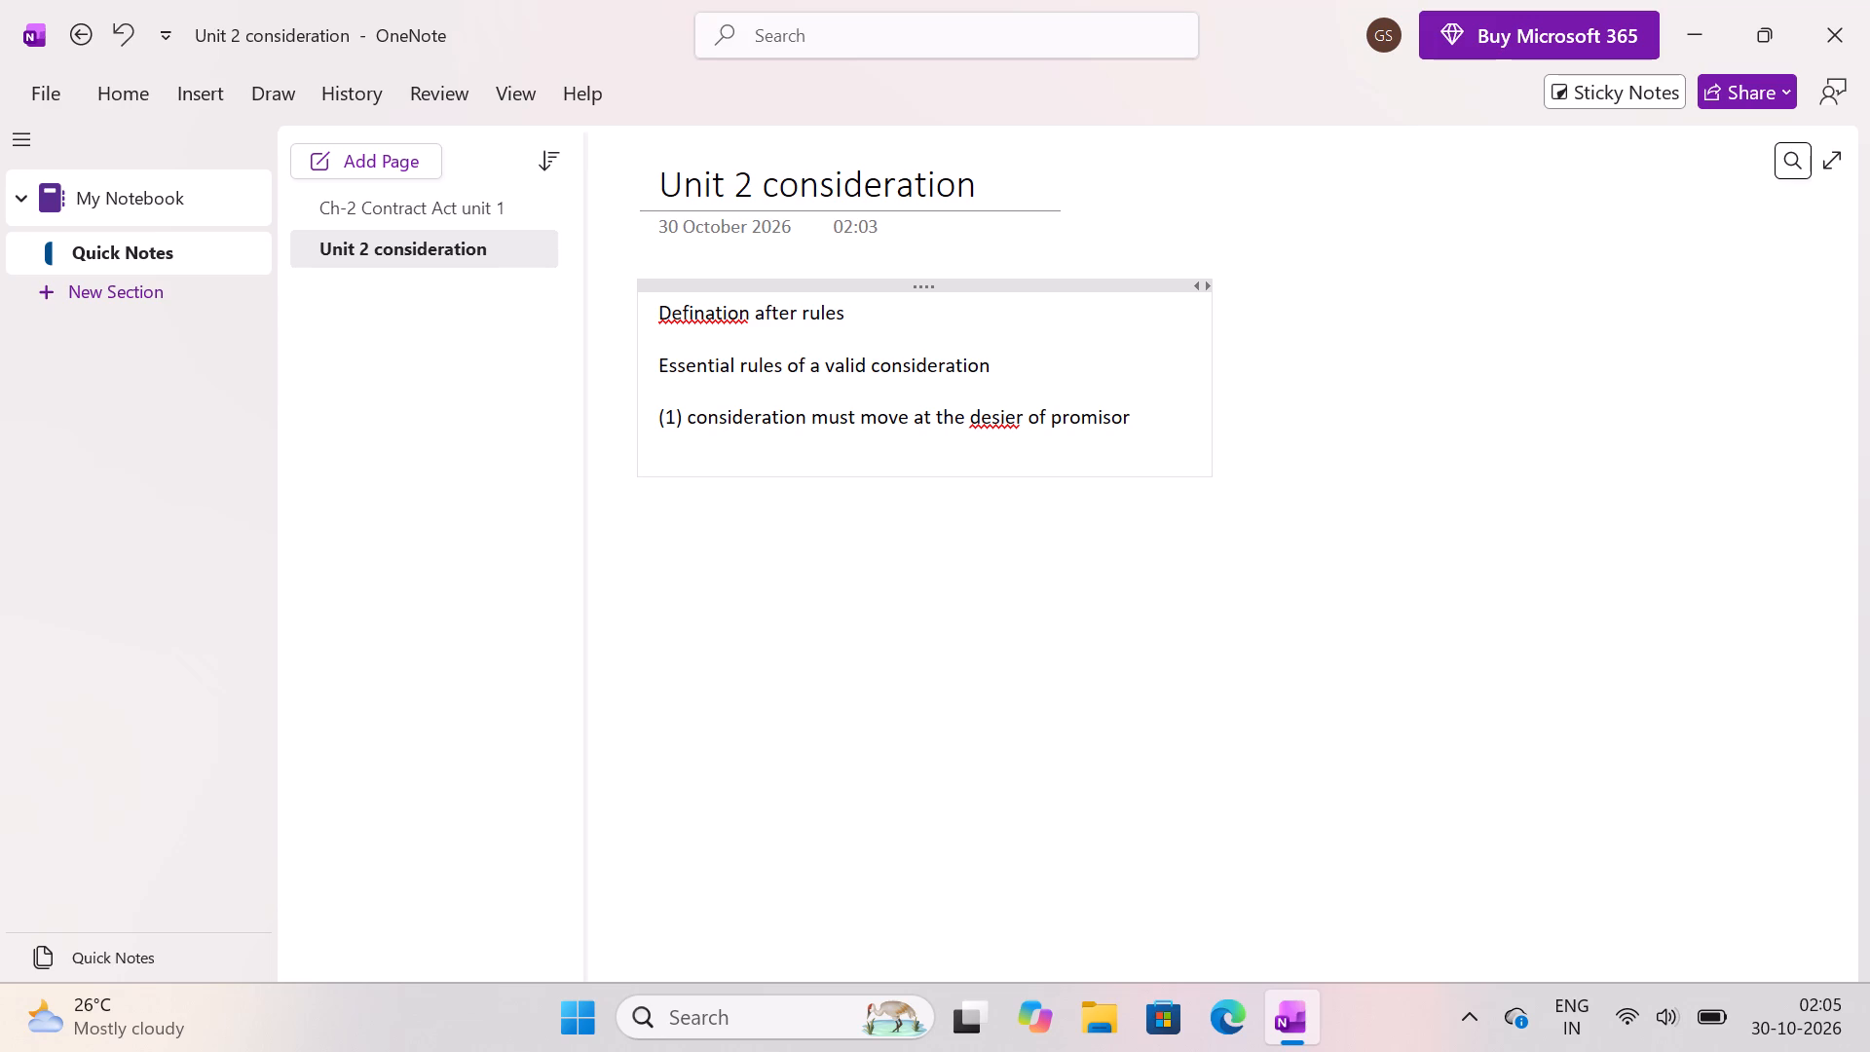
pyautogui.press('=')
pyautogui.press('BackSpace')
pyautogui.press('3')
pyautogui.press('BackSpace')
pyautogui.hotkey('shift', '#')
pyautogui.write('self')
pyautogui.press('space')
pyautogui.write(':-')
pyautogui.press('space')
pyautogui.write('tum mere kehen')
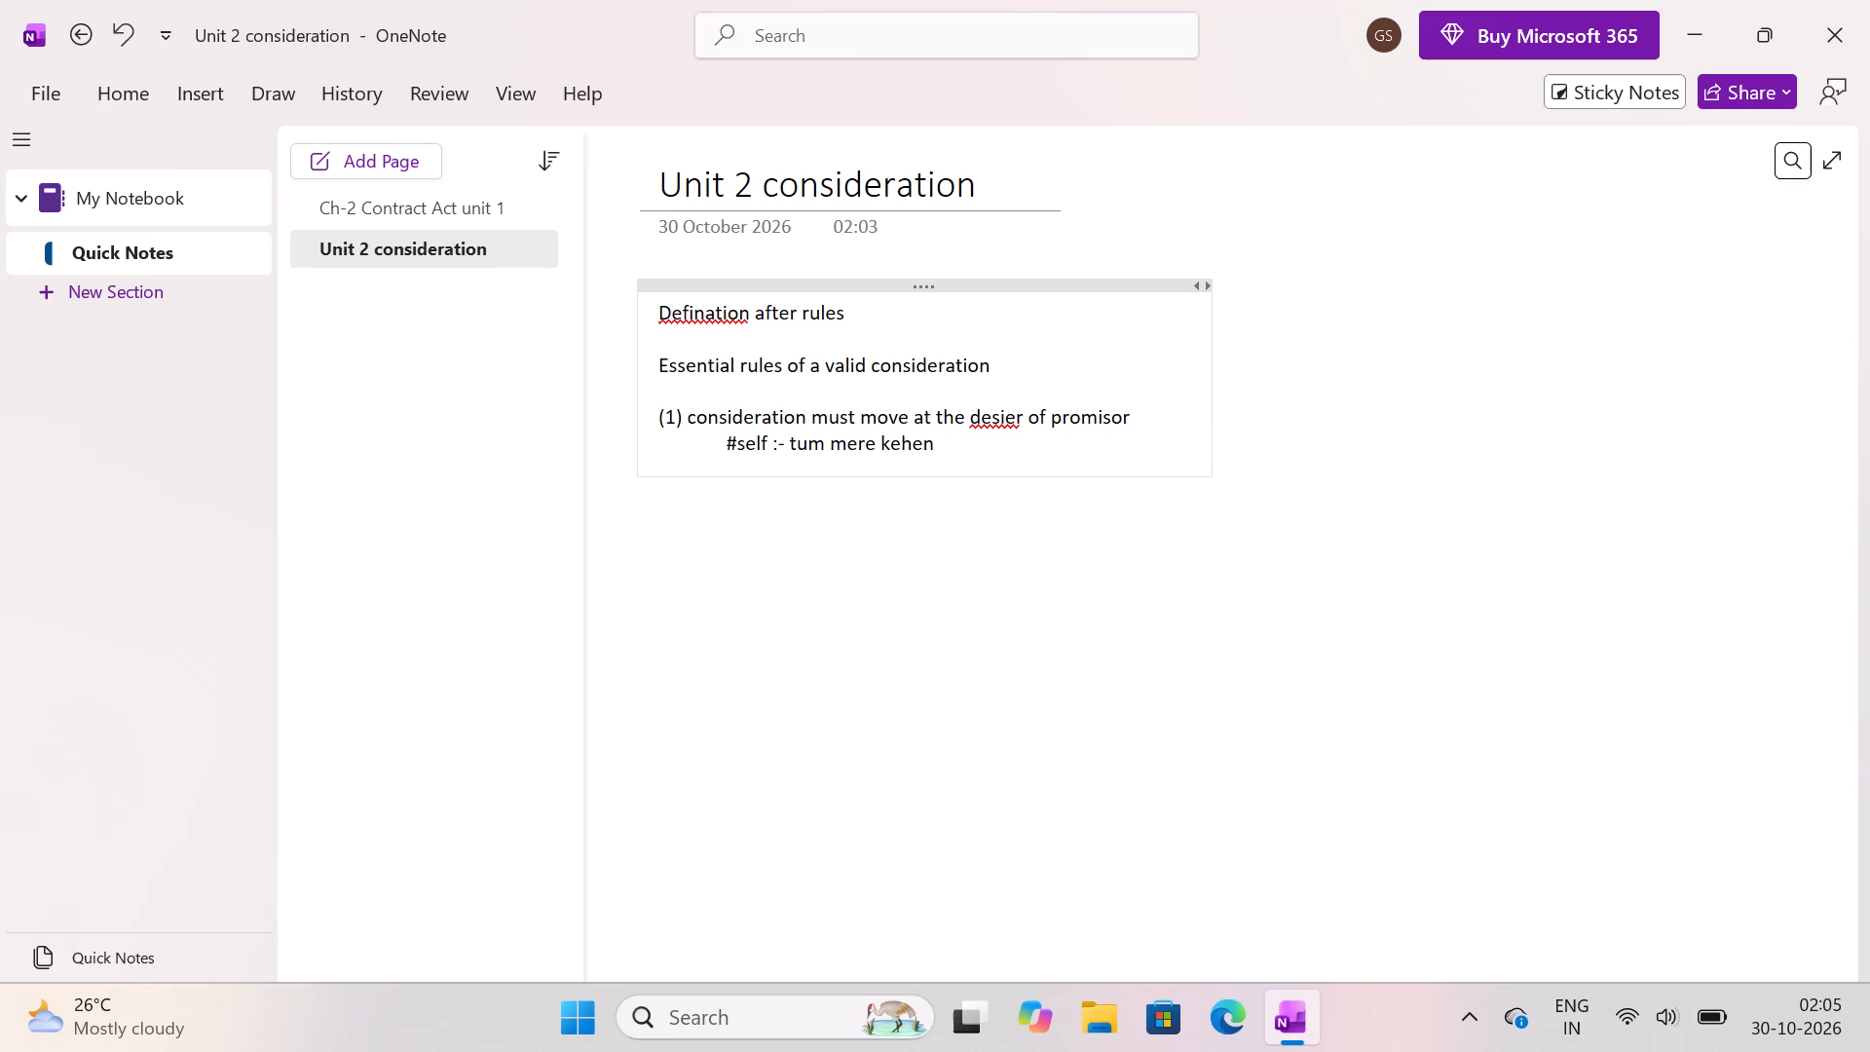
pyautogui.press('BackSpace')
pyautogui.press('BackSpace')
pyautogui.write('ne par')
pyautogui.press('space')
# Continue the self note on a new line aligned under "tum", reading "mere liye kuch karo ge towo consideration hai".
pyautogui.press('Return')
pyautogui.press('space')
pyautogui.press('space')
pyautogui.press('space')
pyautogui.press('space')
pyautogui.press('space')
pyautogui.press('space')
pyautogui.press('space')
pyautogui.press('space')
pyautogui.press('space')
pyautogui.press('space')
pyautogui.press('space')
pyautogui.press('space')
pyautogui.press('space')
pyautogui.press('space')
pyautogui.press('space')
pyautogui.press('space')
pyautogui.press('space')
pyautogui.press('space')
pyautogui.press('space')
pyautogui.press('space')
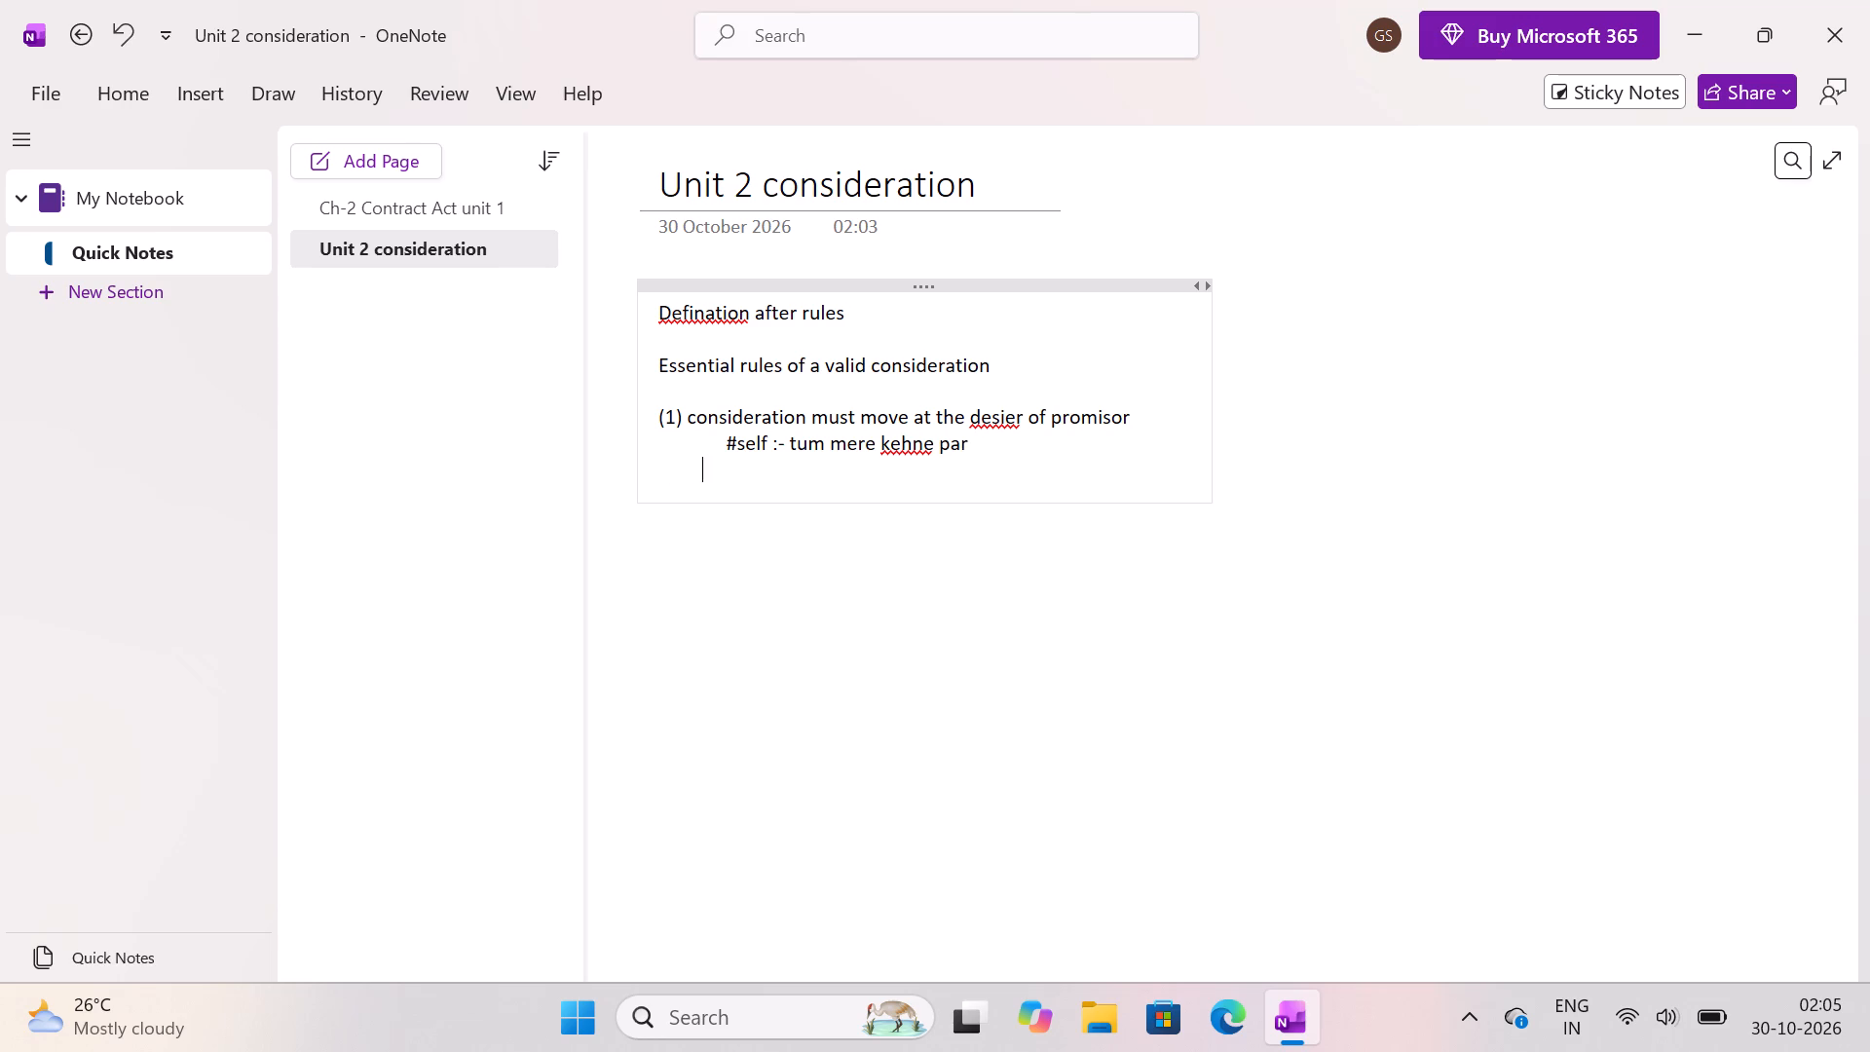
pyautogui.press(',')
pyautogui.press('BackSpace')
pyautogui.write('mere liye kuch karo ge to')
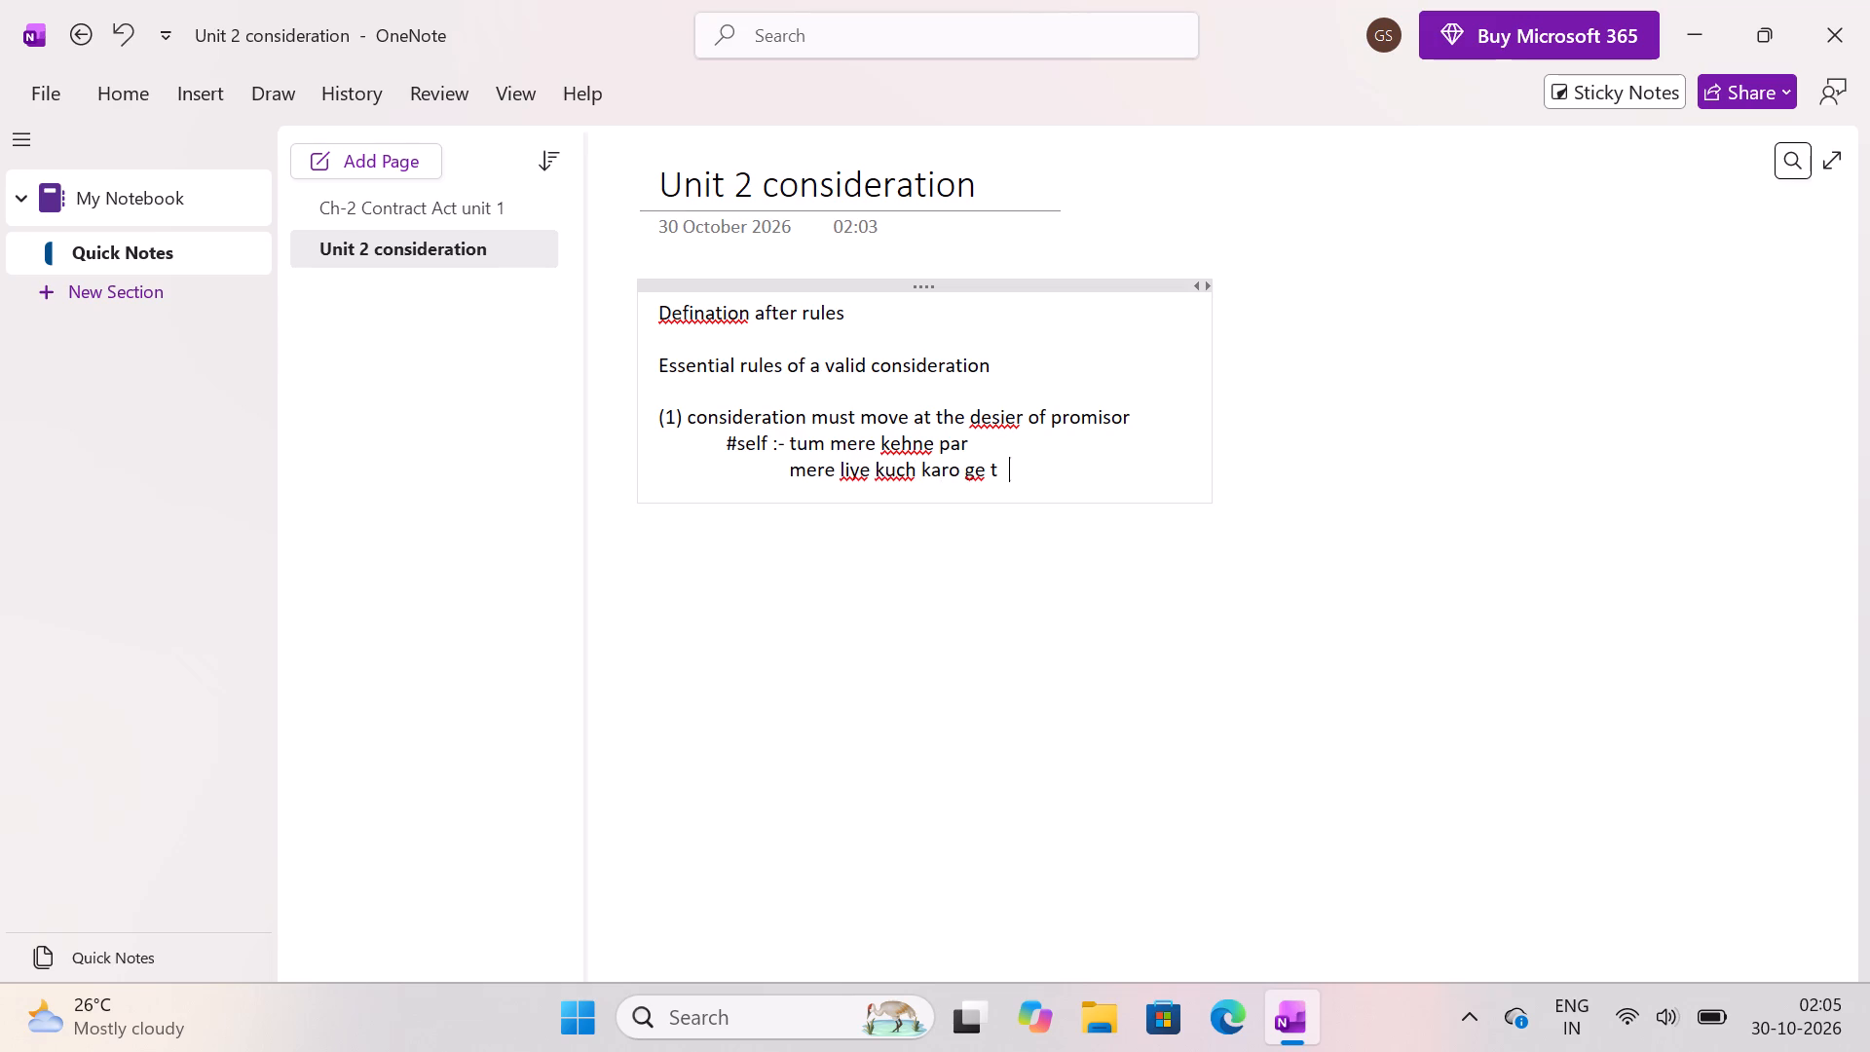
pyautogui.write('wo')
pyautogui.press('space')
pyautogui.write('consideration hai')
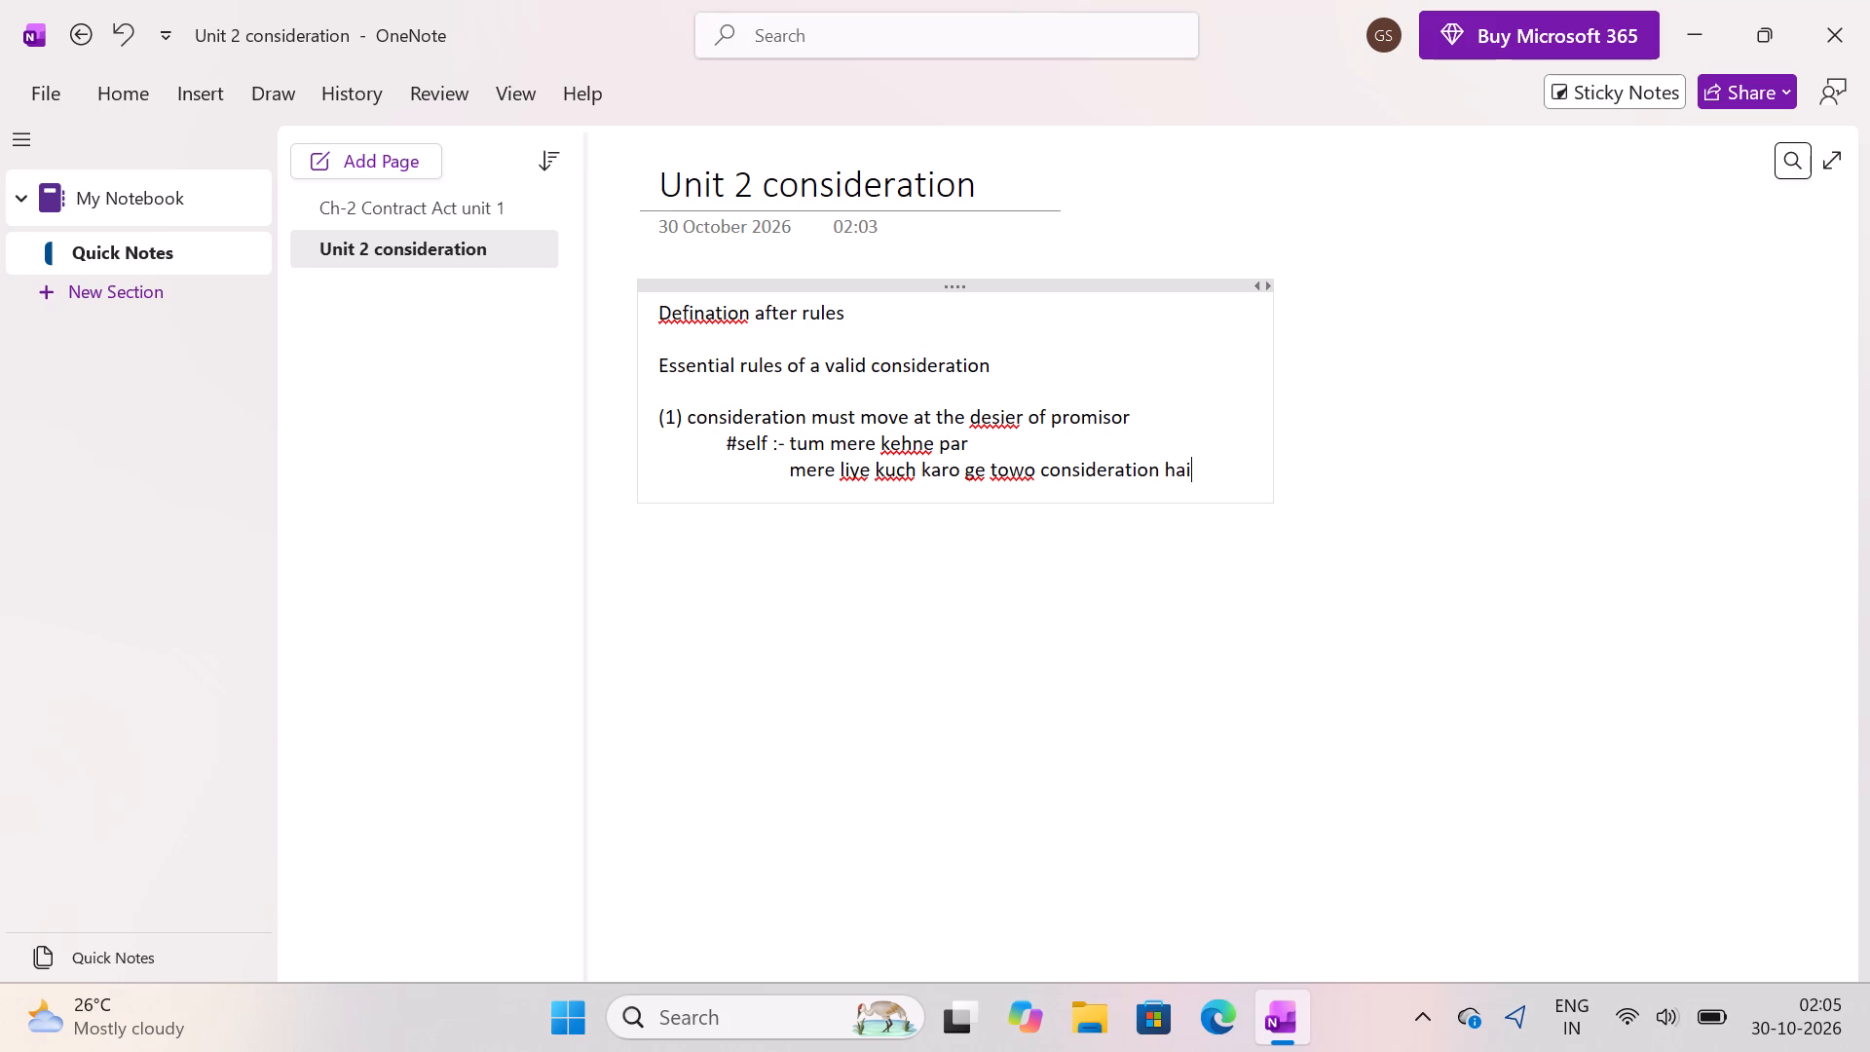
# Correct the word spacing in the note's second line, splitting "towo" into "to wo" and joining "karo ge" into "karoge".
pyautogui.click(1012, 467)
pyautogui.press('space')
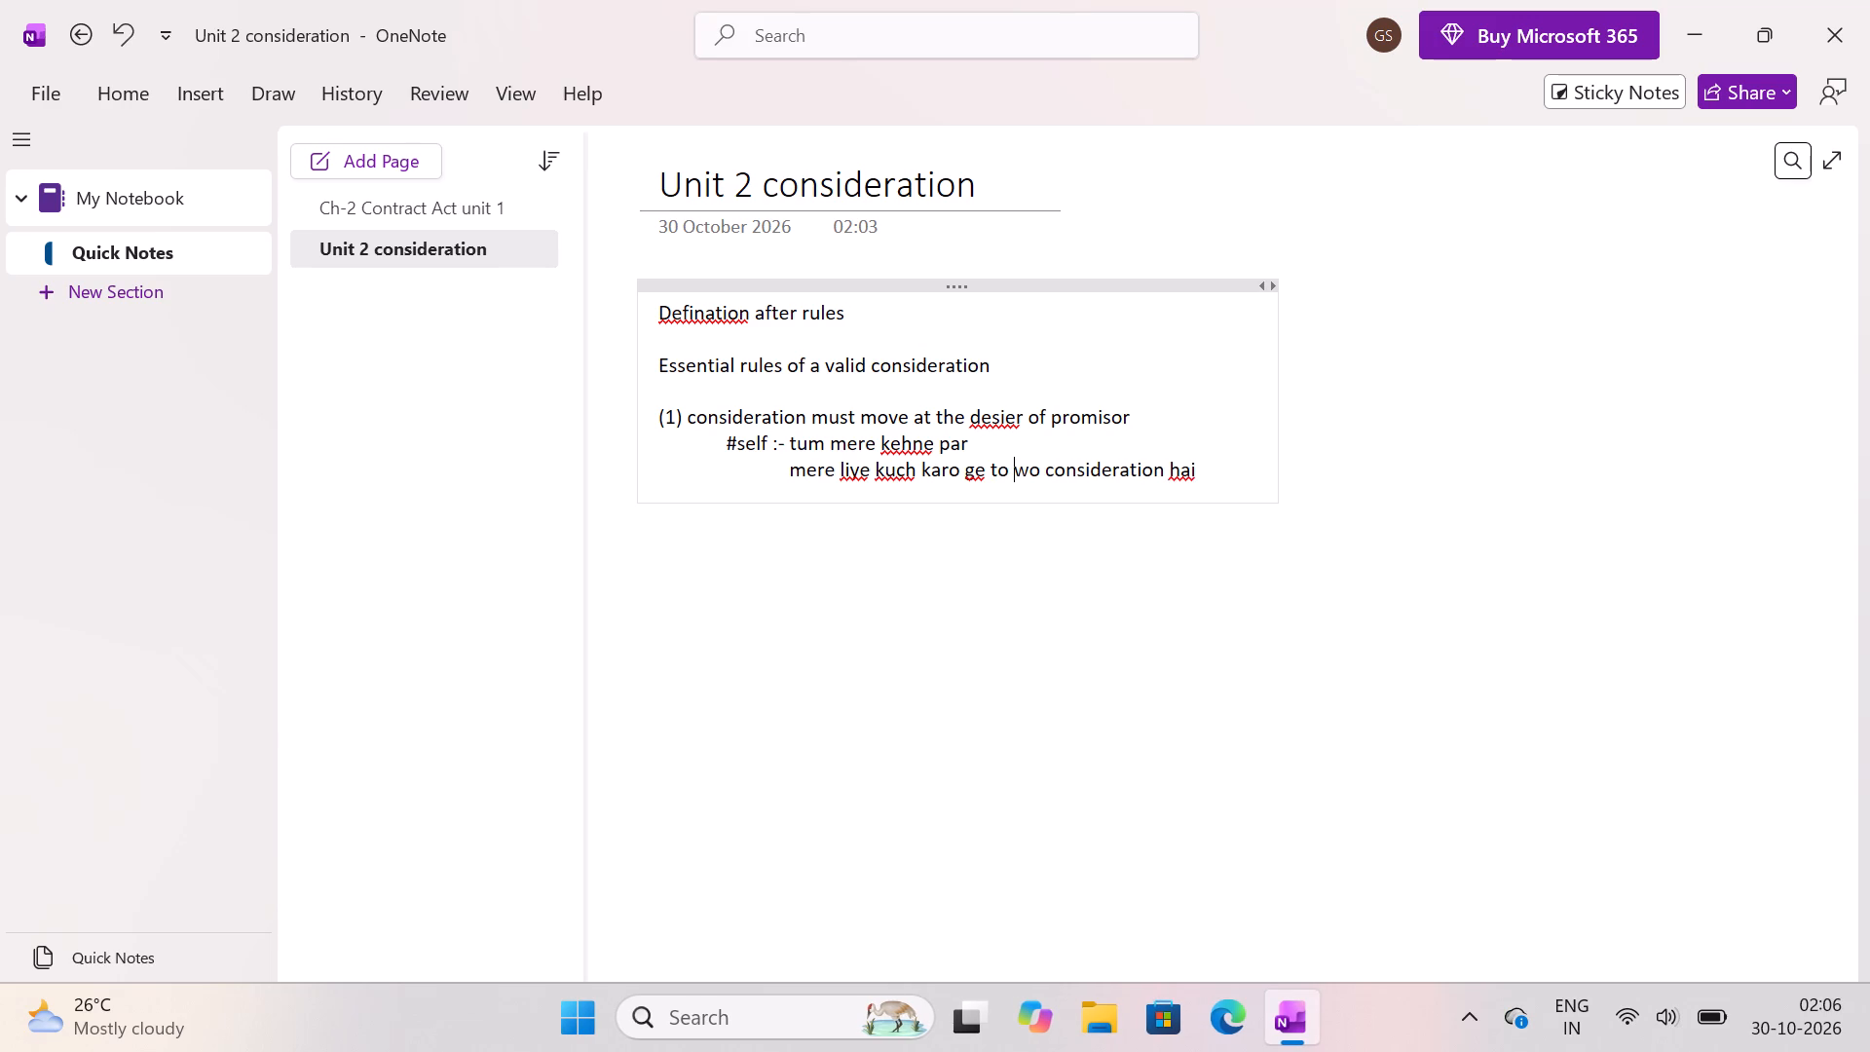
pyautogui.click(967, 467)
pyautogui.press('BackSpace')
pyautogui.press('Right')
pyautogui.press('Right')
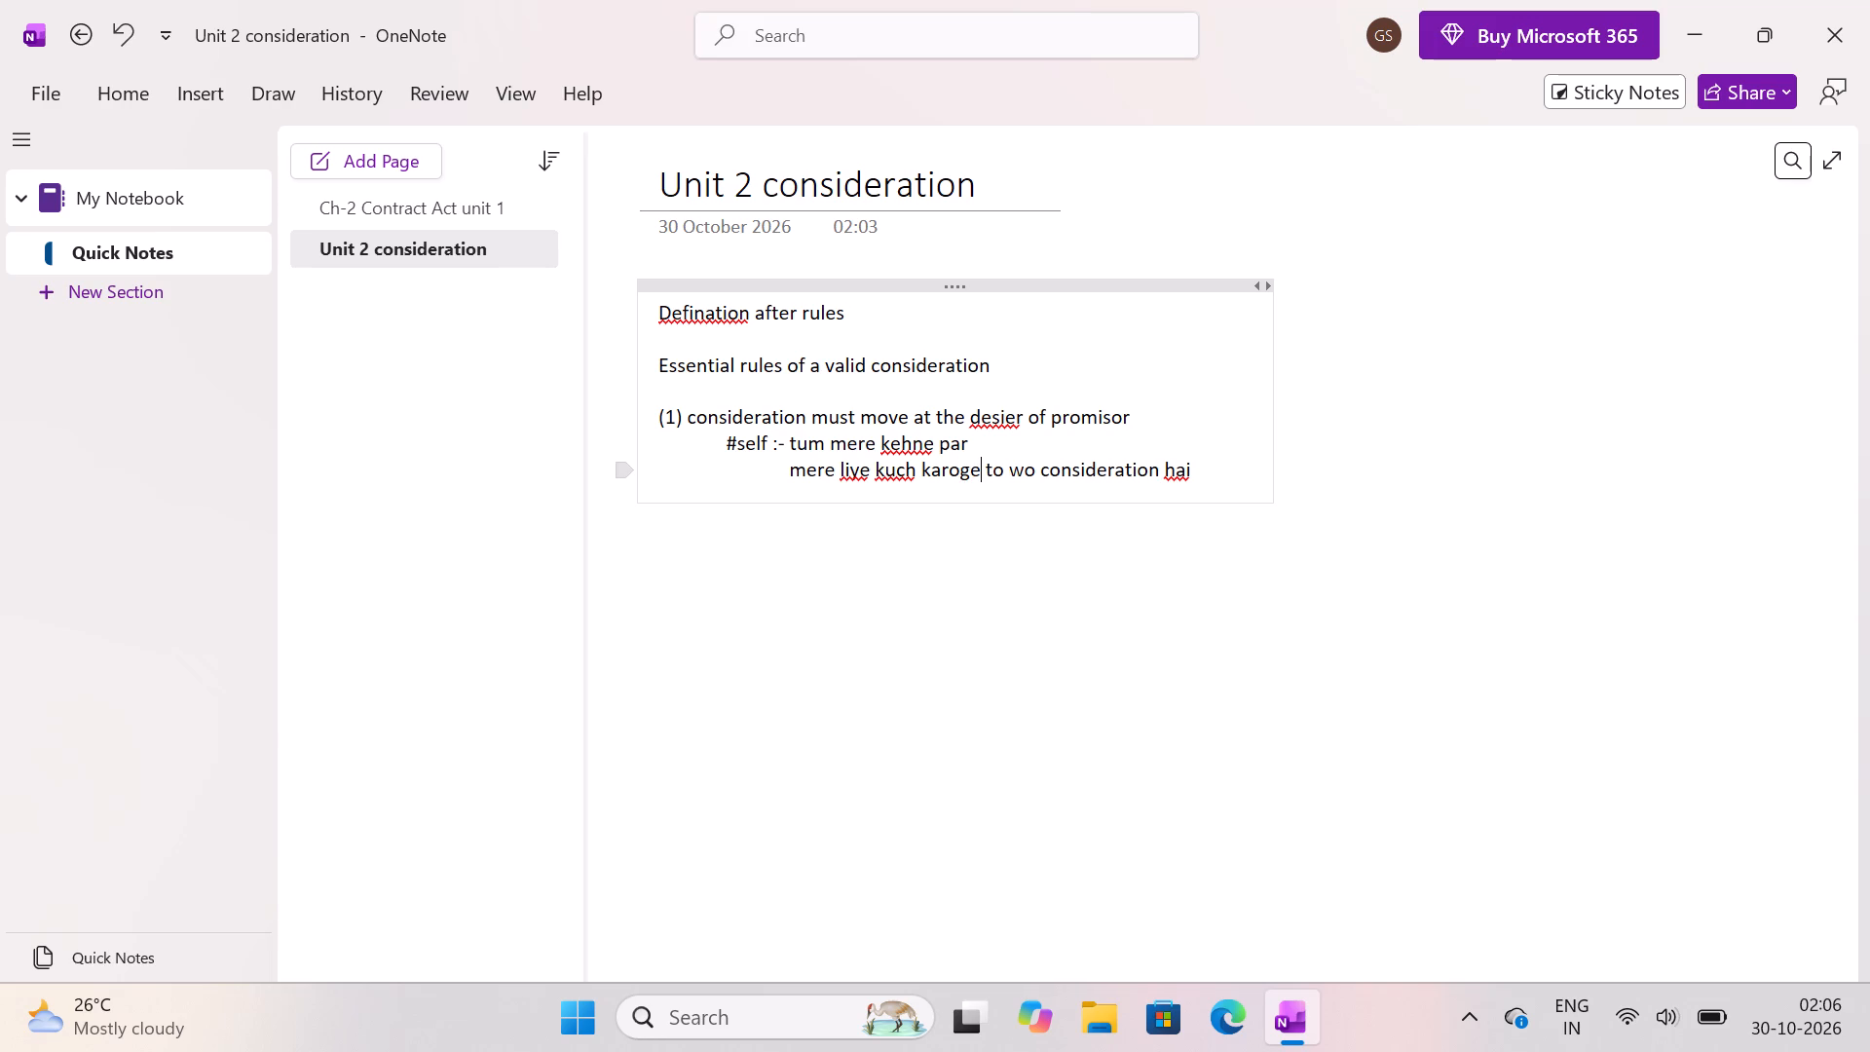
# Move "to wo consideration hai" onto its own line, indented to align with the note line above.
pyautogui.press('Return')
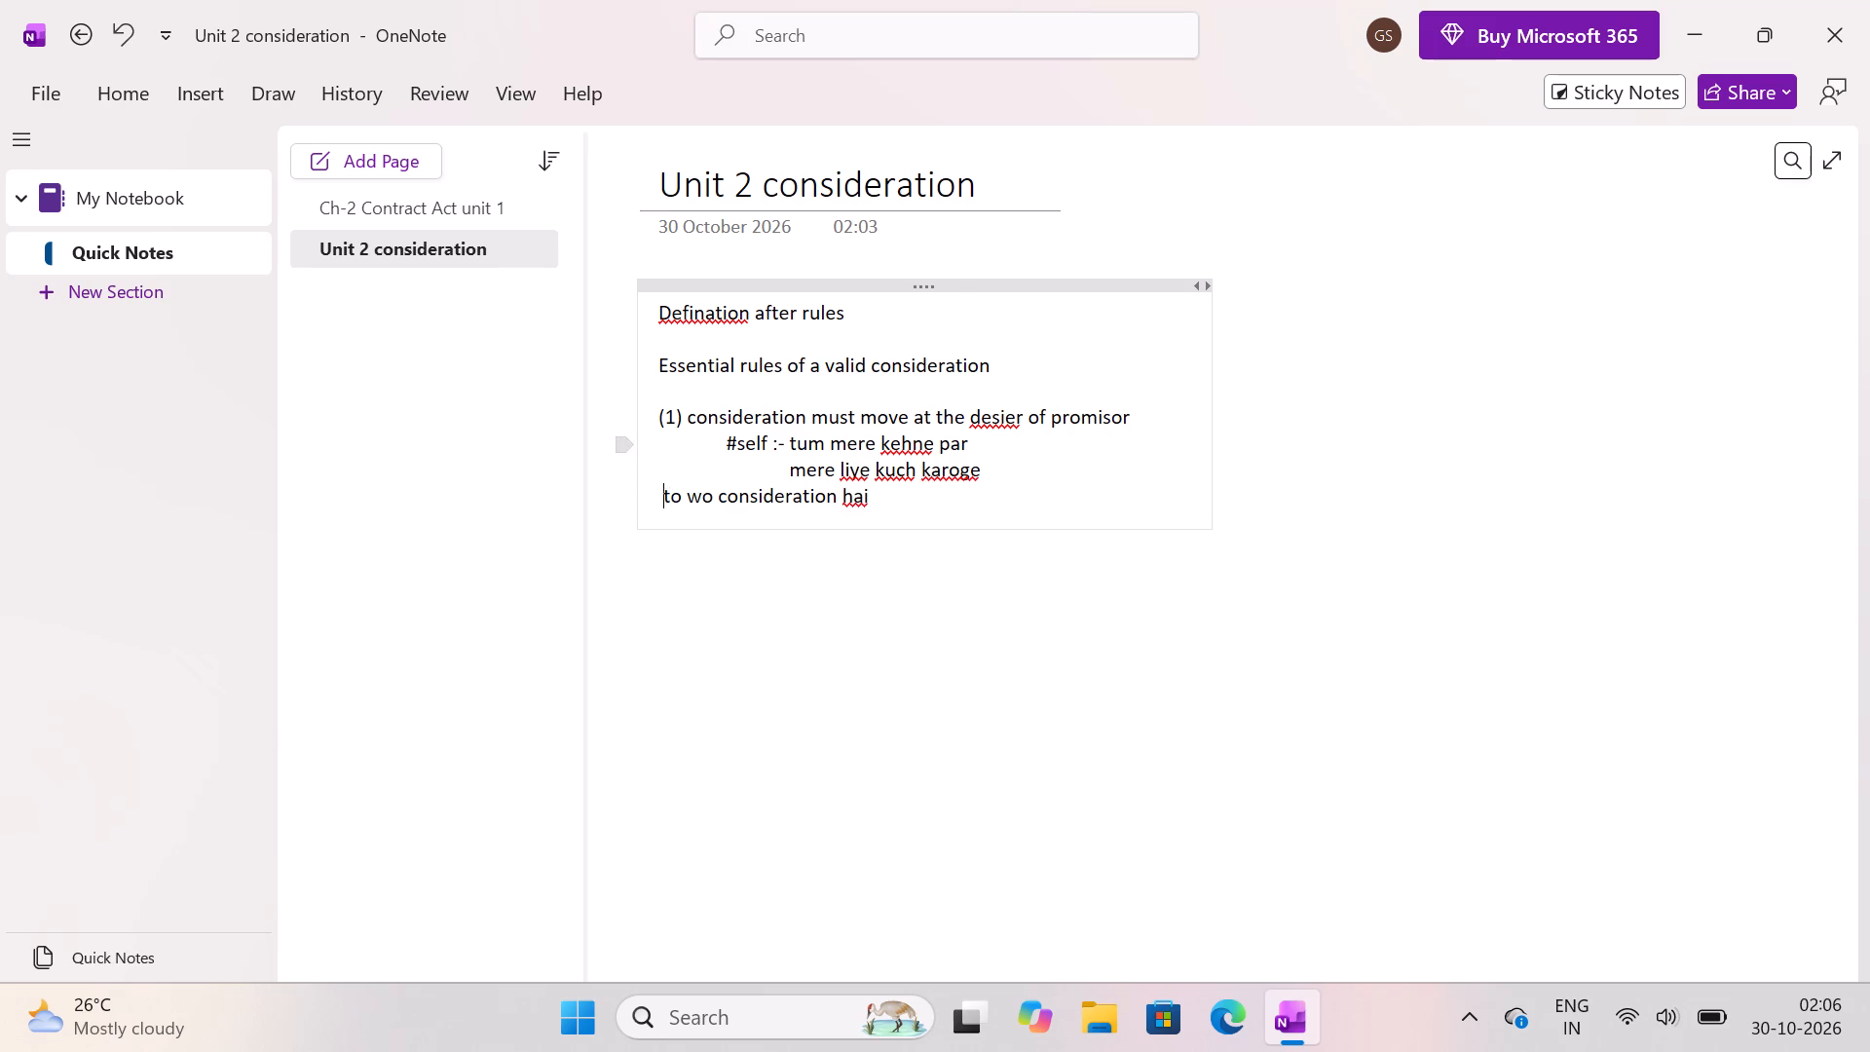
pyautogui.press('space')
pyautogui.press('space')
pyautogui.press('space')
pyautogui.press('space')
pyautogui.press('space')
pyautogui.press('space')
pyautogui.press('space')
pyautogui.press('space')
pyautogui.press('space')
pyautogui.press('space')
pyautogui.press('space')
pyautogui.press('space')
pyautogui.press('space')
pyautogui.press('space')
pyautogui.press('space')
pyautogui.press('space')
pyautogui.press('space')
pyautogui.press('space')
pyautogui.press('space')
pyautogui.press('space')
pyautogui.press('space')
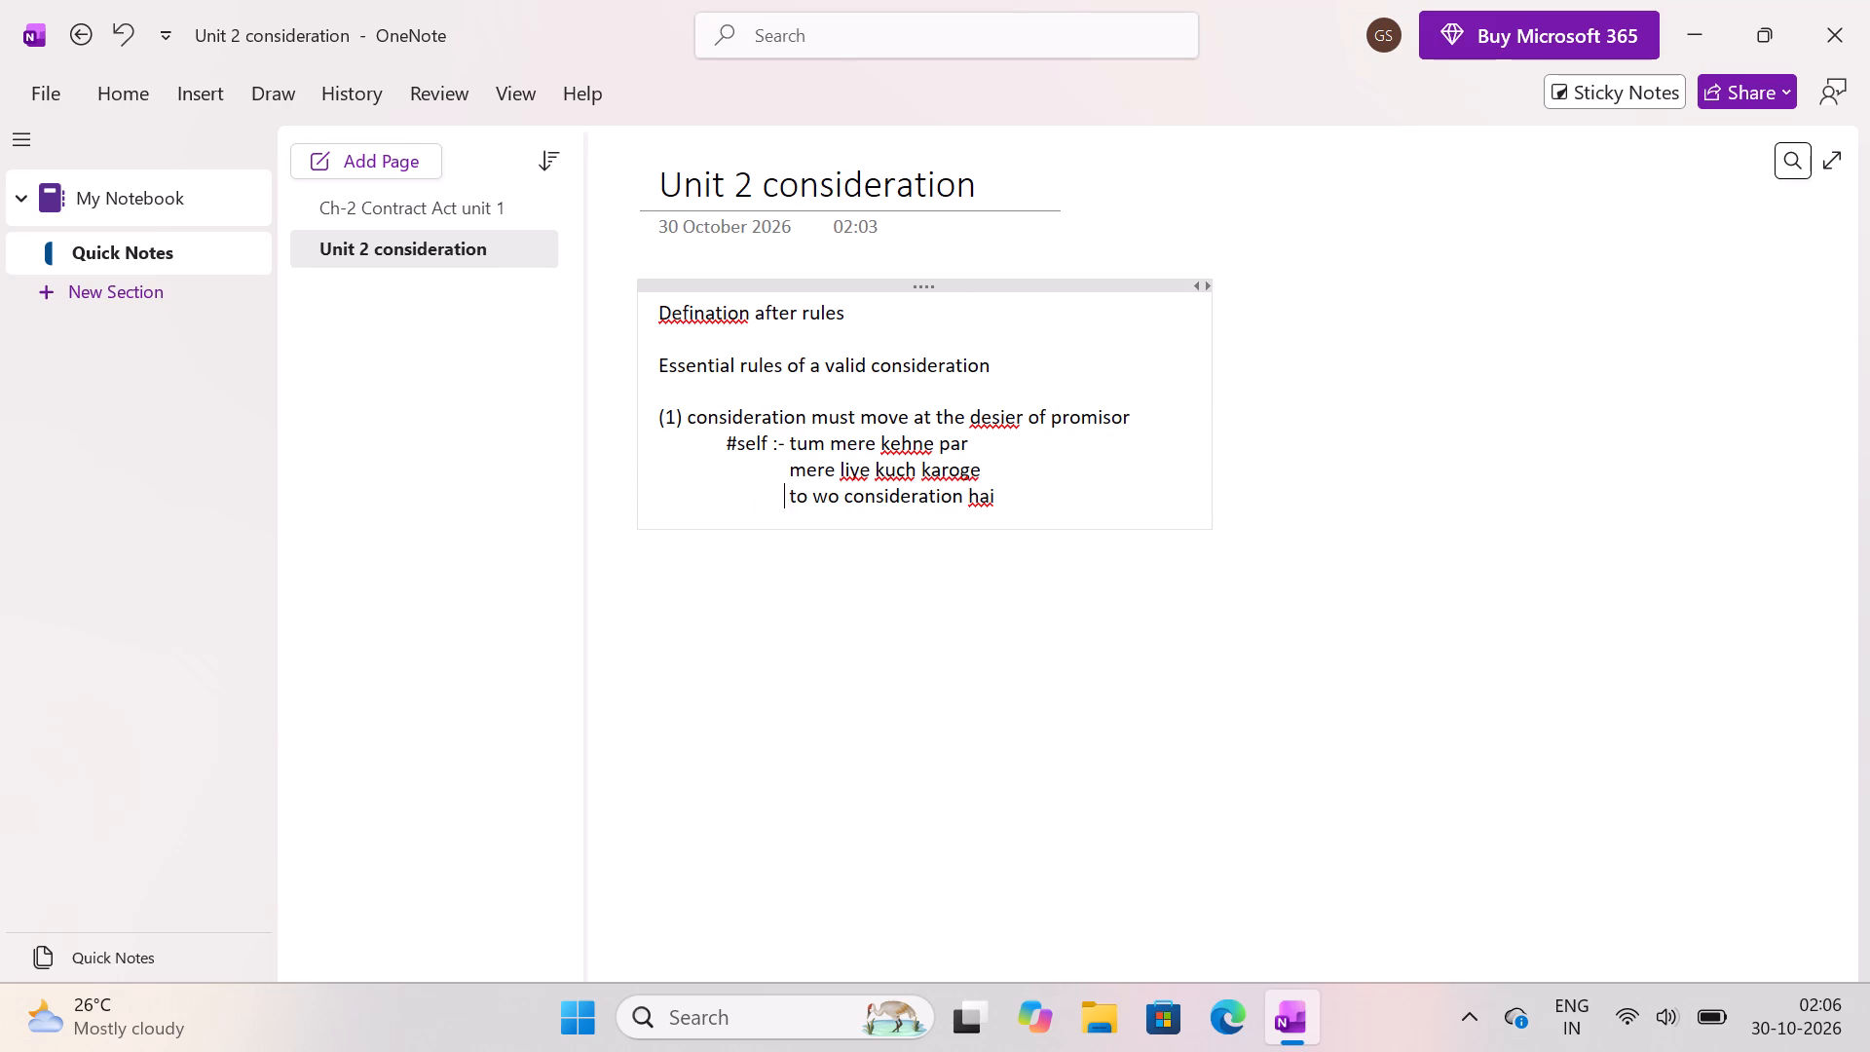
pyautogui.press('space')
pyautogui.press('BackSpace')
# Start an indented example line directly below the self note with the label "ex:-".
pyautogui.click(1027, 505)
pyautogui.press('Return')
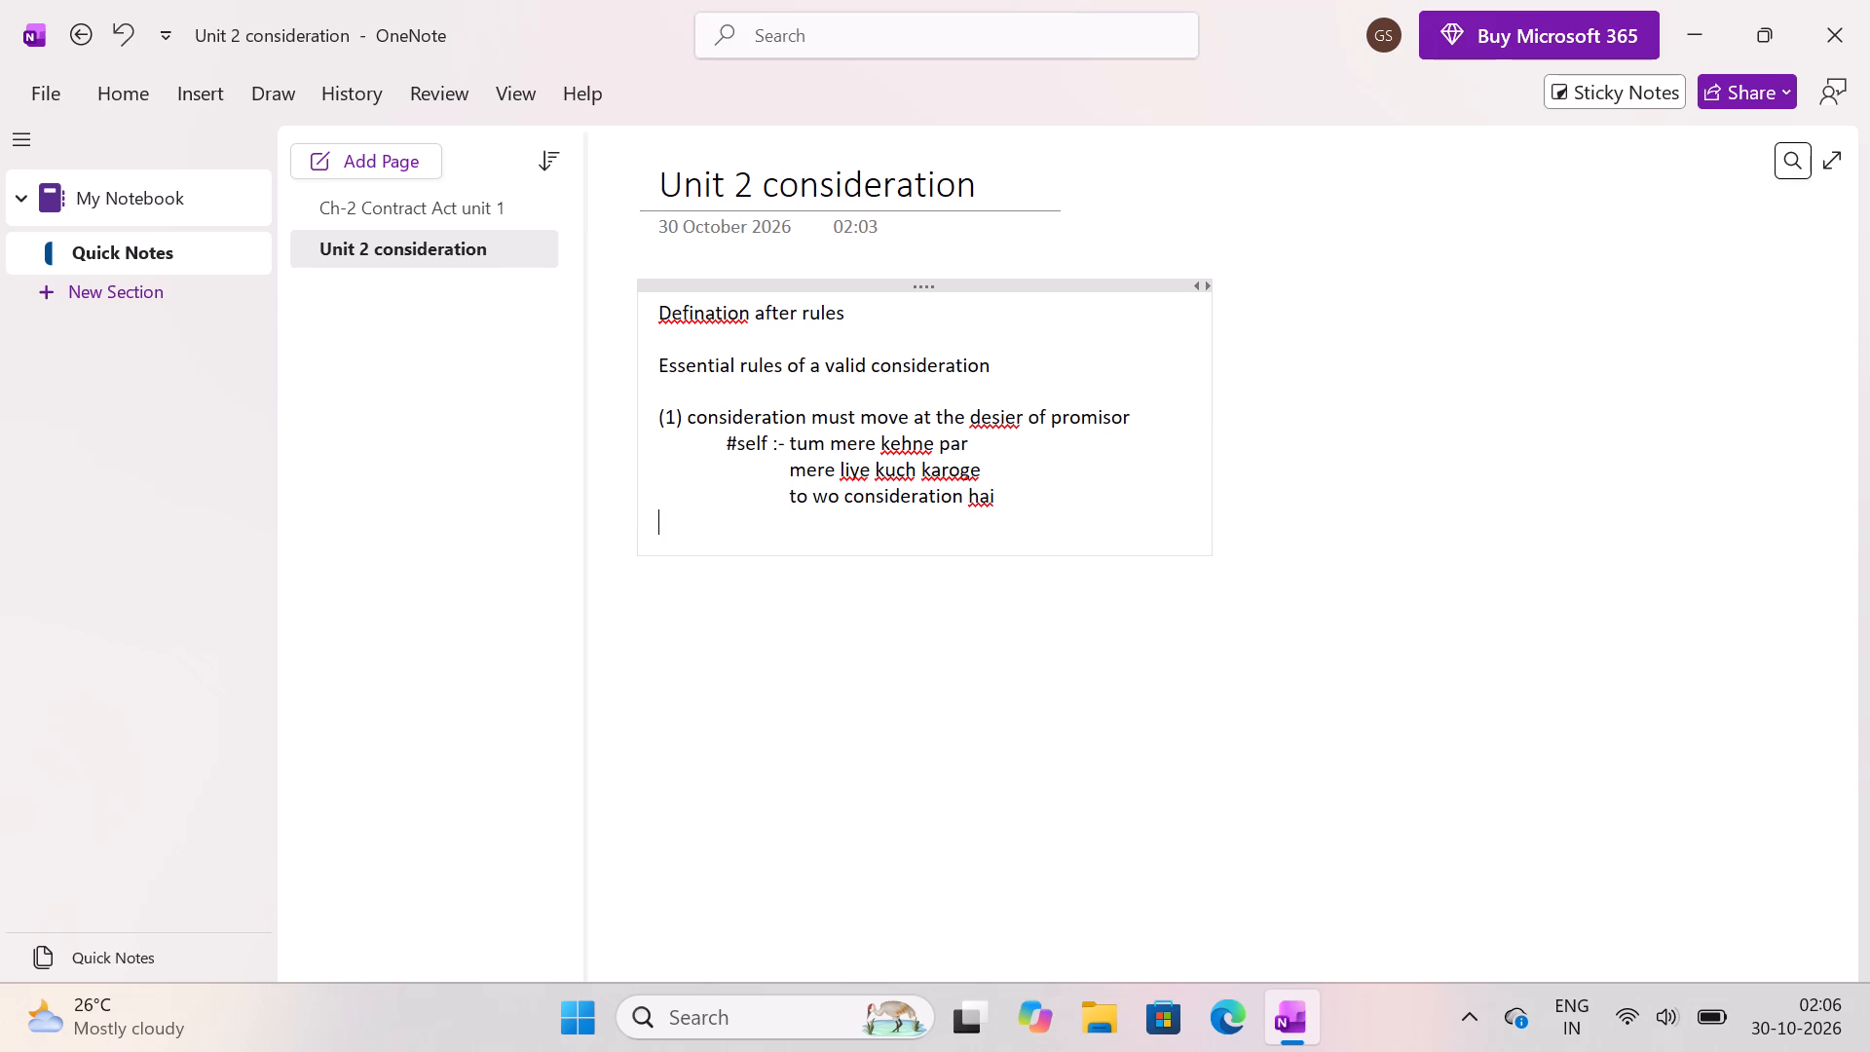
pyautogui.press('space')
pyautogui.press('space')
pyautogui.press('space')
pyautogui.press('space')
pyautogui.press('space')
pyautogui.press('space')
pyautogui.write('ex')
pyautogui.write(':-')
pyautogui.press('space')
# Enter the case name after the example label as "durga bprashad v/ds balldeo".
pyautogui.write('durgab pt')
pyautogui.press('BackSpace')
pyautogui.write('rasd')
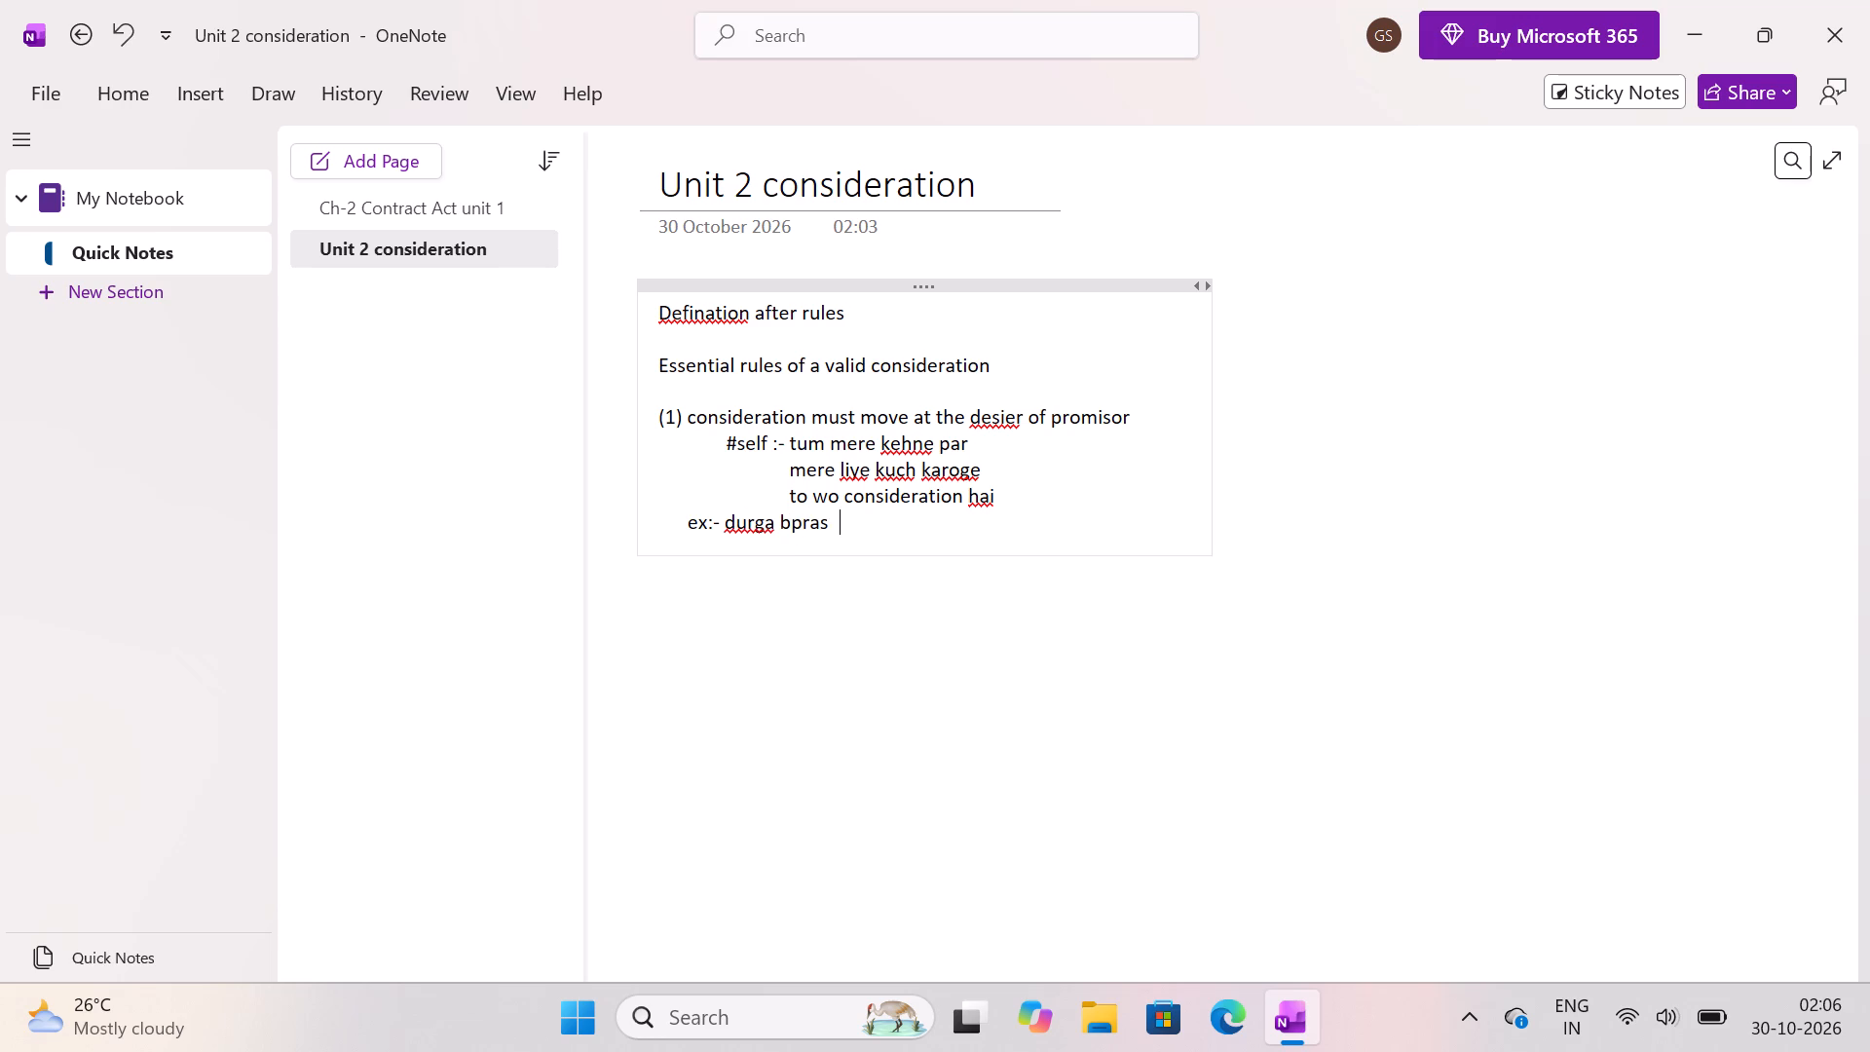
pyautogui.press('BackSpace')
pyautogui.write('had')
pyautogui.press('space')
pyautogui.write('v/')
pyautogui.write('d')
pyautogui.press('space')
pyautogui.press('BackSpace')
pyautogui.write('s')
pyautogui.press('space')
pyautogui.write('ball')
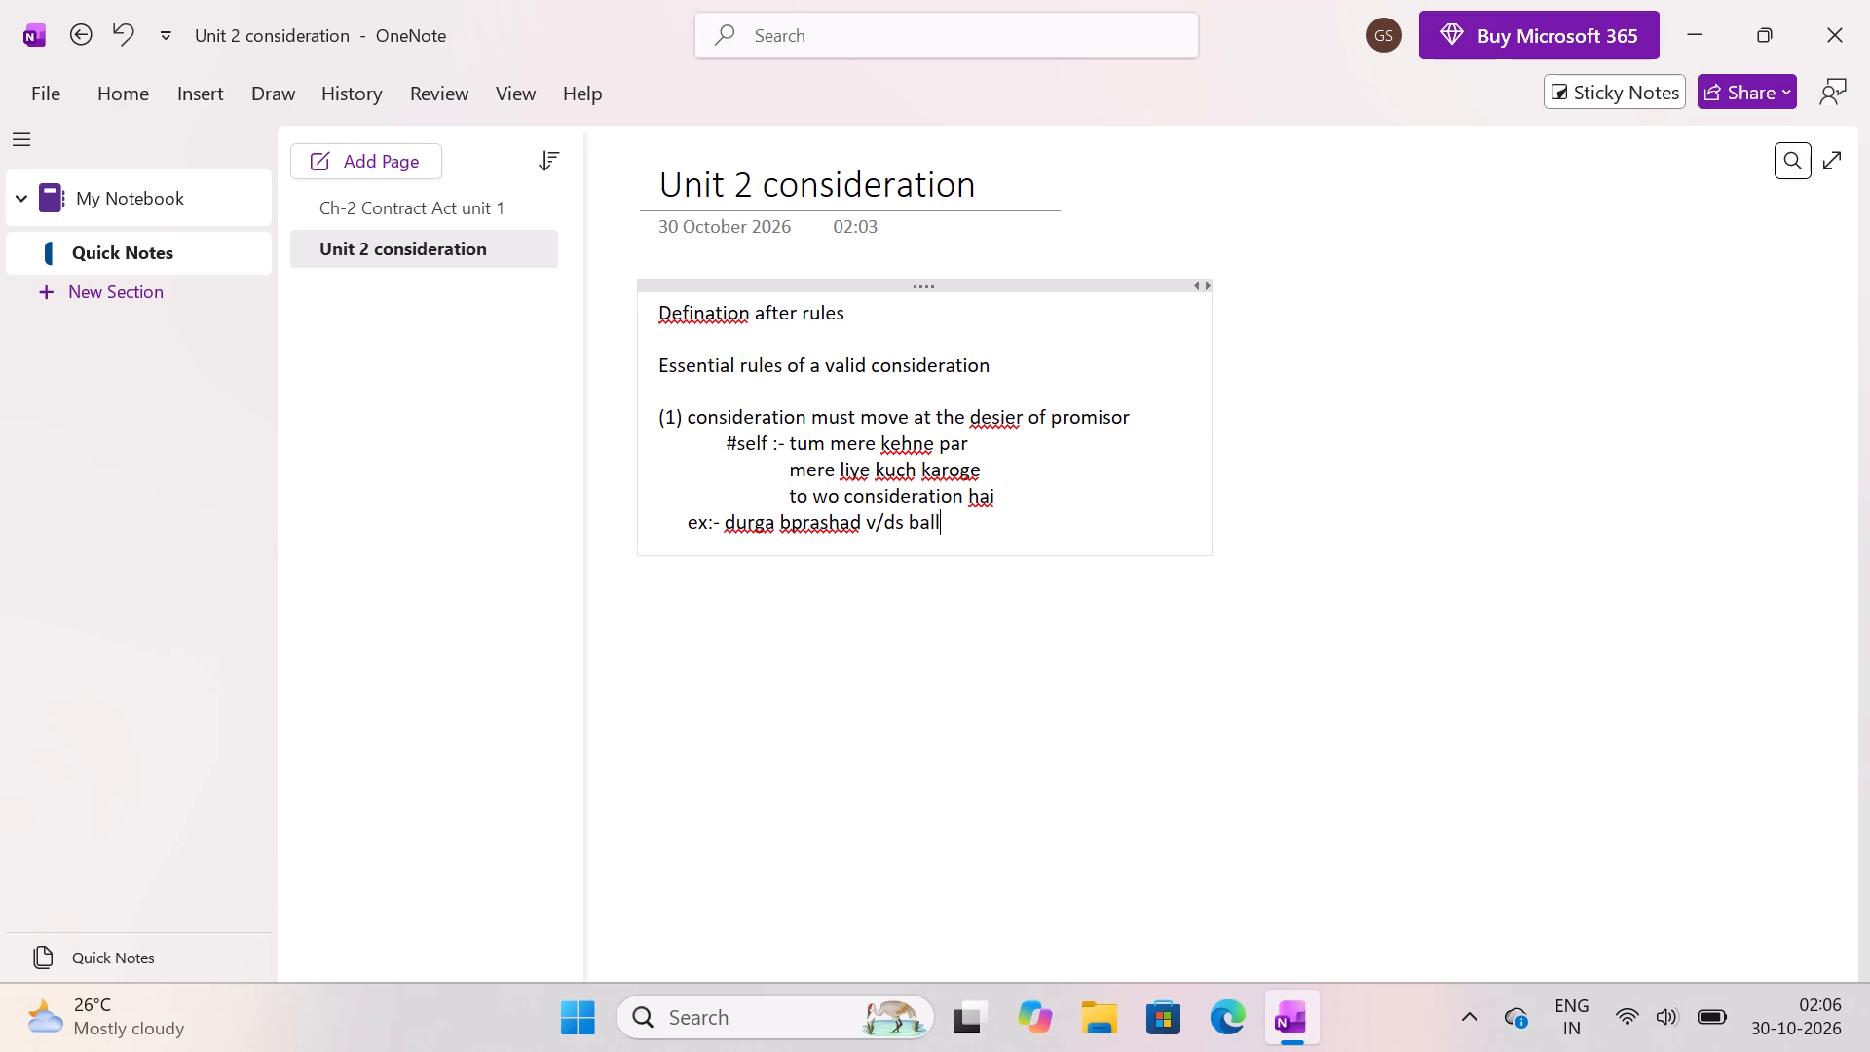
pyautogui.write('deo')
# Correct the spelling of the case names in the example line to "baldeo" and "prashad".
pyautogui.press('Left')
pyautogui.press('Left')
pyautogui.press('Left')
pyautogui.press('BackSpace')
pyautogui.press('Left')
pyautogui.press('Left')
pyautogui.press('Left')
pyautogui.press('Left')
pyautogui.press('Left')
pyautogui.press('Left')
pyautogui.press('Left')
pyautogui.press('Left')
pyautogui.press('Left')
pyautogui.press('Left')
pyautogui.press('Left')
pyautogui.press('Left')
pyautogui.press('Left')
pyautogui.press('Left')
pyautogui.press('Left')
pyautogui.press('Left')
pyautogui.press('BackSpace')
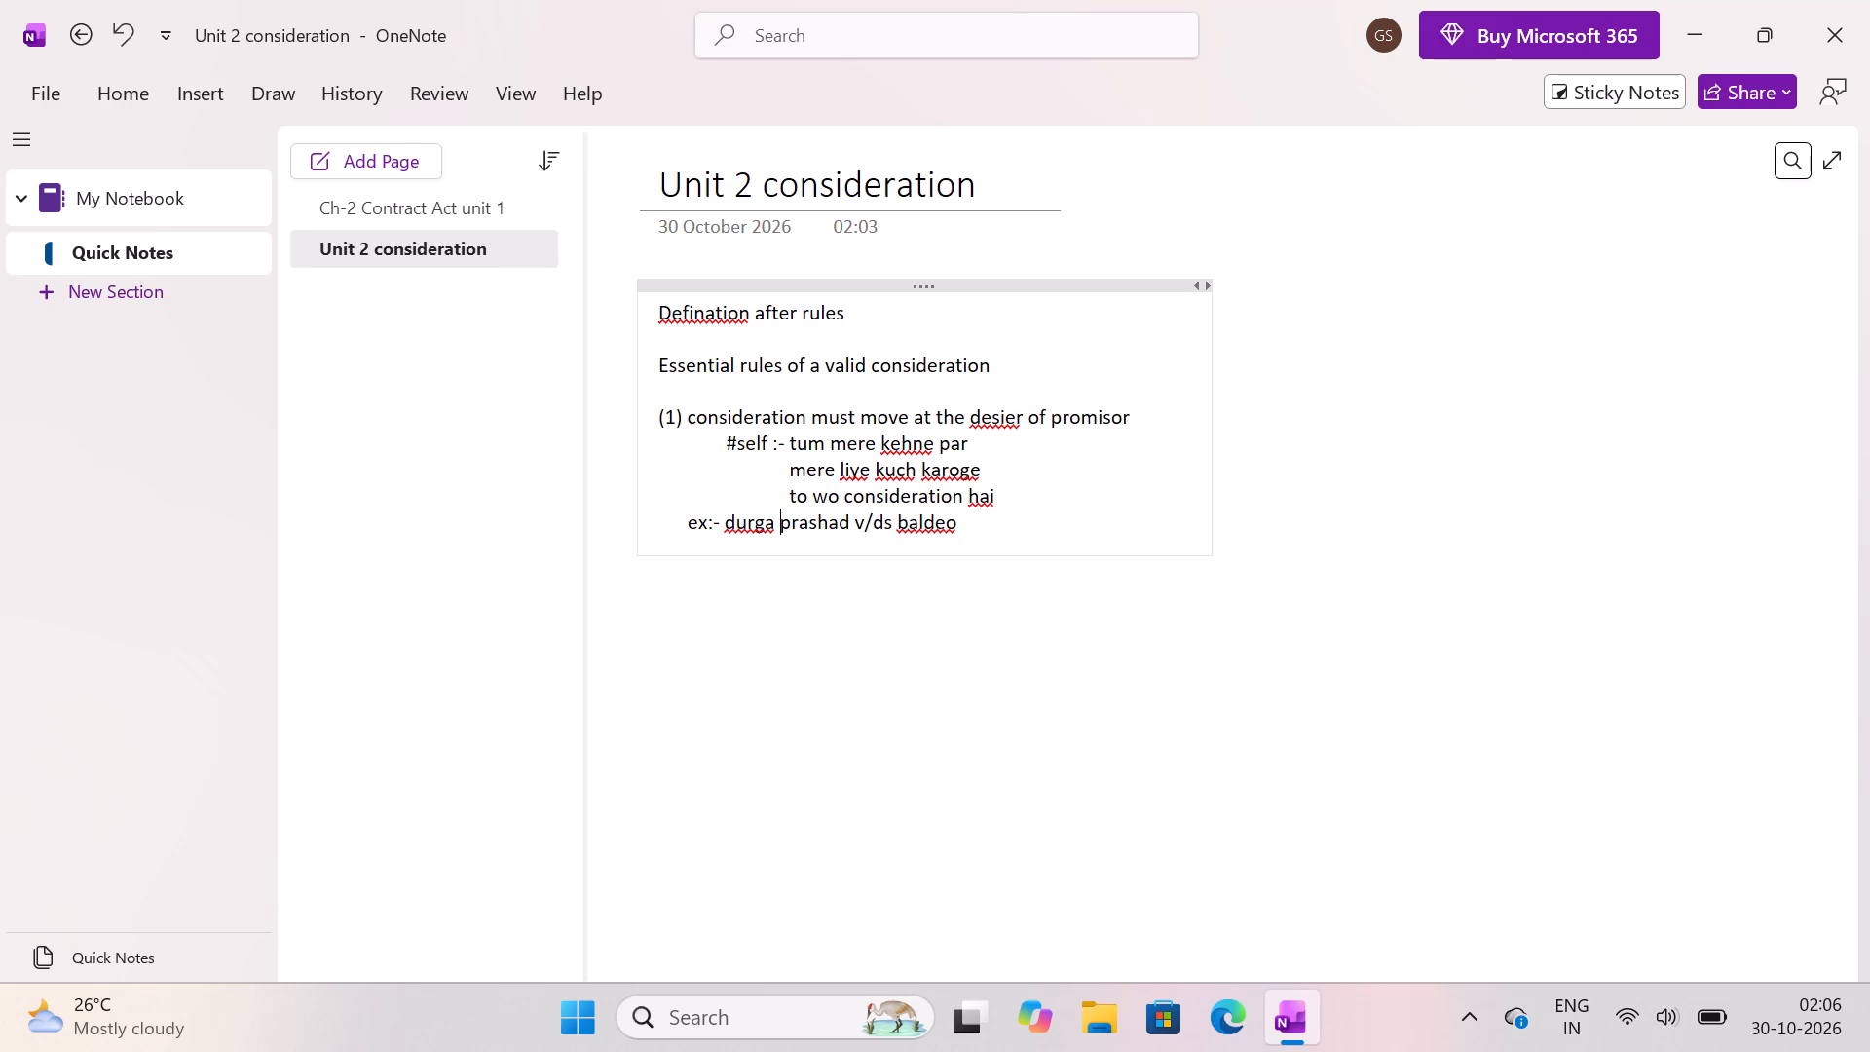
# Add a blank line below the example case name.
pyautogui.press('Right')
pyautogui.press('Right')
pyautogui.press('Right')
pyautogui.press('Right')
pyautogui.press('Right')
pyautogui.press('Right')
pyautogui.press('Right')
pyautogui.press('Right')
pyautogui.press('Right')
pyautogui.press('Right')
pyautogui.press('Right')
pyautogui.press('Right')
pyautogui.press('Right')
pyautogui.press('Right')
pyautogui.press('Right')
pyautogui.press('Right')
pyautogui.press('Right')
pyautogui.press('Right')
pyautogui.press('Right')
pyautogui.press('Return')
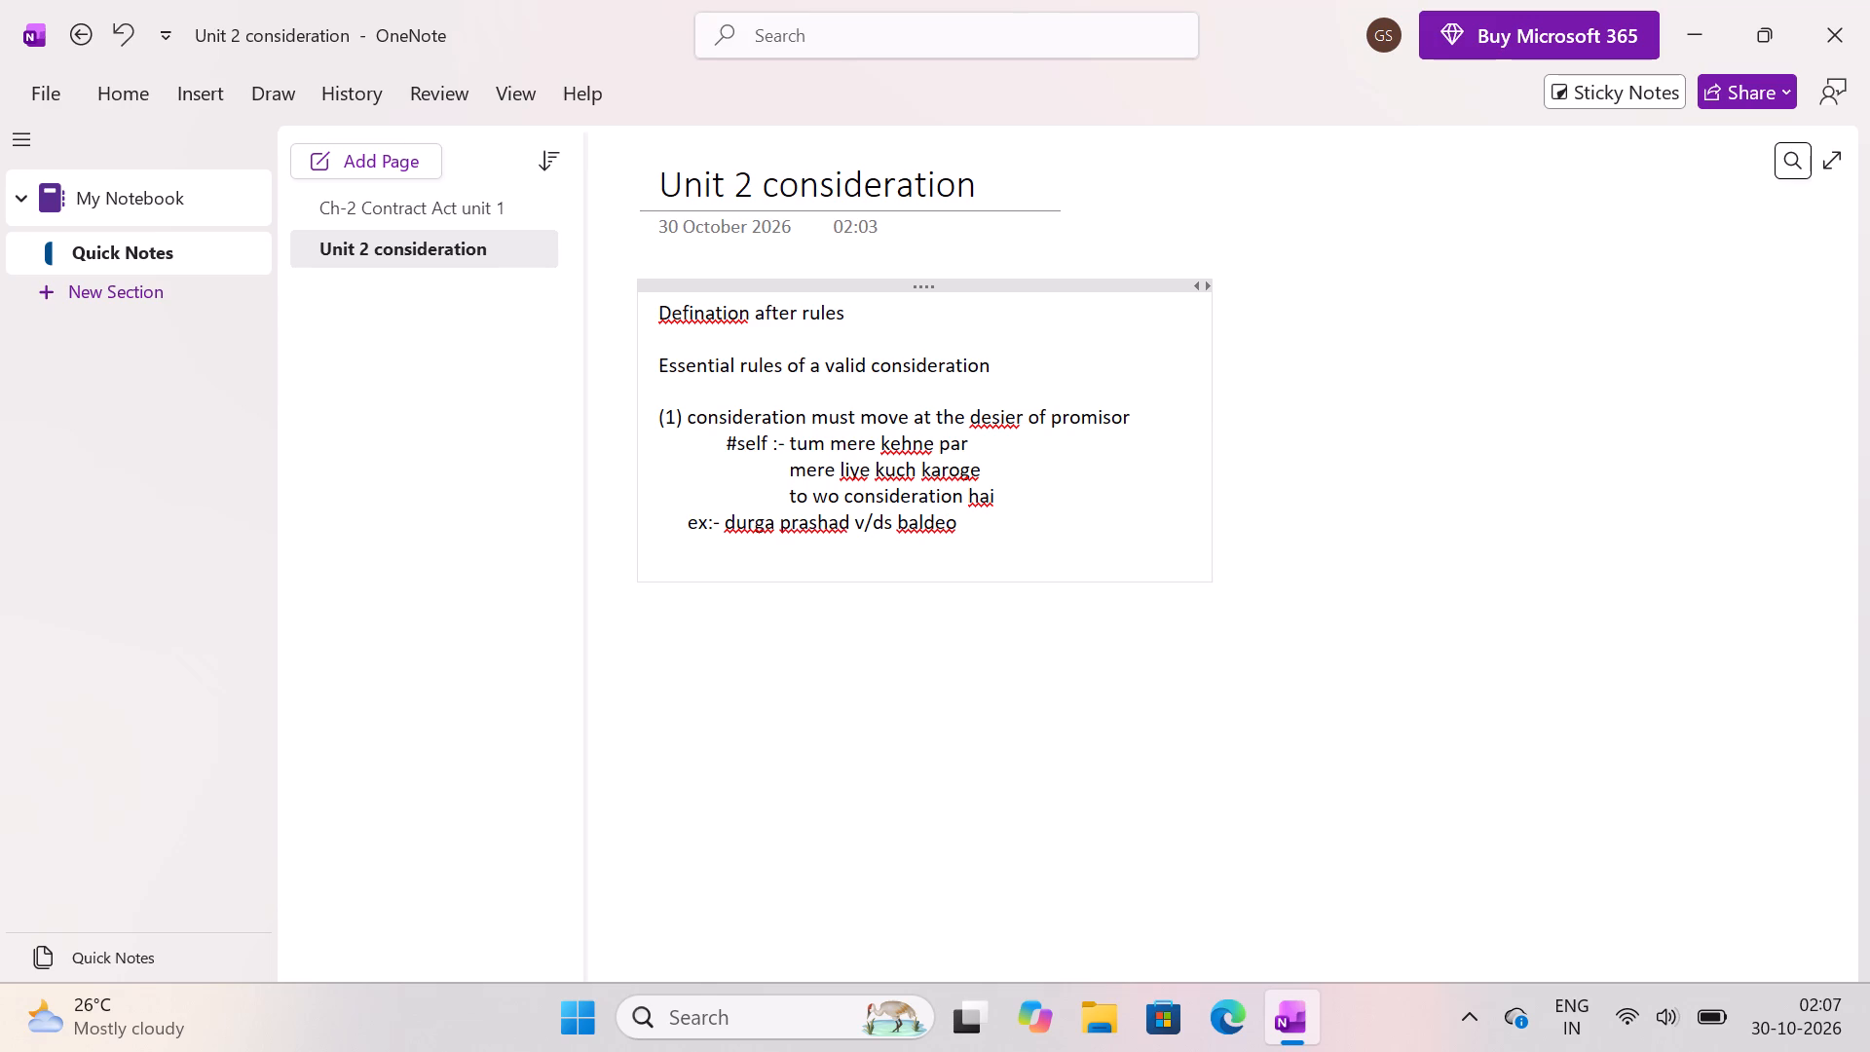
# In full-page view, draw a stick figure with a square head in red pen below the example line.
pyautogui.click(1833, 159)
pyautogui.click(880, 84)
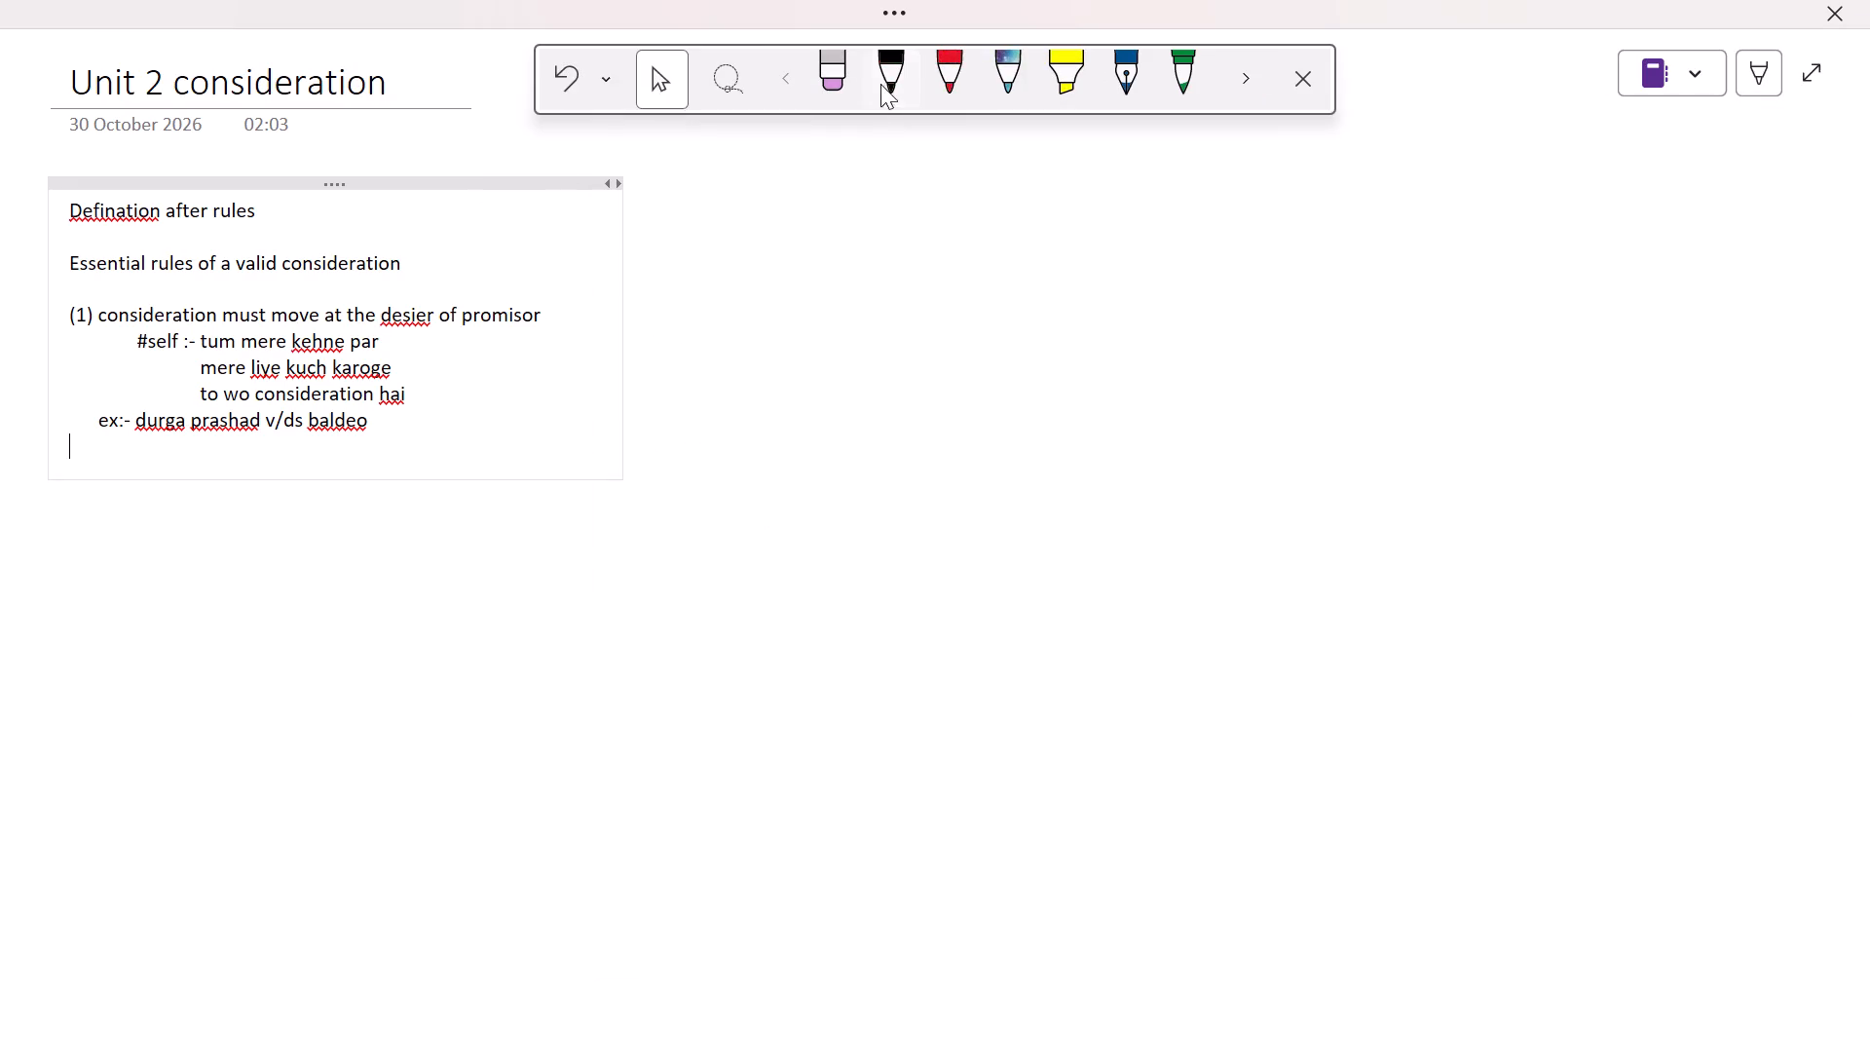
pyautogui.click(932, 60)
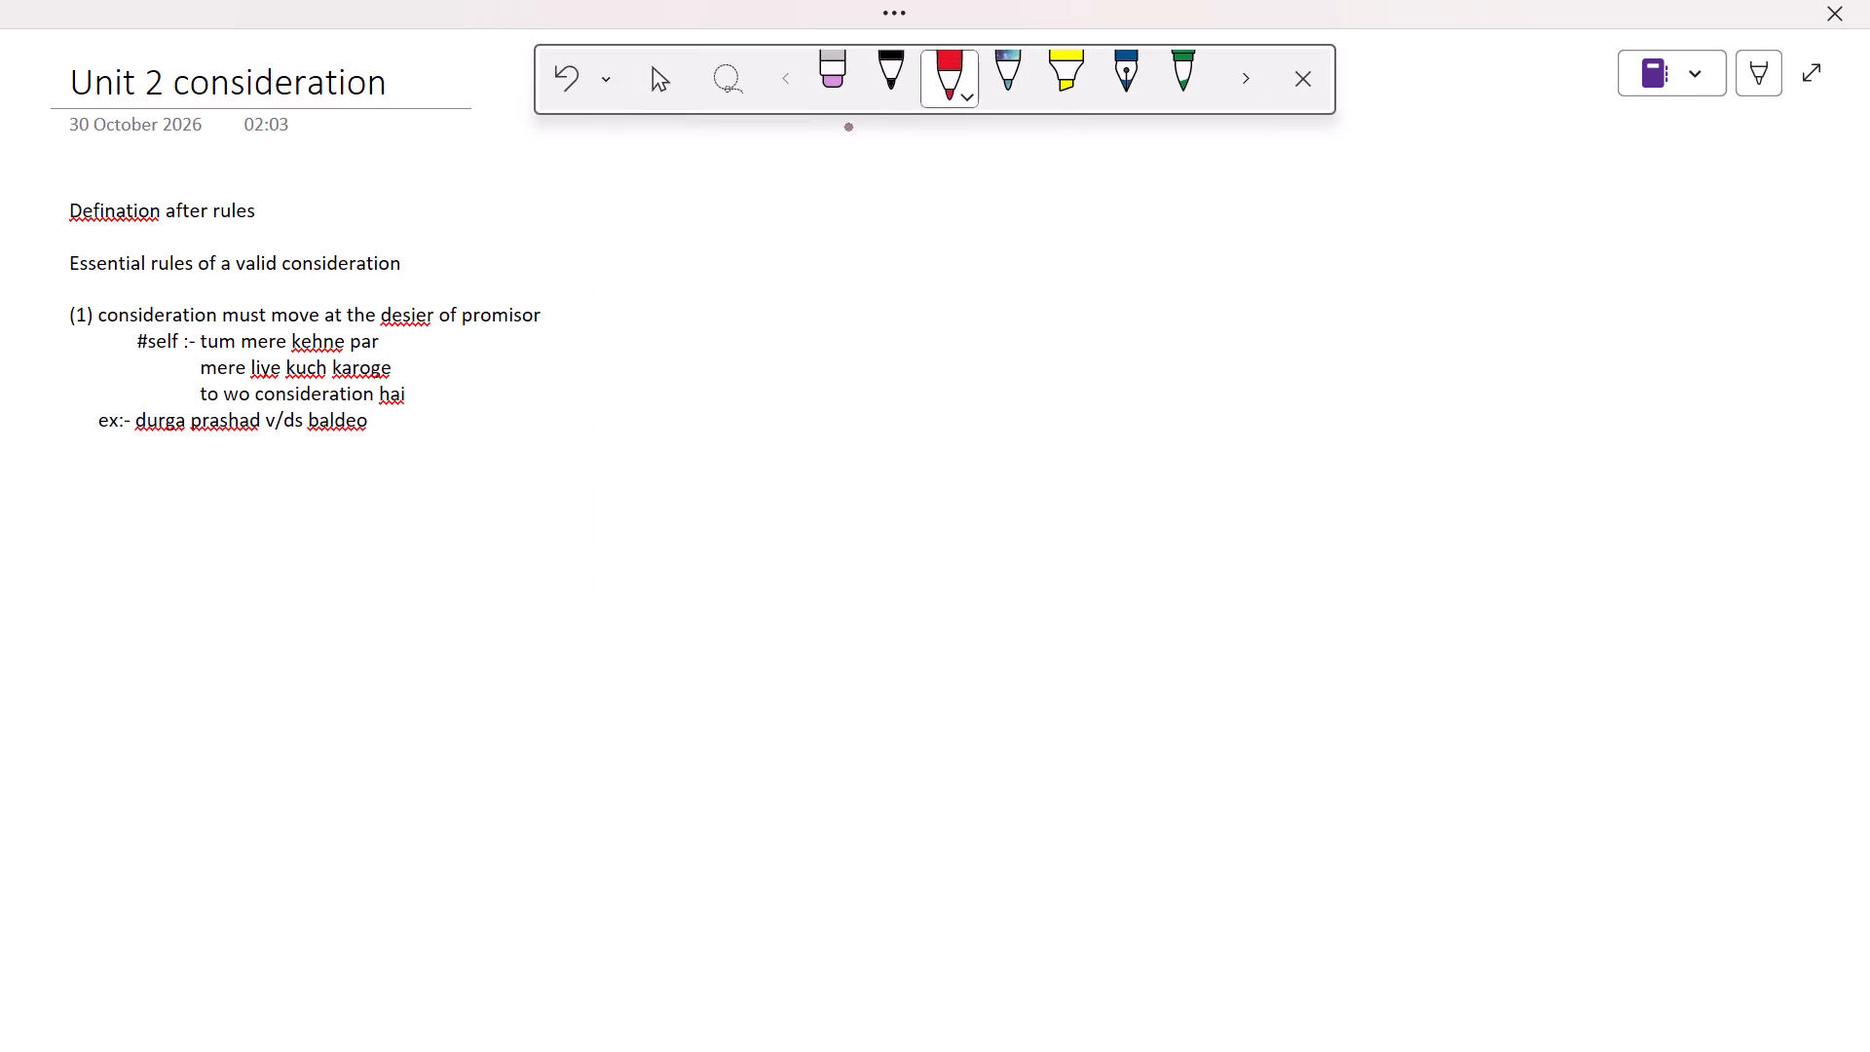
pyautogui.click(203, 476)
pyautogui.moveTo(217, 501); pyautogui.dragTo(216, 549)
pyautogui.moveTo(216, 546); pyautogui.dragTo(216, 549)
pyautogui.moveTo(216, 549); pyautogui.dragTo(237, 558)
pyautogui.click(212, 507)
pyautogui.moveTo(217, 506); pyautogui.dragTo(237, 524)
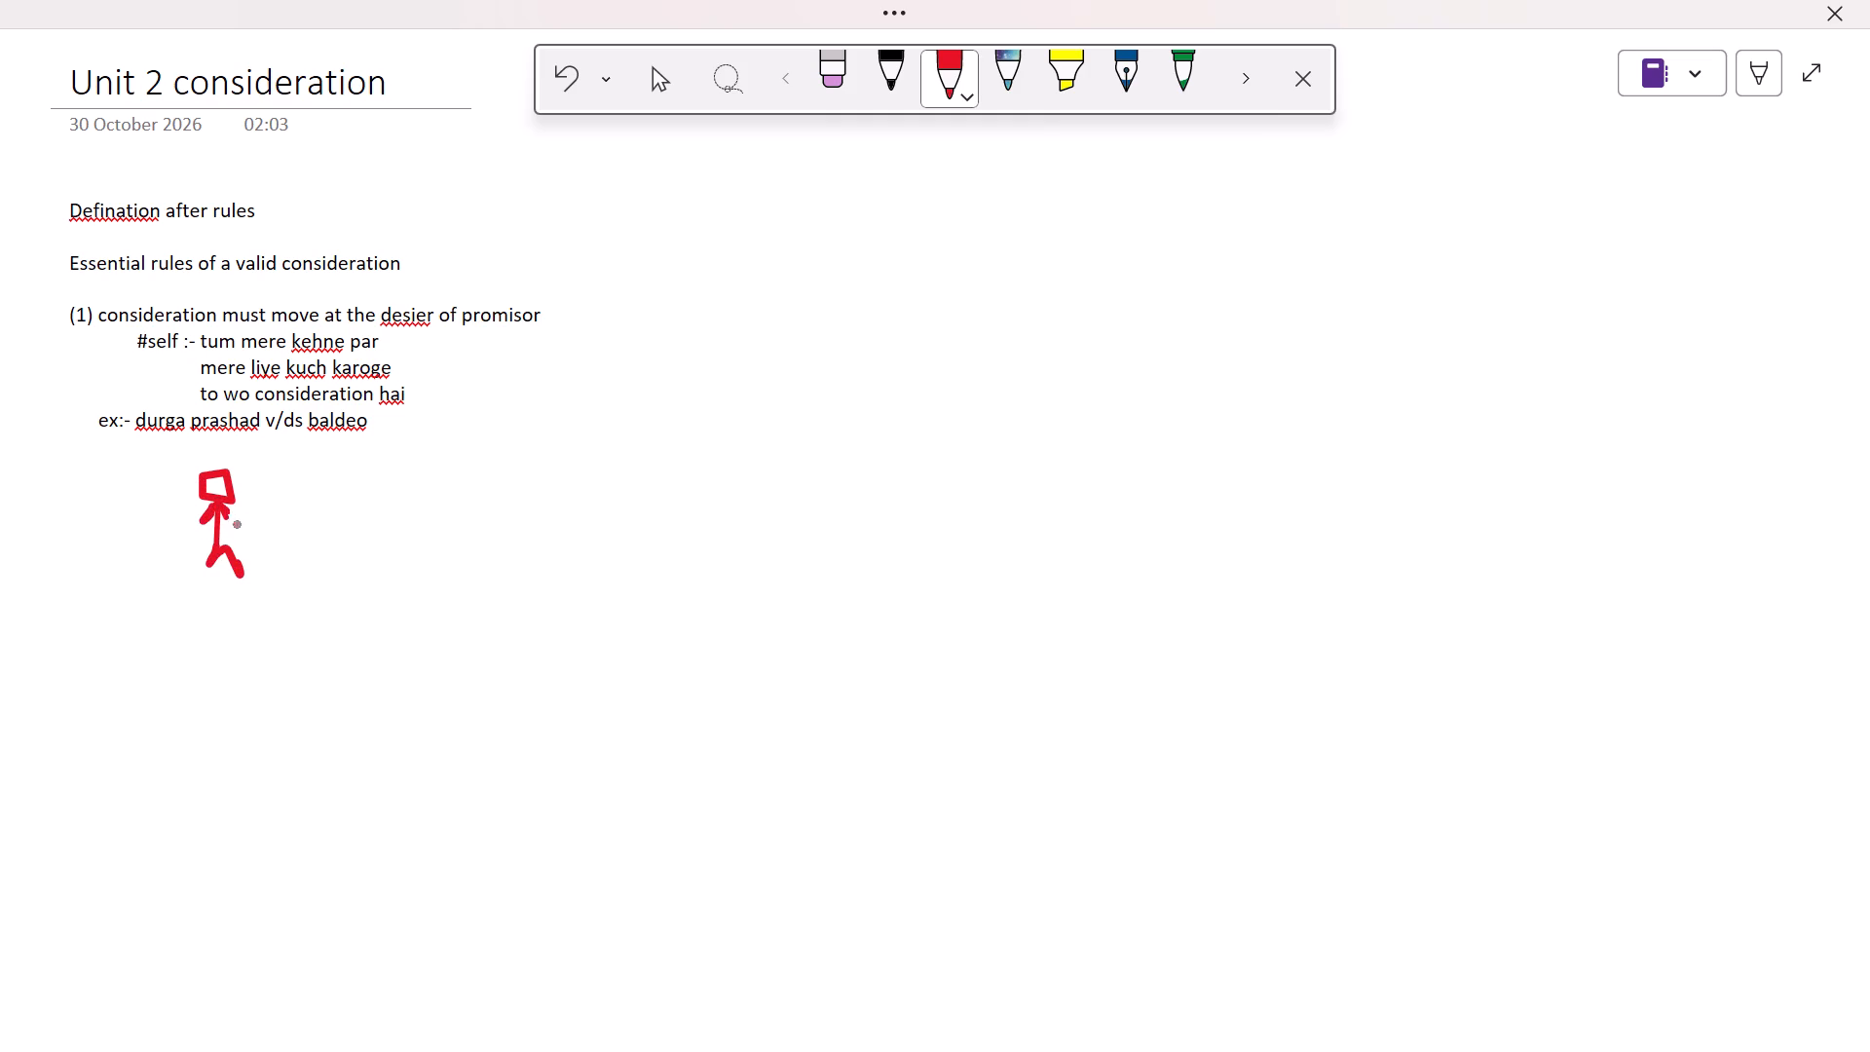
pyautogui.moveTo(237, 524); pyautogui.dragTo(247, 537)
# Draw a second red stick figure with a triangular head, well apart from the first and at about the same height.
pyautogui.moveTo(1008, 444); pyautogui.dragTo(1021, 525)
pyautogui.moveTo(1021, 525); pyautogui.dragTo(996, 502)
pyautogui.moveTo(996, 502); pyautogui.dragTo(1040, 493)
# Draw two straight red arrows between the figures, the upper pointing to the second figure and the lower pointing back to the first.
pyautogui.moveTo(311, 493); pyautogui.dragTo(922, 487)
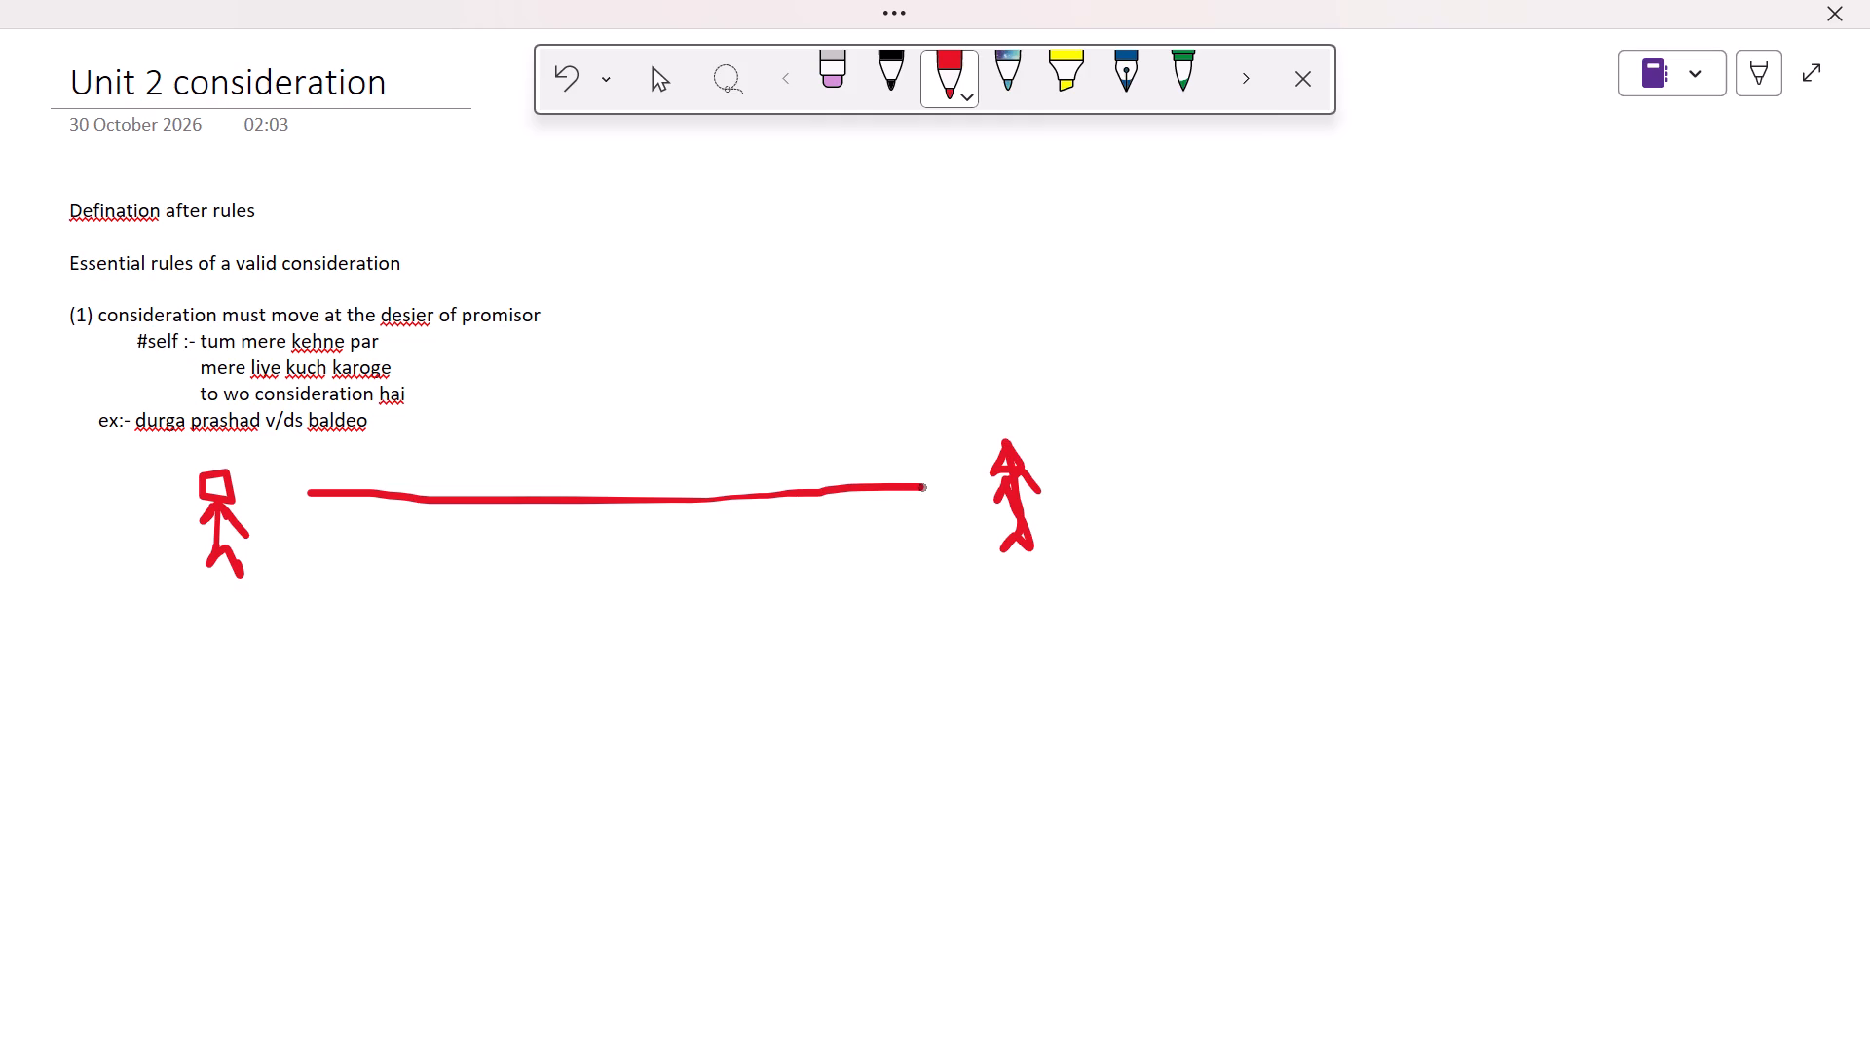
pyautogui.moveTo(922, 487); pyautogui.dragTo(927, 484)
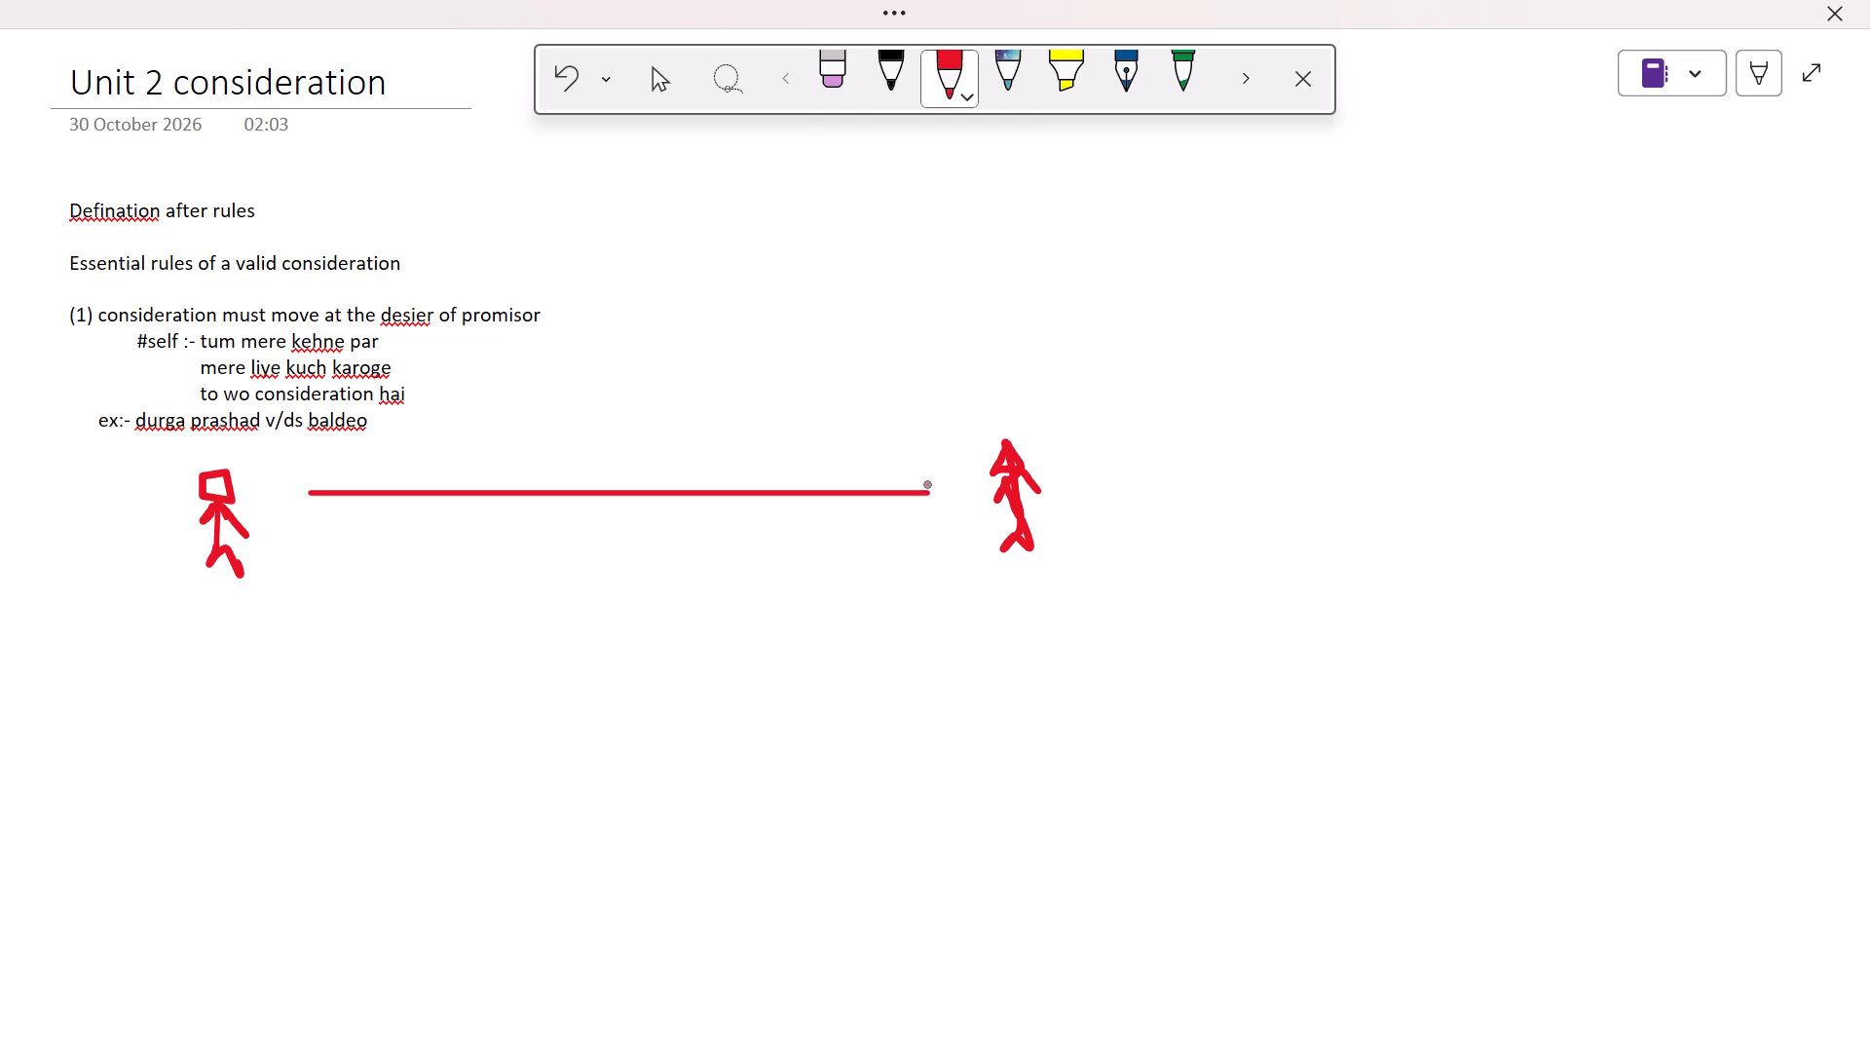
pyautogui.moveTo(927, 484); pyautogui.dragTo(927, 469)
pyautogui.moveTo(919, 477); pyautogui.dragTo(931, 510)
pyautogui.moveTo(933, 533); pyautogui.dragTo(755, 533)
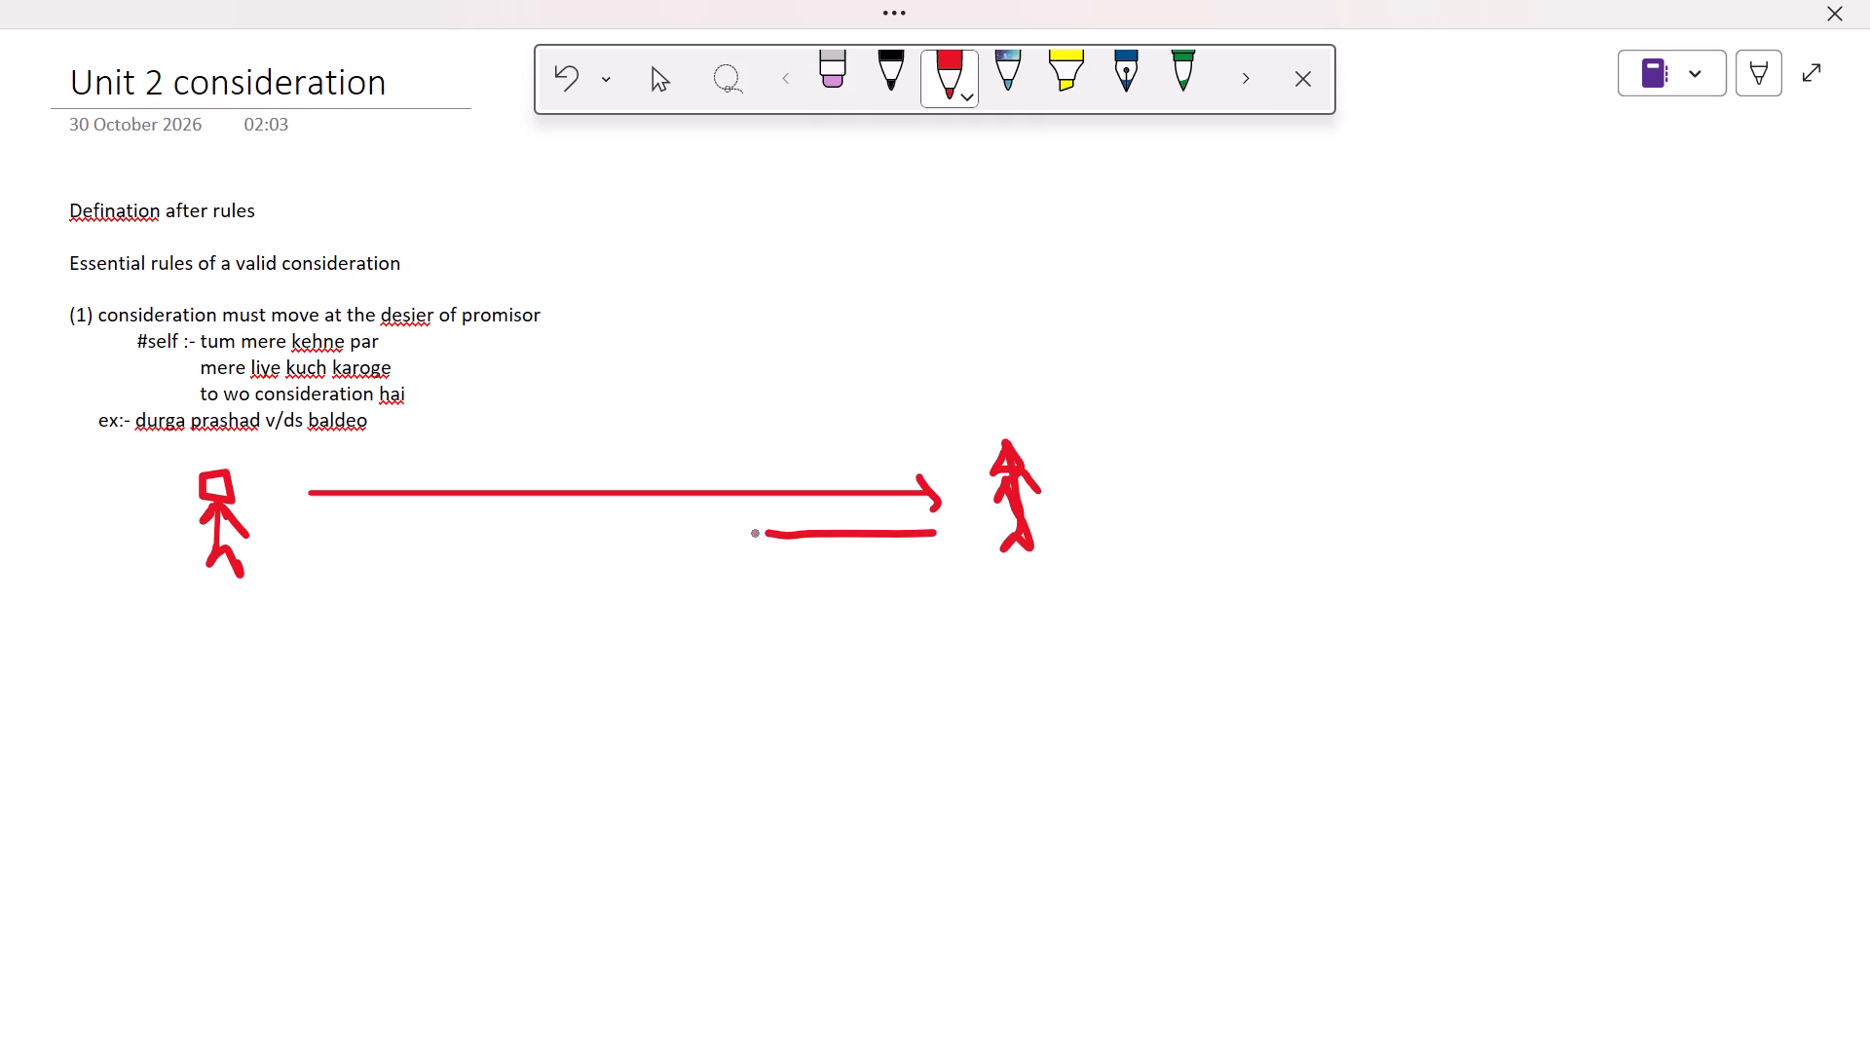
pyautogui.moveTo(755, 533); pyautogui.dragTo(302, 535)
pyautogui.moveTo(319, 519); pyautogui.dragTo(338, 562)
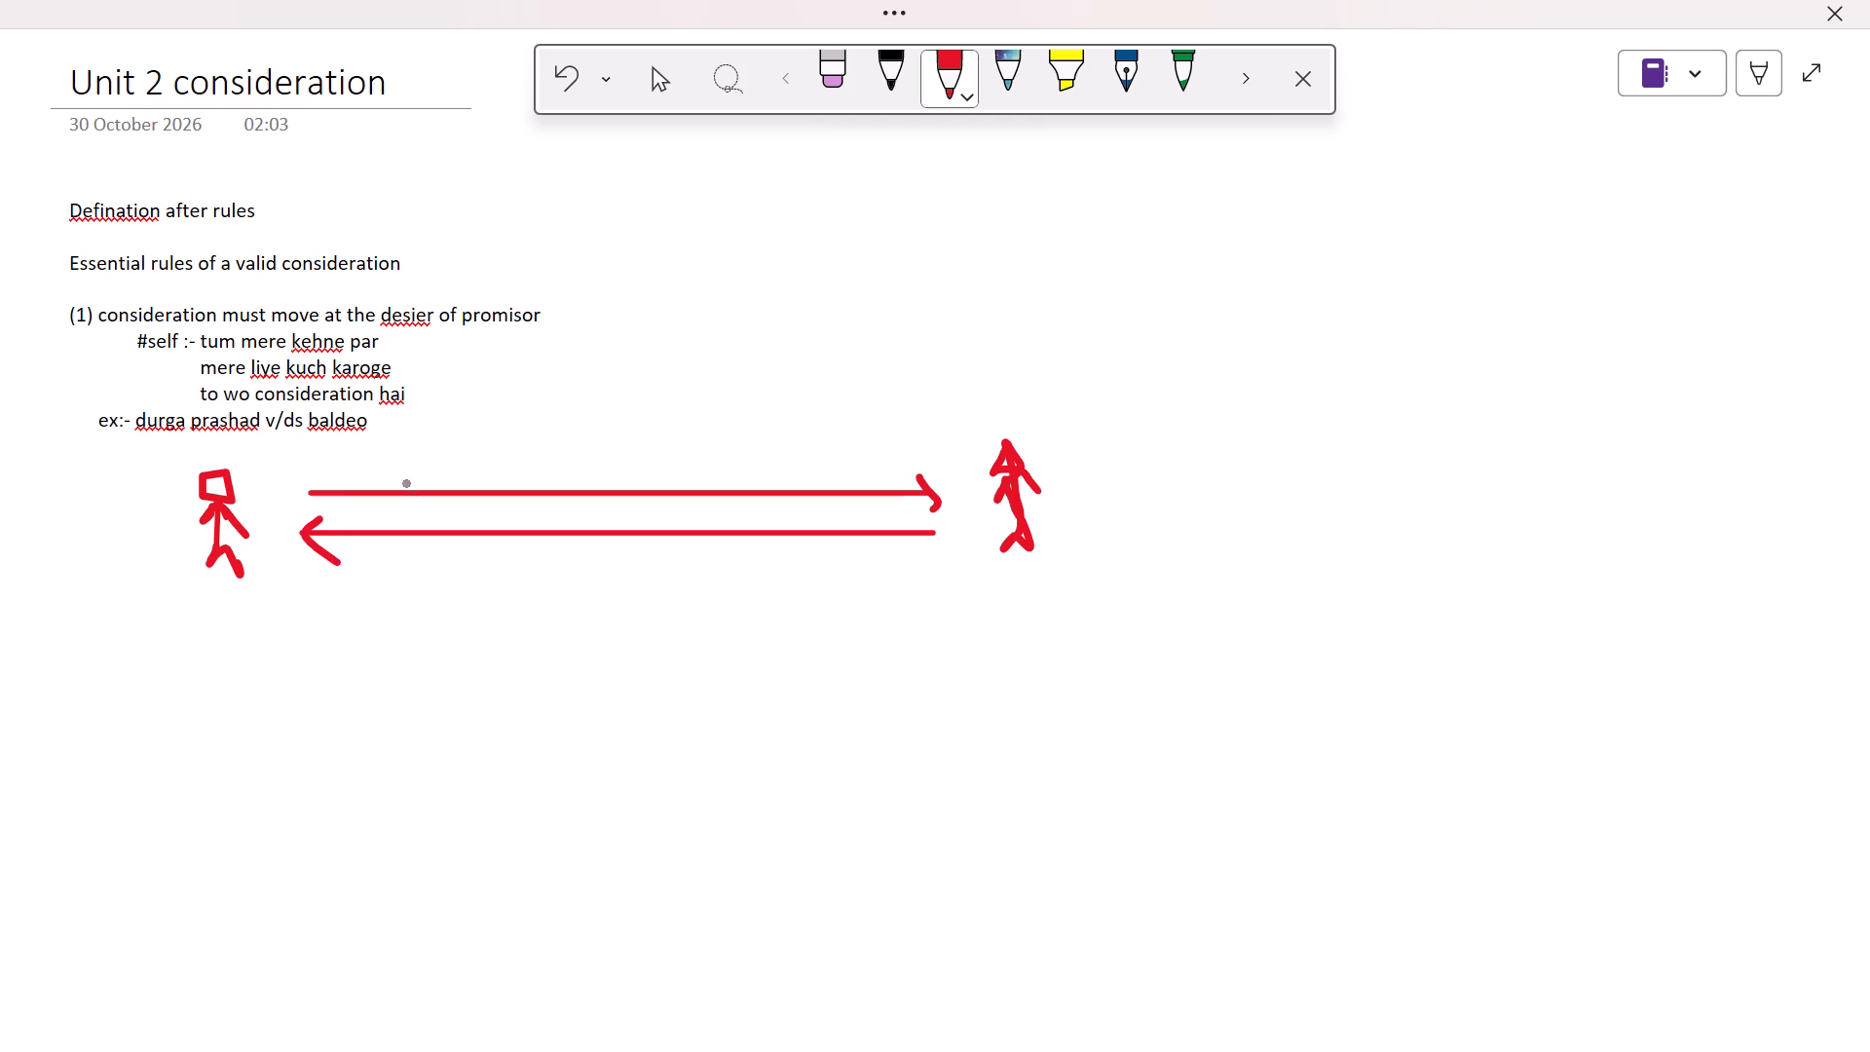
# Add a separate text note reading "5 crores" just above the middle of the upper arrow.
pyautogui.click(648, 69)
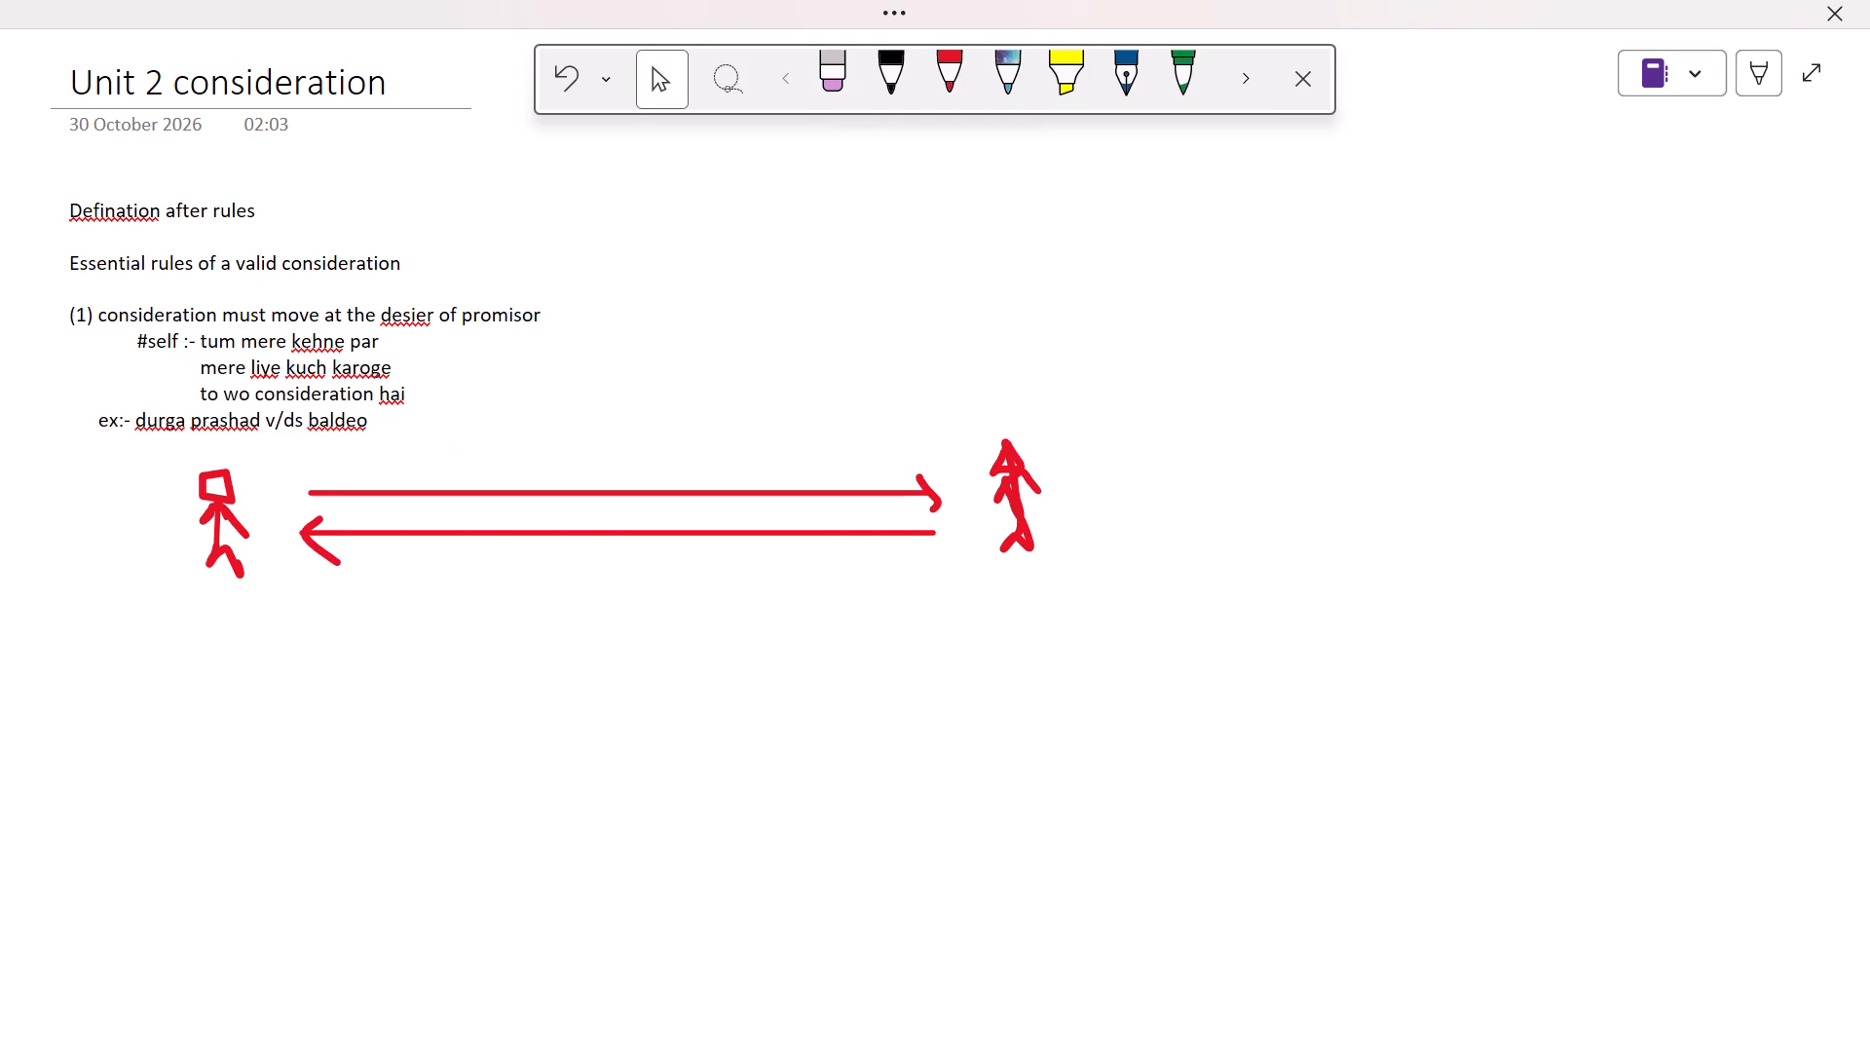
pyautogui.click(516, 456)
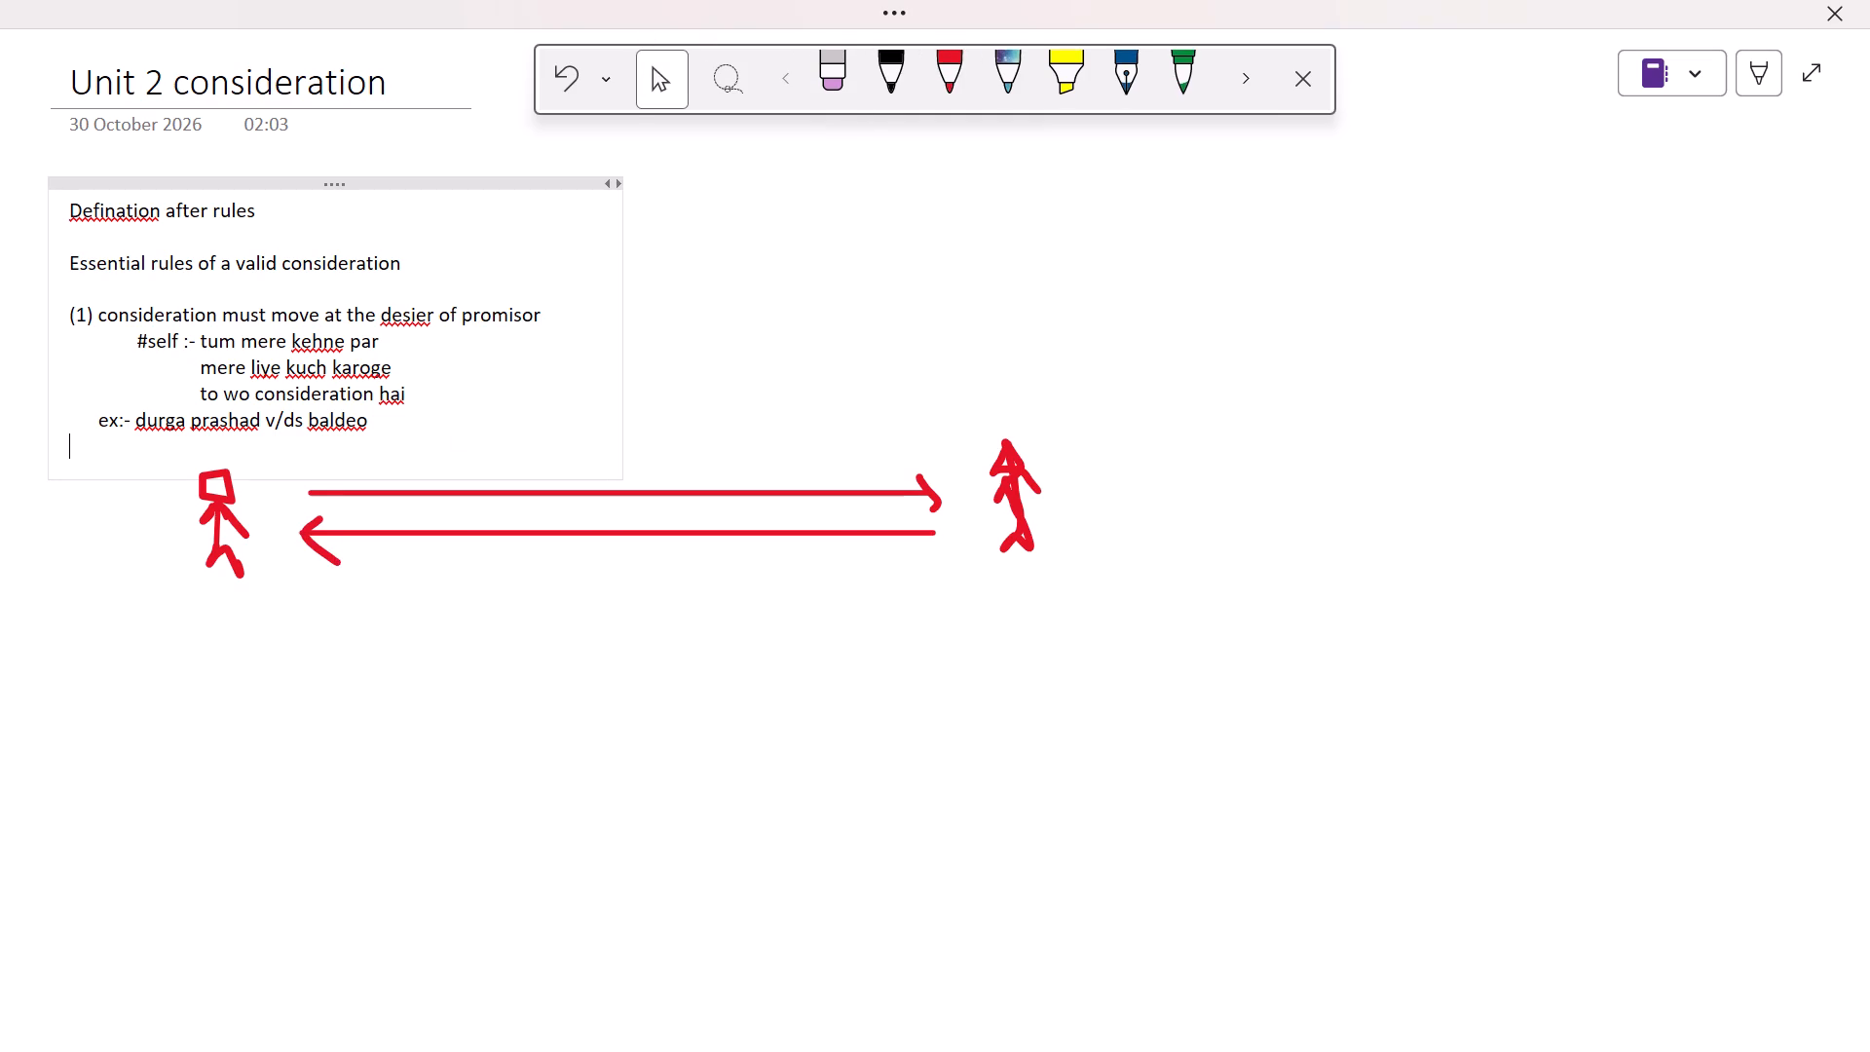
pyautogui.doubleClick(529, 455)
pyautogui.doubleClick(553, 449)
pyautogui.doubleClick(558, 458)
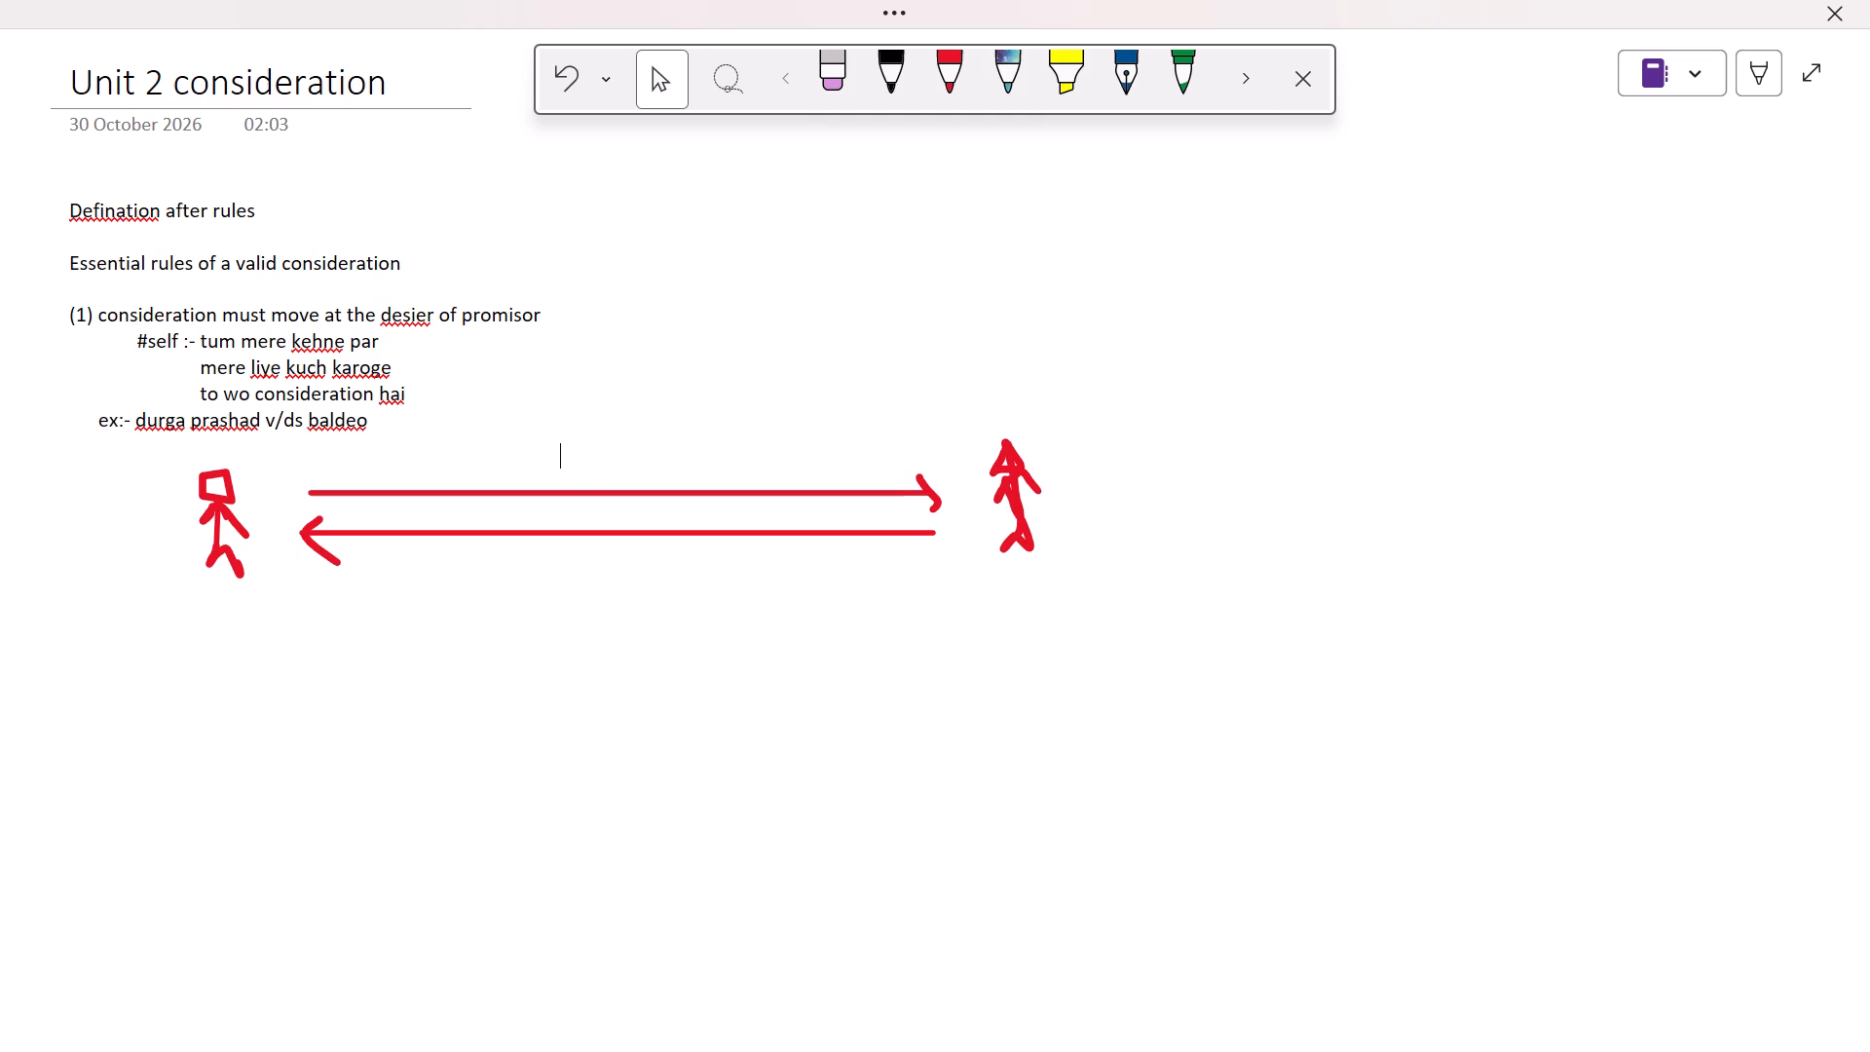
pyautogui.write('5')
pyautogui.press('space')
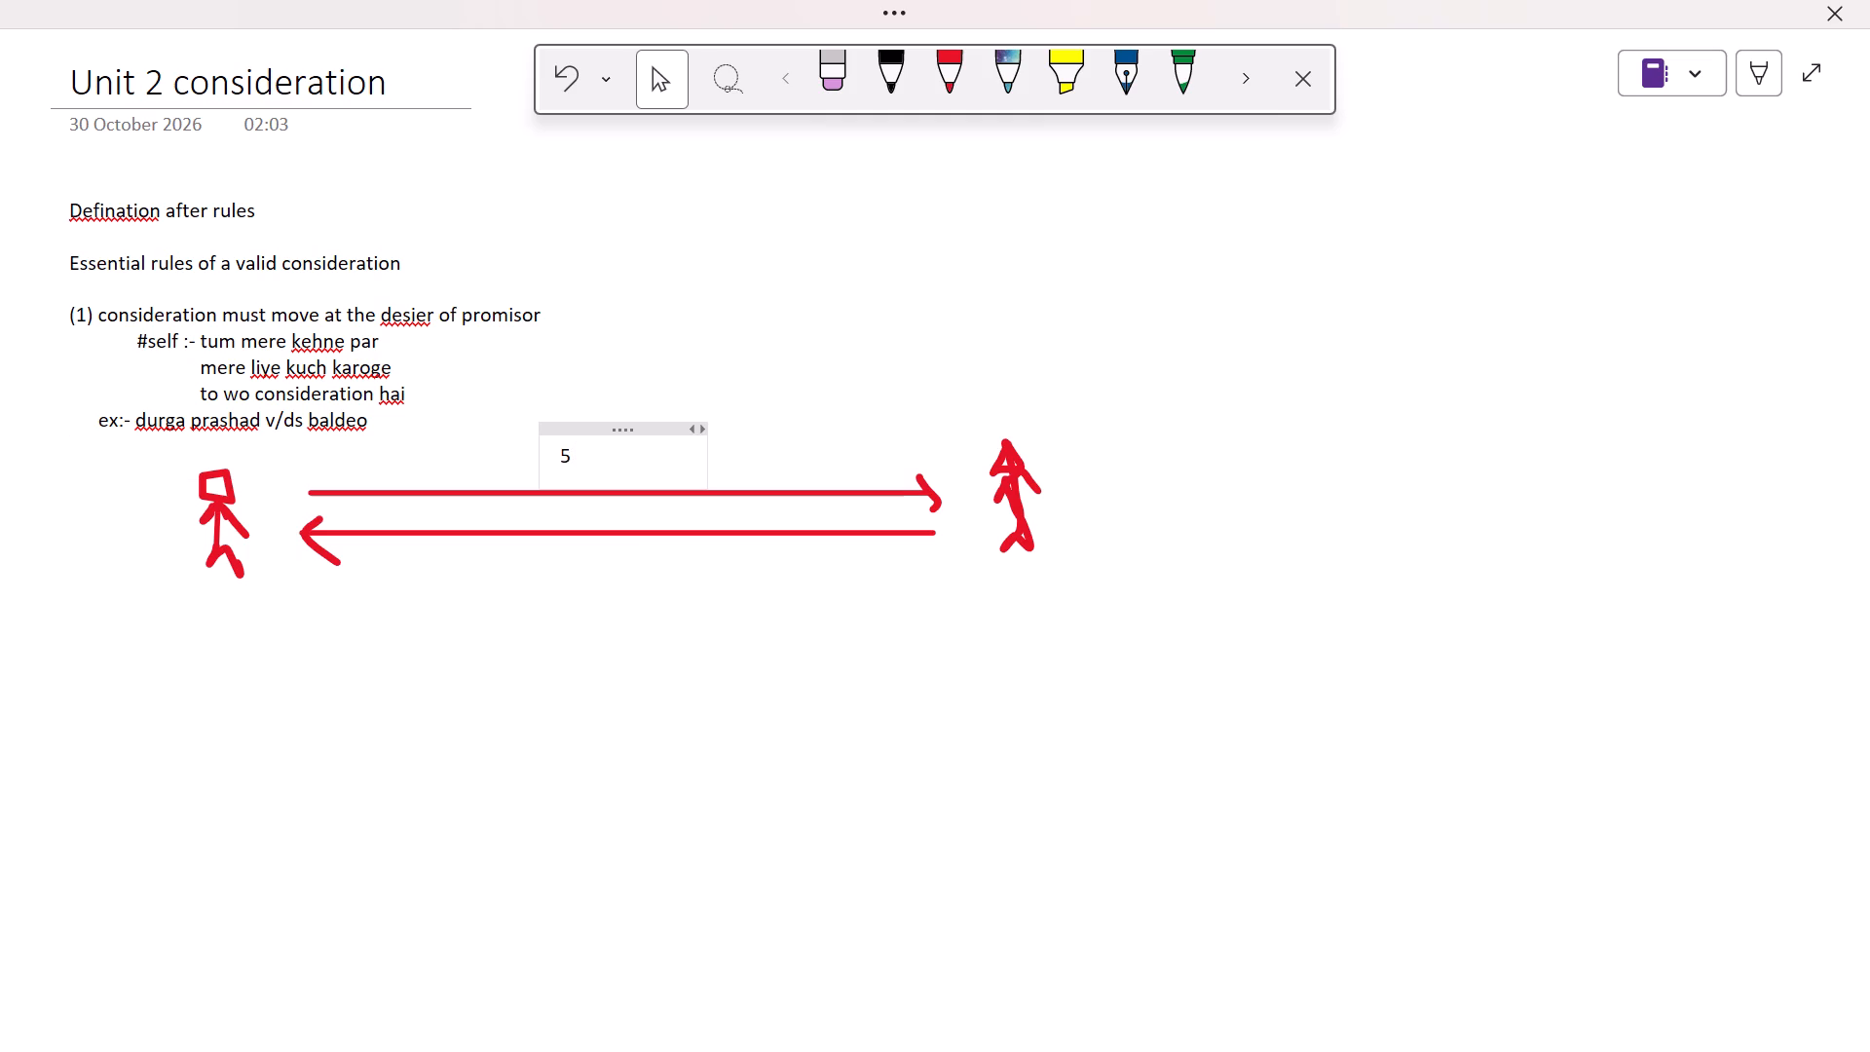
pyautogui.write('crore')
pyautogui.write('s')
pyautogui.press('space')
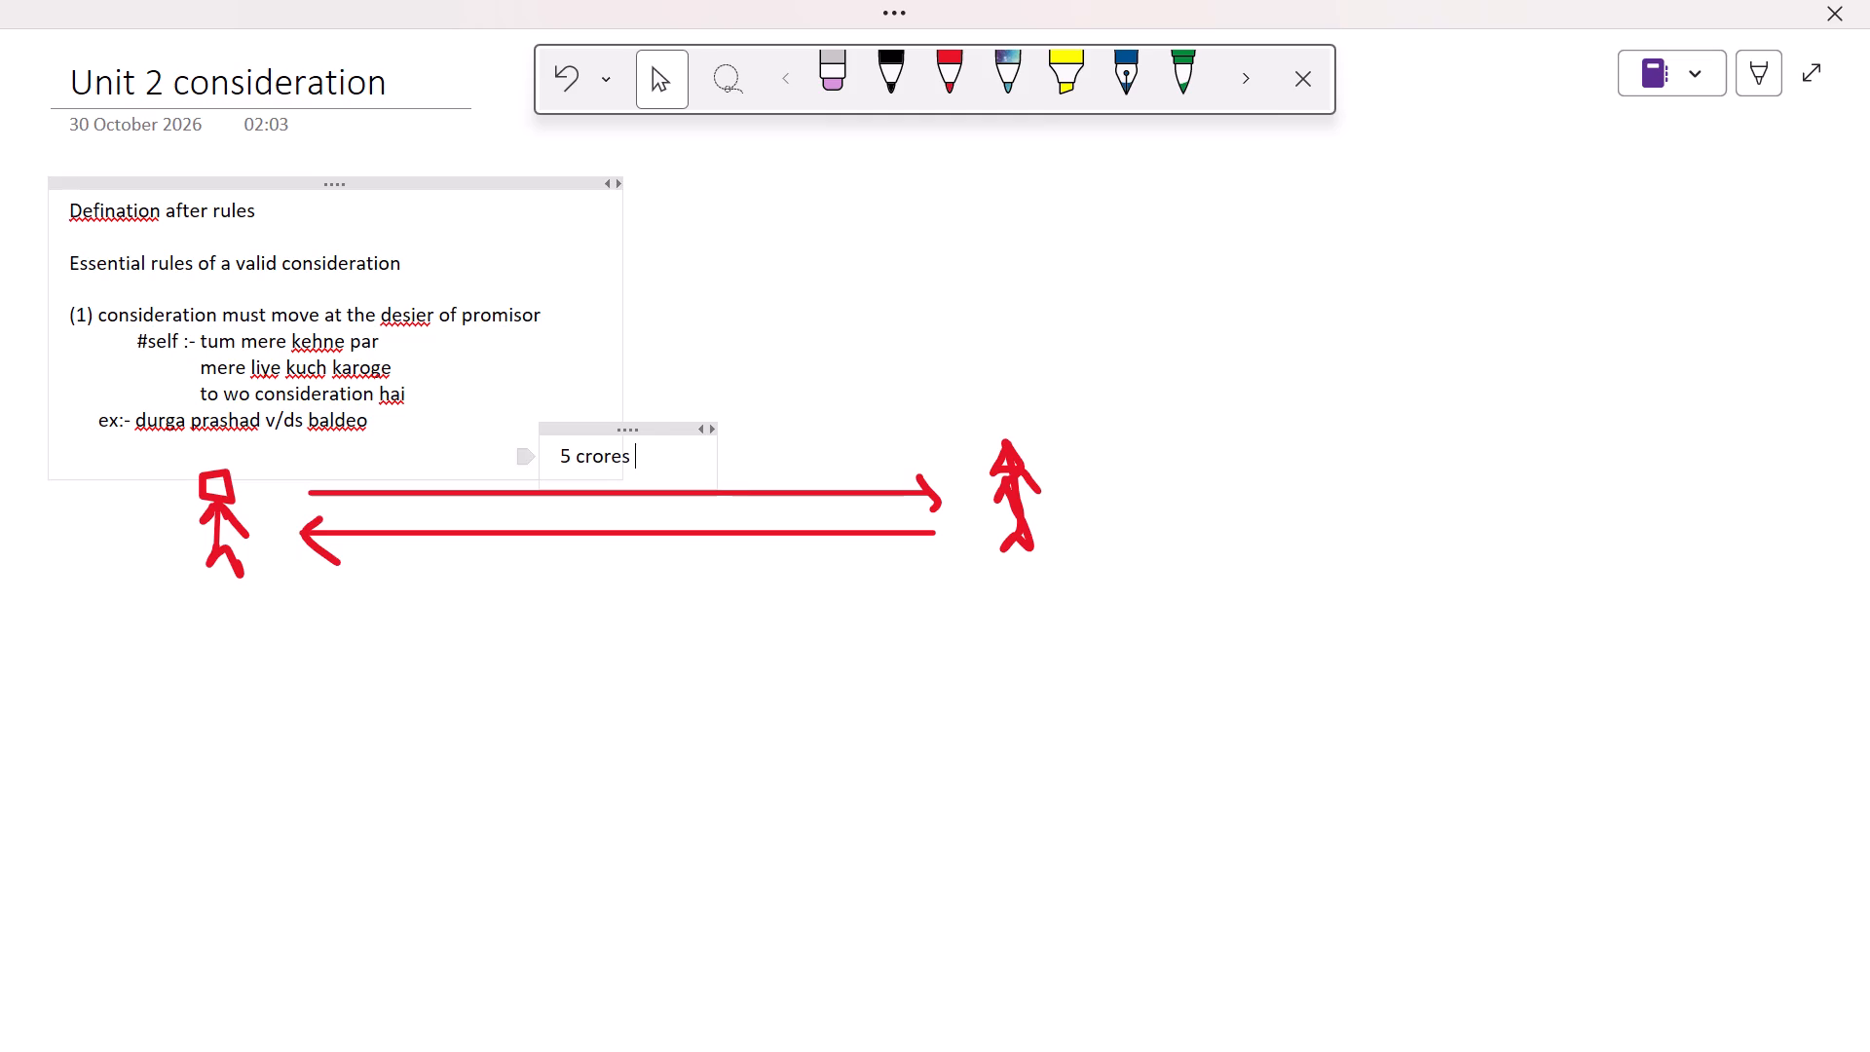
# Add a separate text note reading "Construct mall for shopkeepers" just below the middle of the lower red arrow.
pyautogui.doubleClick(484, 554)
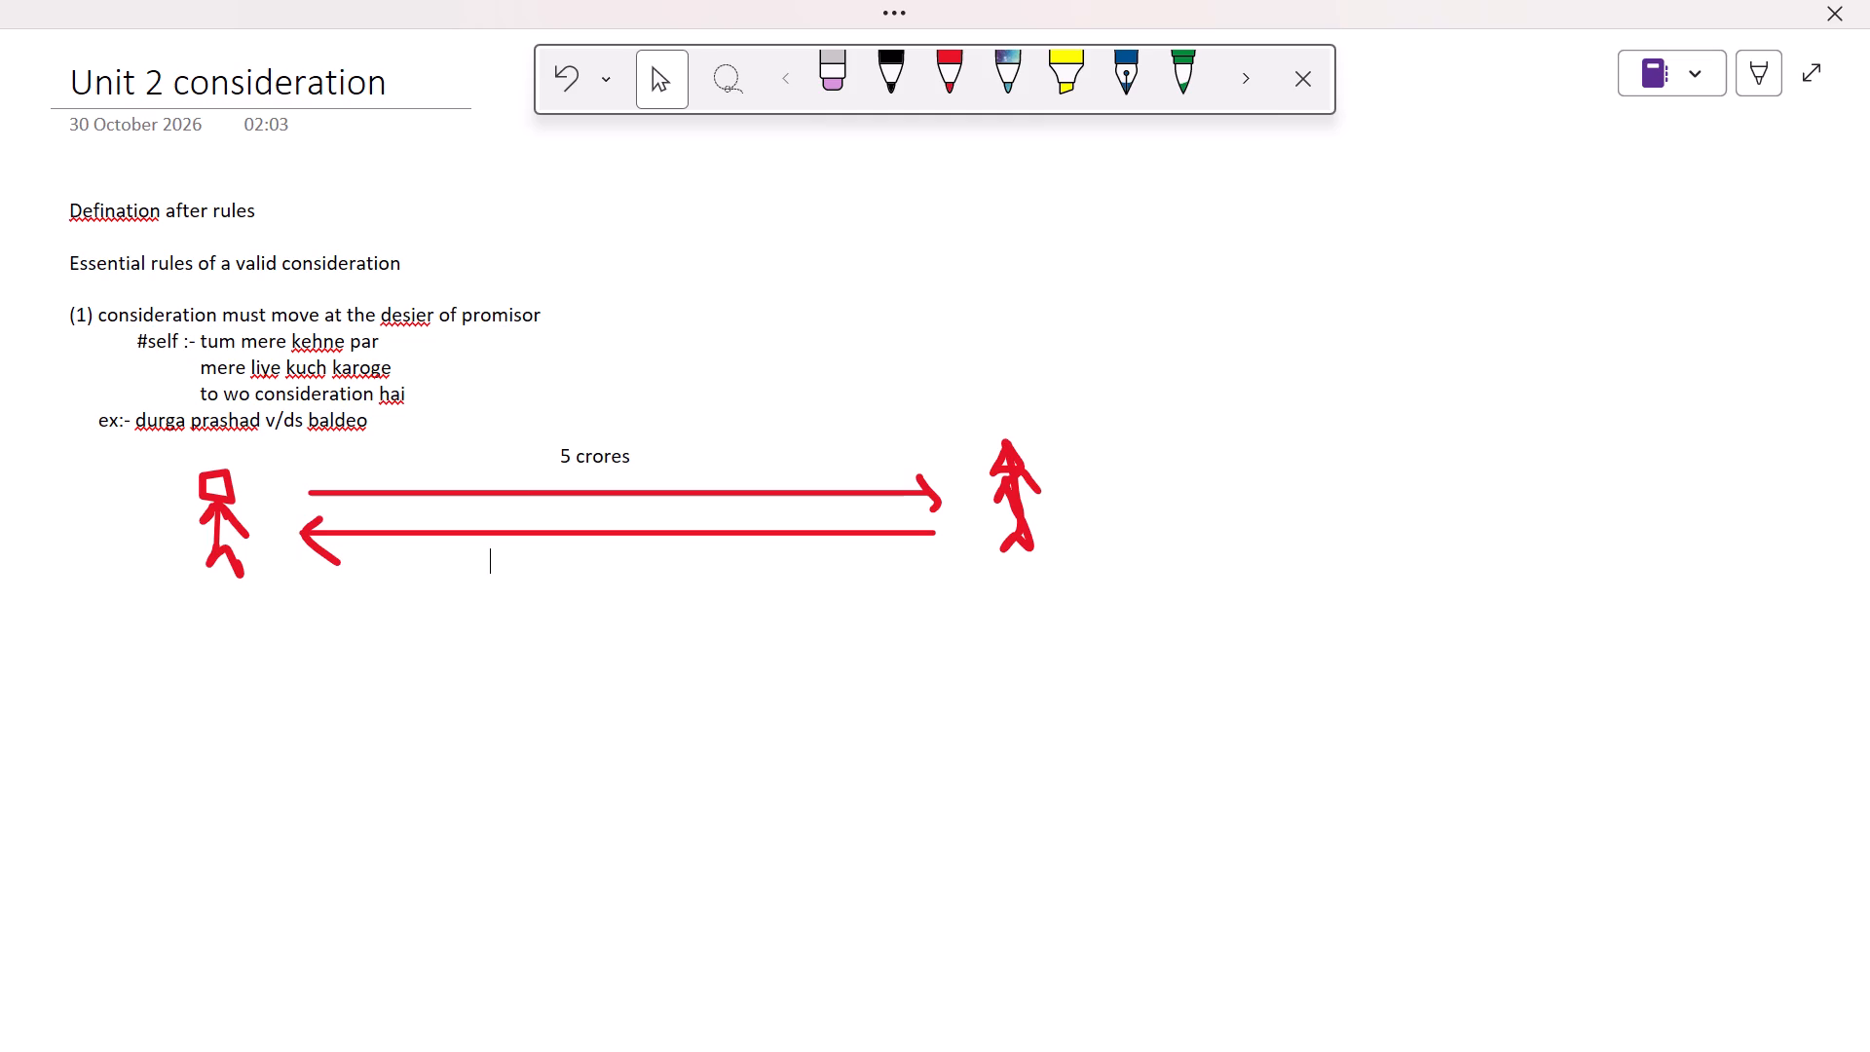
pyautogui.press('o')
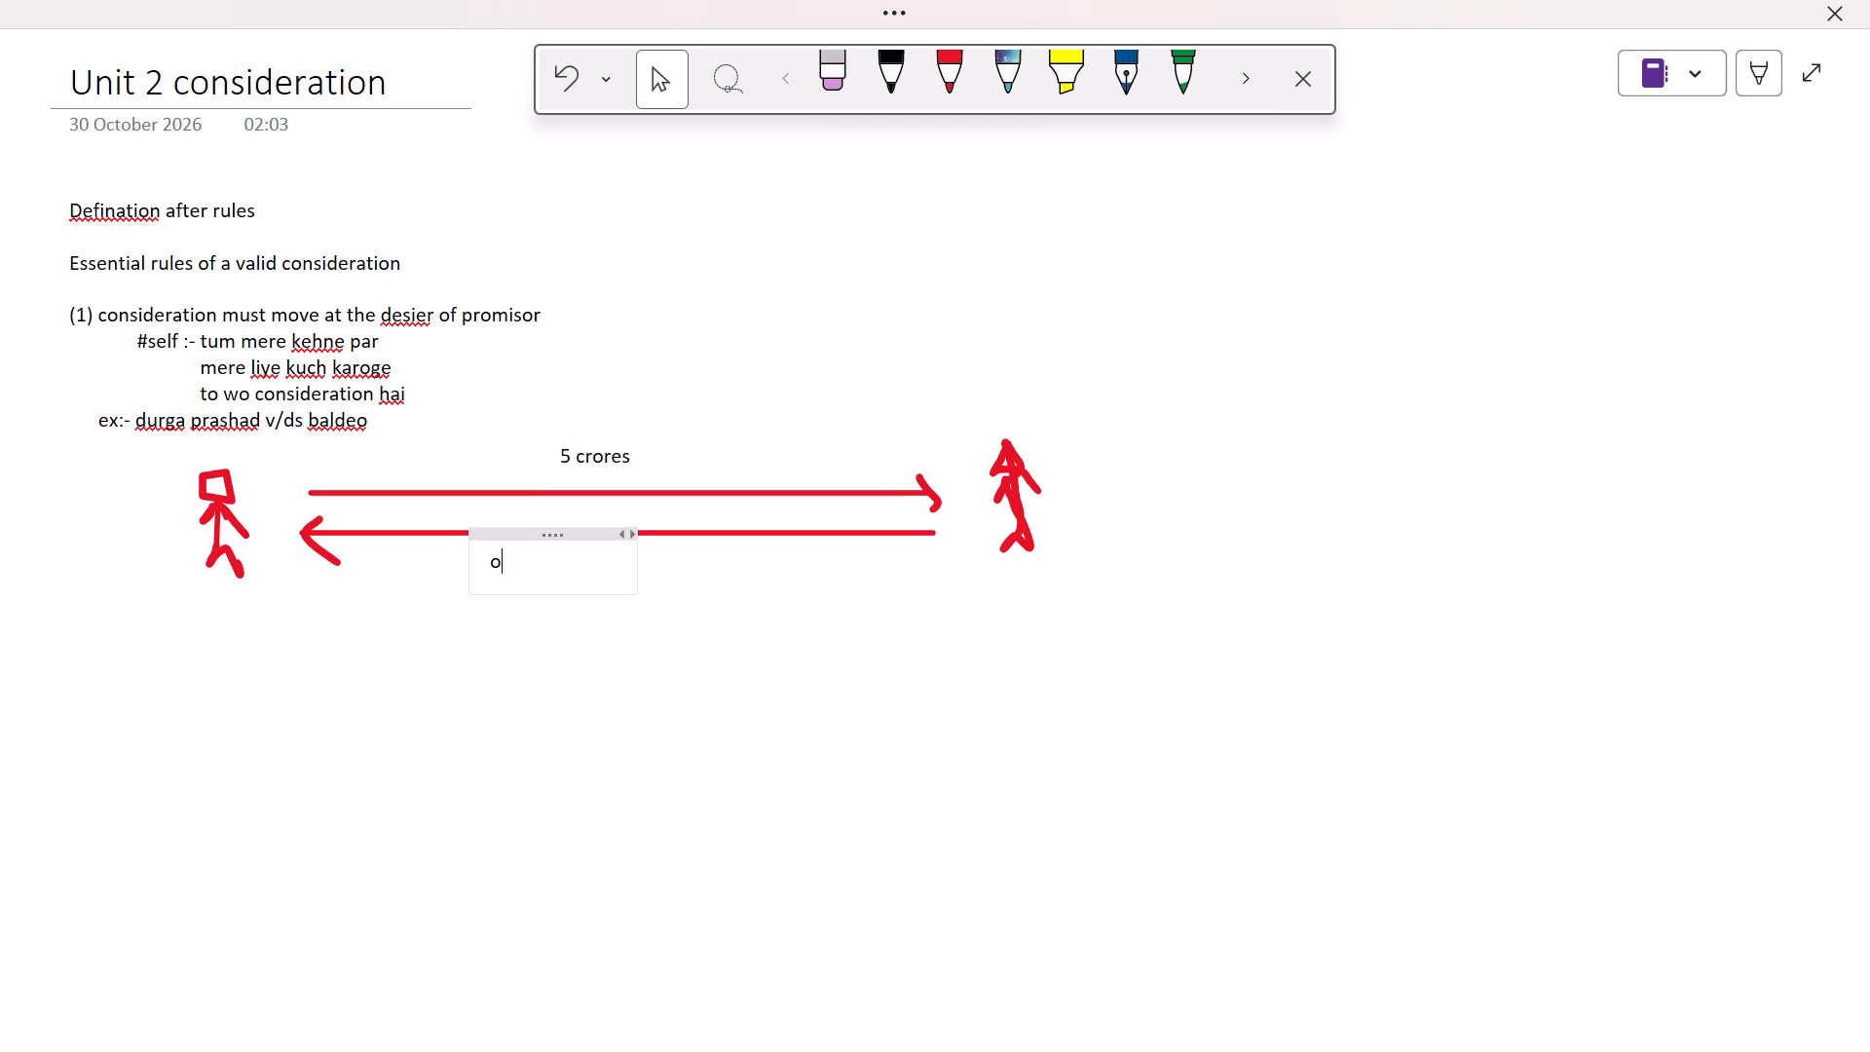
pyautogui.press('BackSpace')
pyautogui.write('construct mall for')
pyautogui.press('space')
pyautogui.write('shopke')
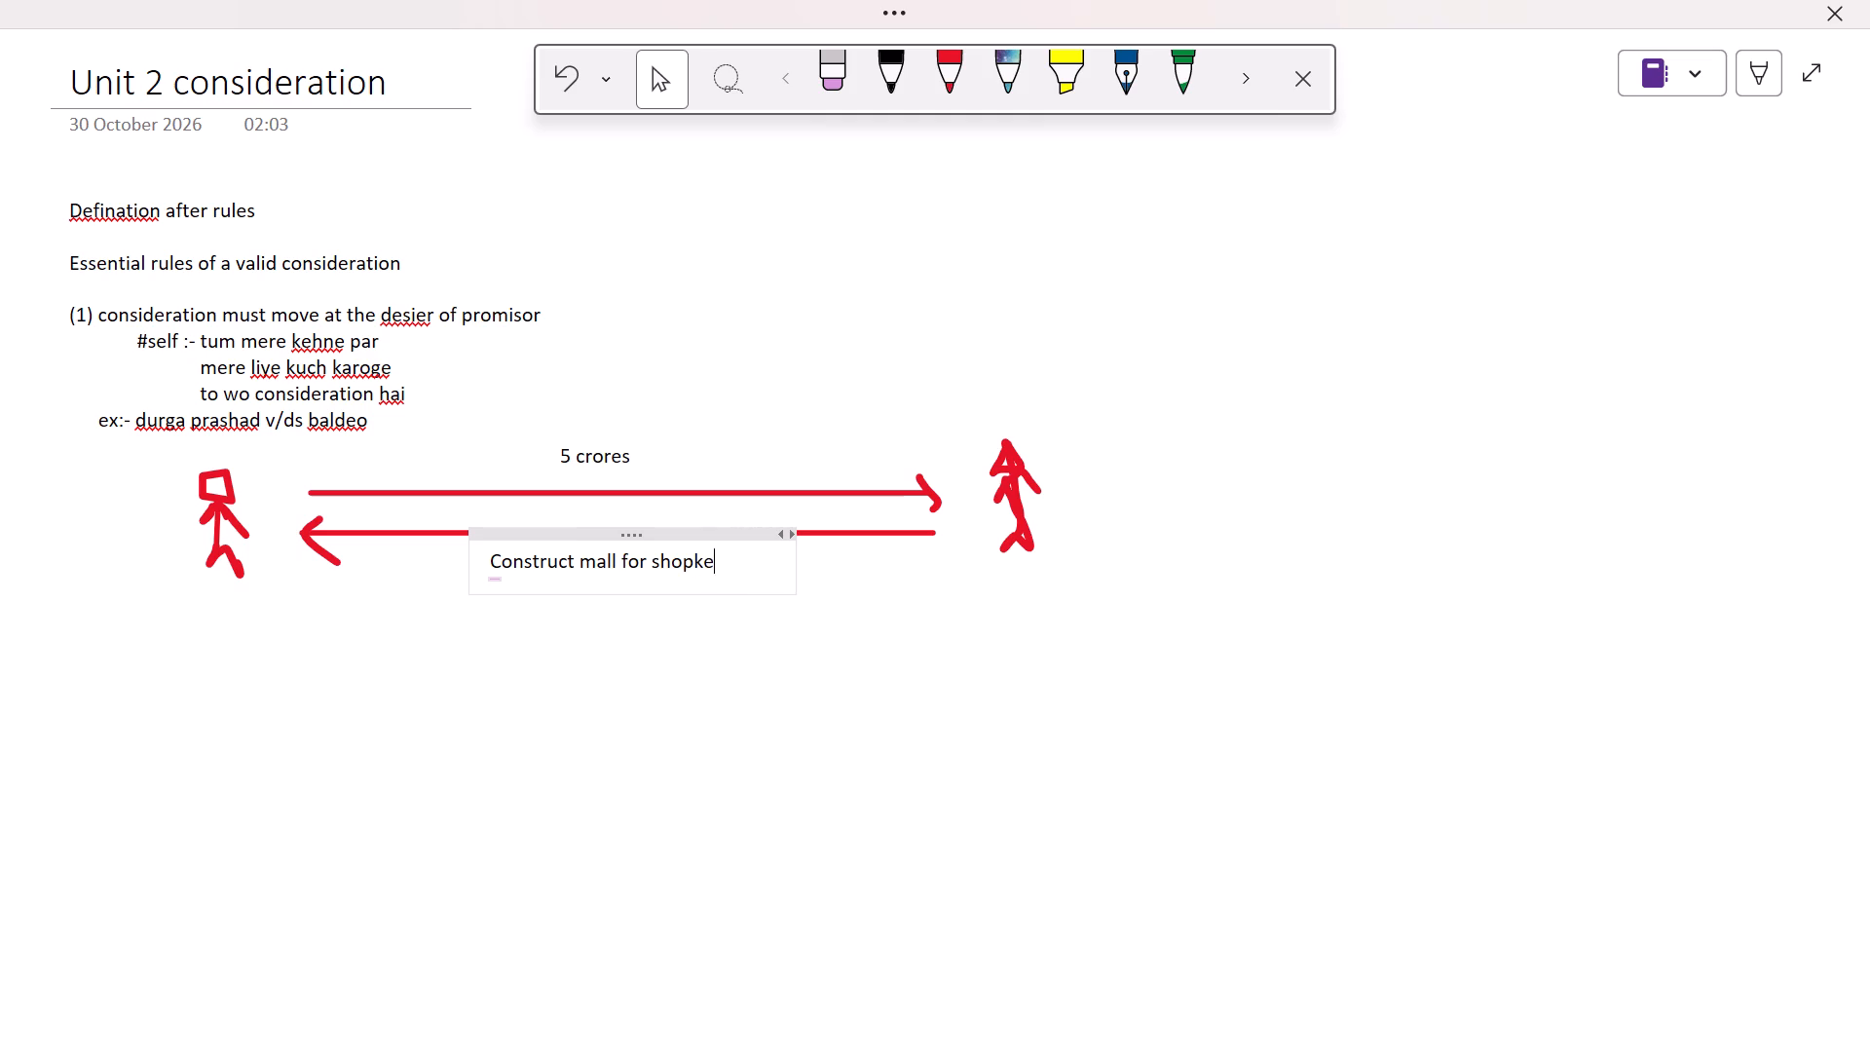
pyautogui.write('epers')
pyautogui.press('space')
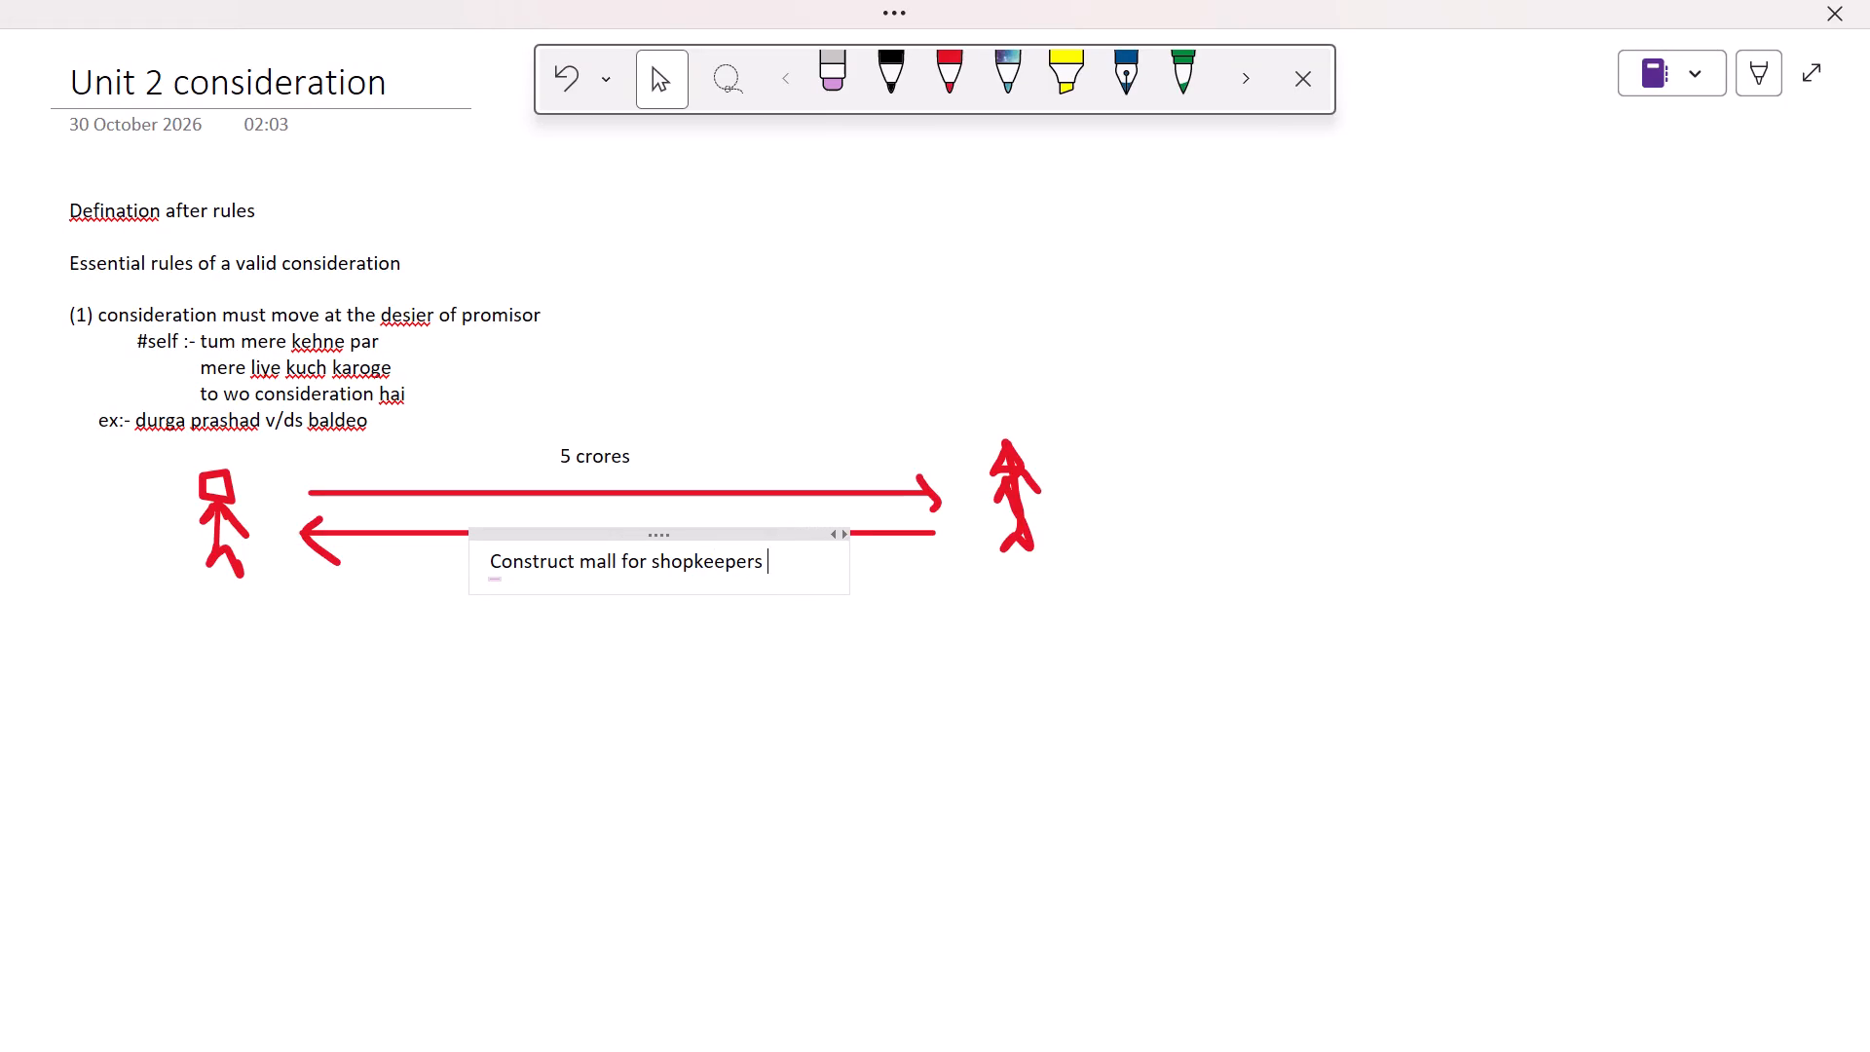
# With the light blue pen, draw four small round heads in a row, well beyond the triangle-headed figure.
pyautogui.click(1237, 72)
pyautogui.click(1187, 75)
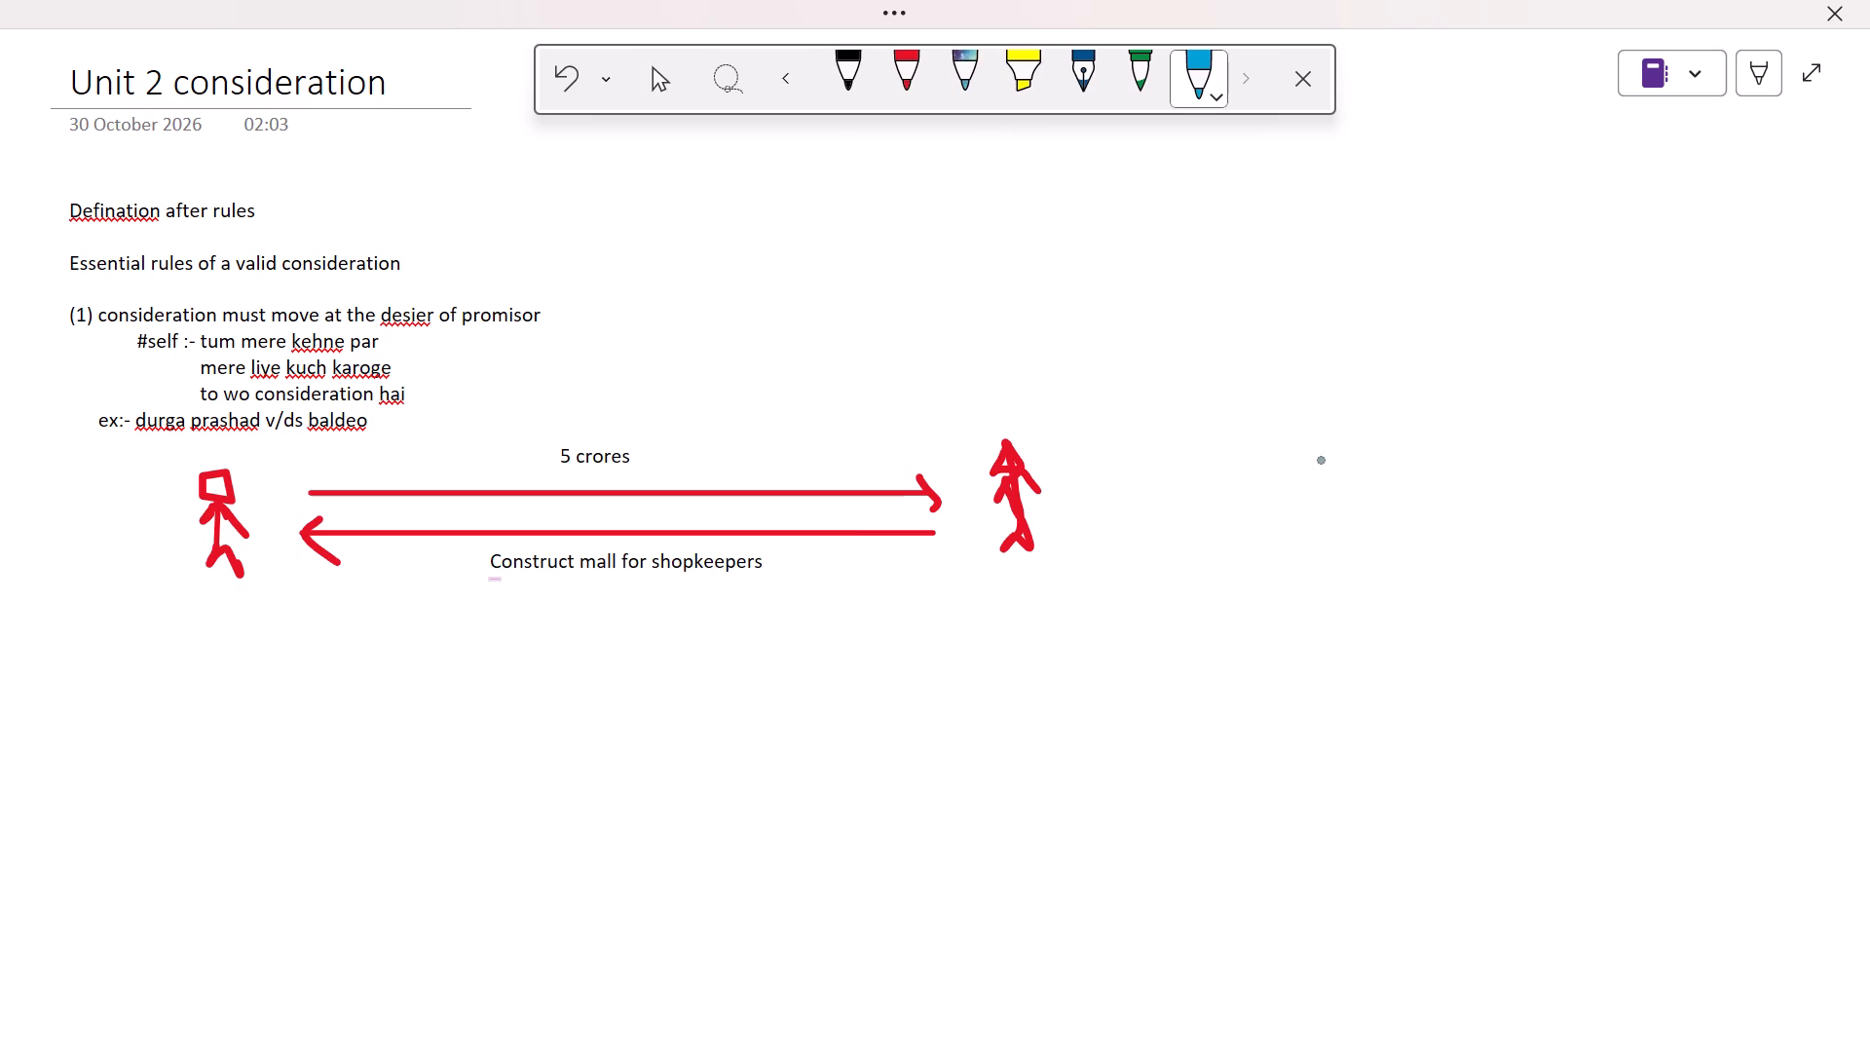
pyautogui.moveTo(1328, 470); pyautogui.dragTo(1336, 465)
pyautogui.click(1385, 468)
pyautogui.moveTo(1447, 467); pyautogui.dragTo(1445, 475)
pyautogui.moveTo(1488, 476); pyautogui.dragTo(1487, 464)
# Draw a light blue stick body with arms and legs under each of the four round heads.
pyautogui.moveTo(1494, 489); pyautogui.dragTo(1517, 553)
pyautogui.moveTo(1487, 502); pyautogui.dragTo(1487, 501)
pyautogui.moveTo(1487, 501); pyautogui.dragTo(1518, 497)
pyautogui.moveTo(1440, 496); pyautogui.dragTo(1457, 592)
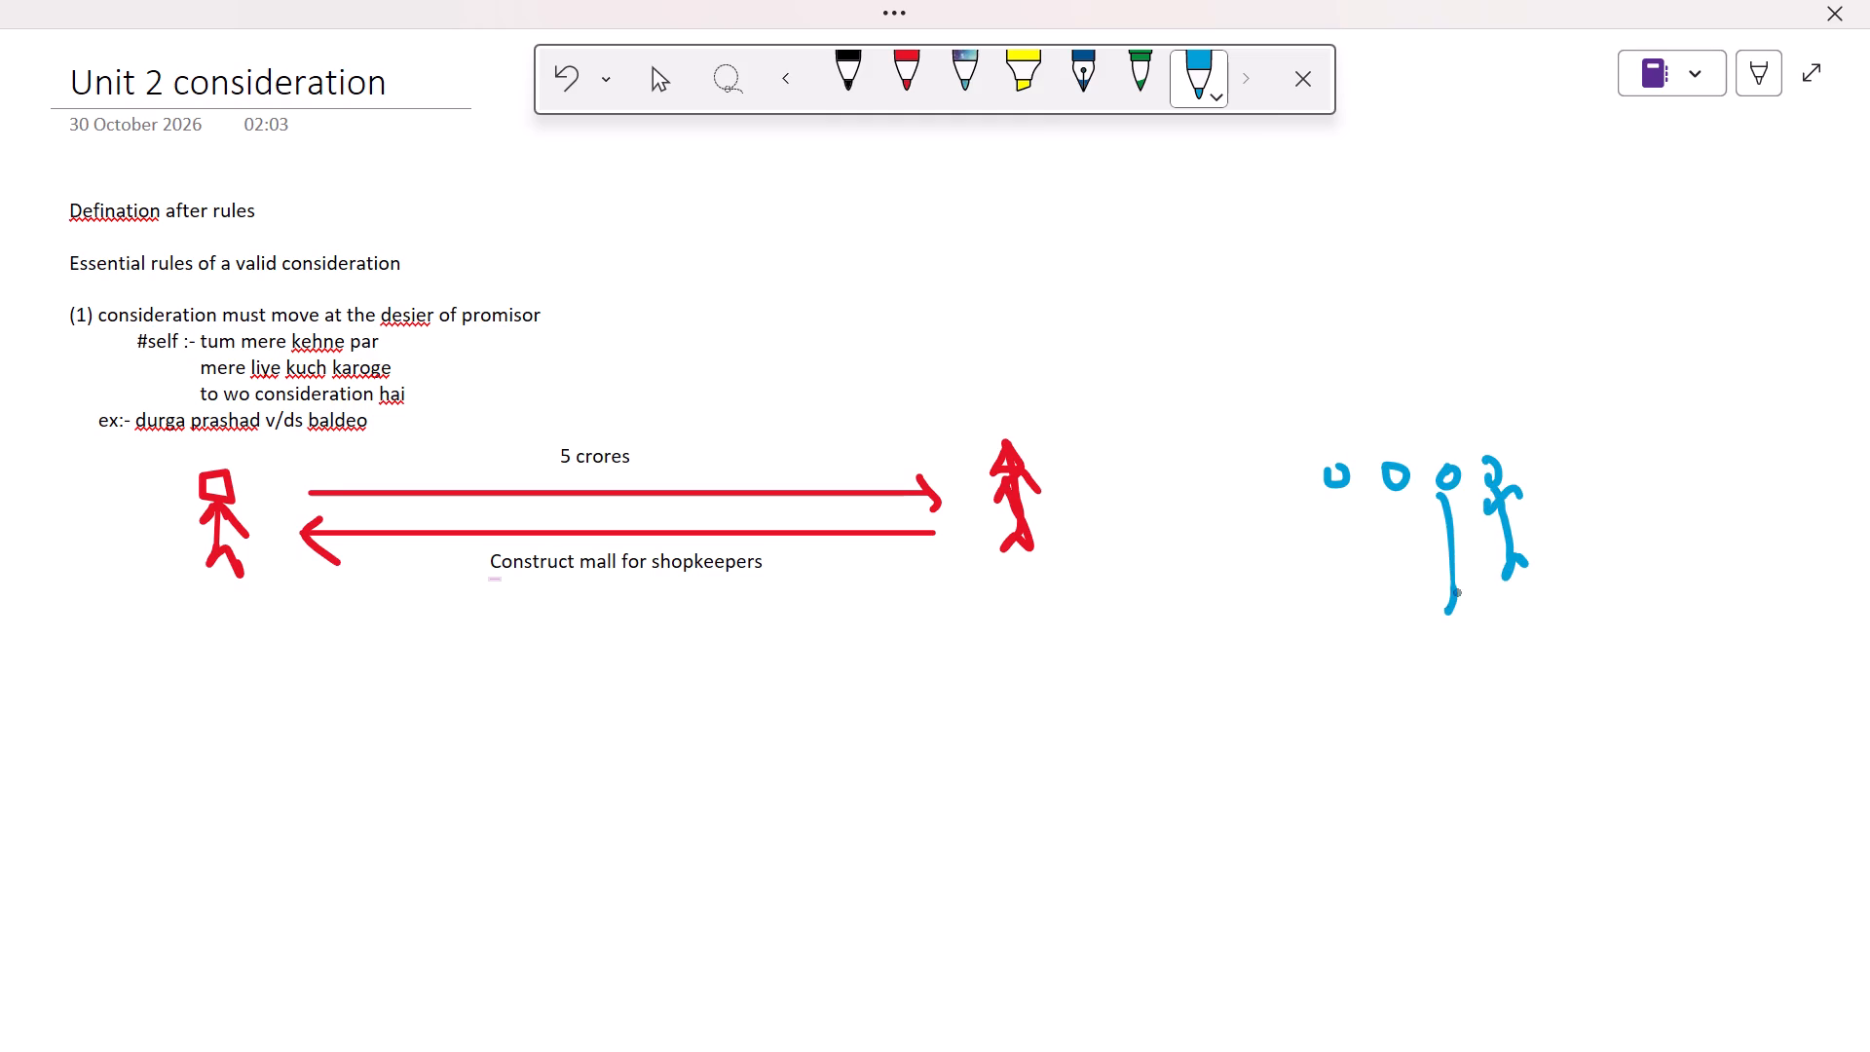
pyautogui.moveTo(1457, 592); pyautogui.dragTo(1450, 565)
pyautogui.moveTo(1442, 513); pyautogui.dragTo(1480, 521)
pyautogui.moveTo(1390, 490); pyautogui.dragTo(1413, 591)
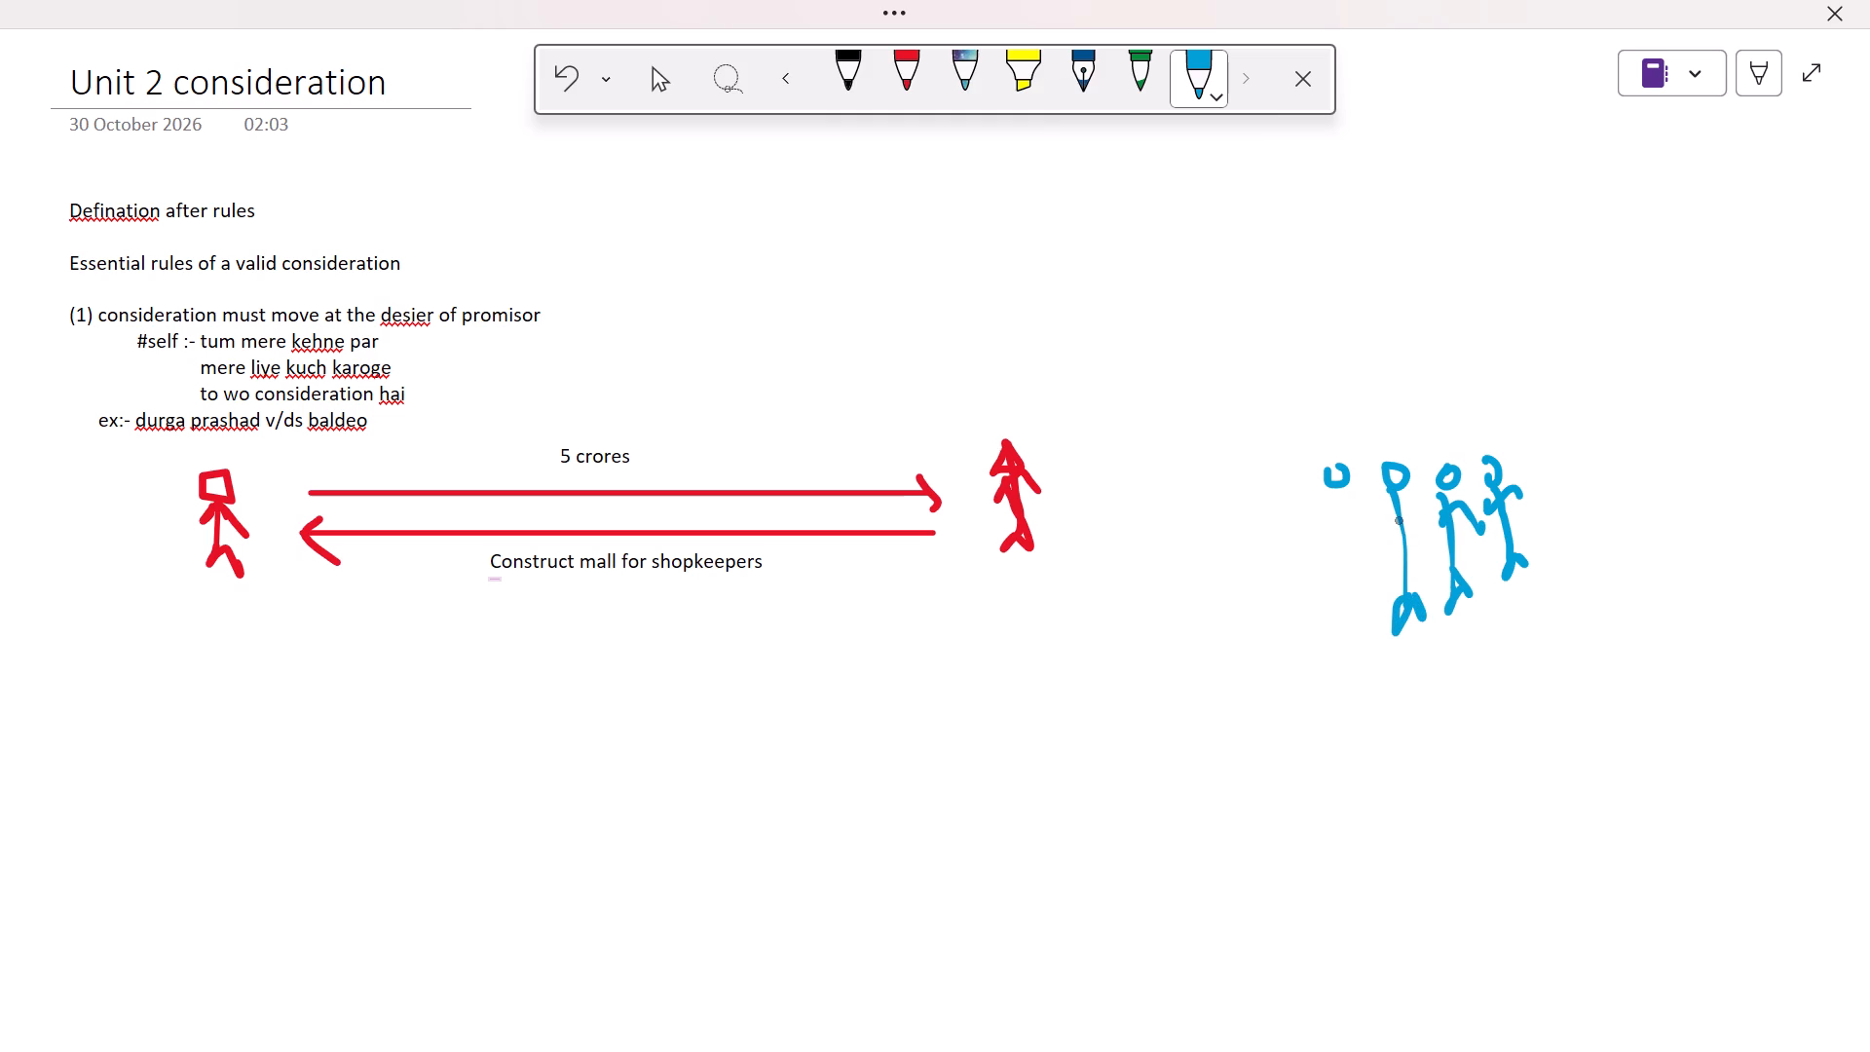
pyautogui.moveTo(1399, 518); pyautogui.dragTo(1426, 519)
pyautogui.moveTo(1342, 498); pyautogui.dragTo(1348, 562)
pyautogui.moveTo(1348, 562); pyautogui.dragTo(1376, 578)
pyautogui.moveTo(1329, 527); pyautogui.dragTo(1357, 517)
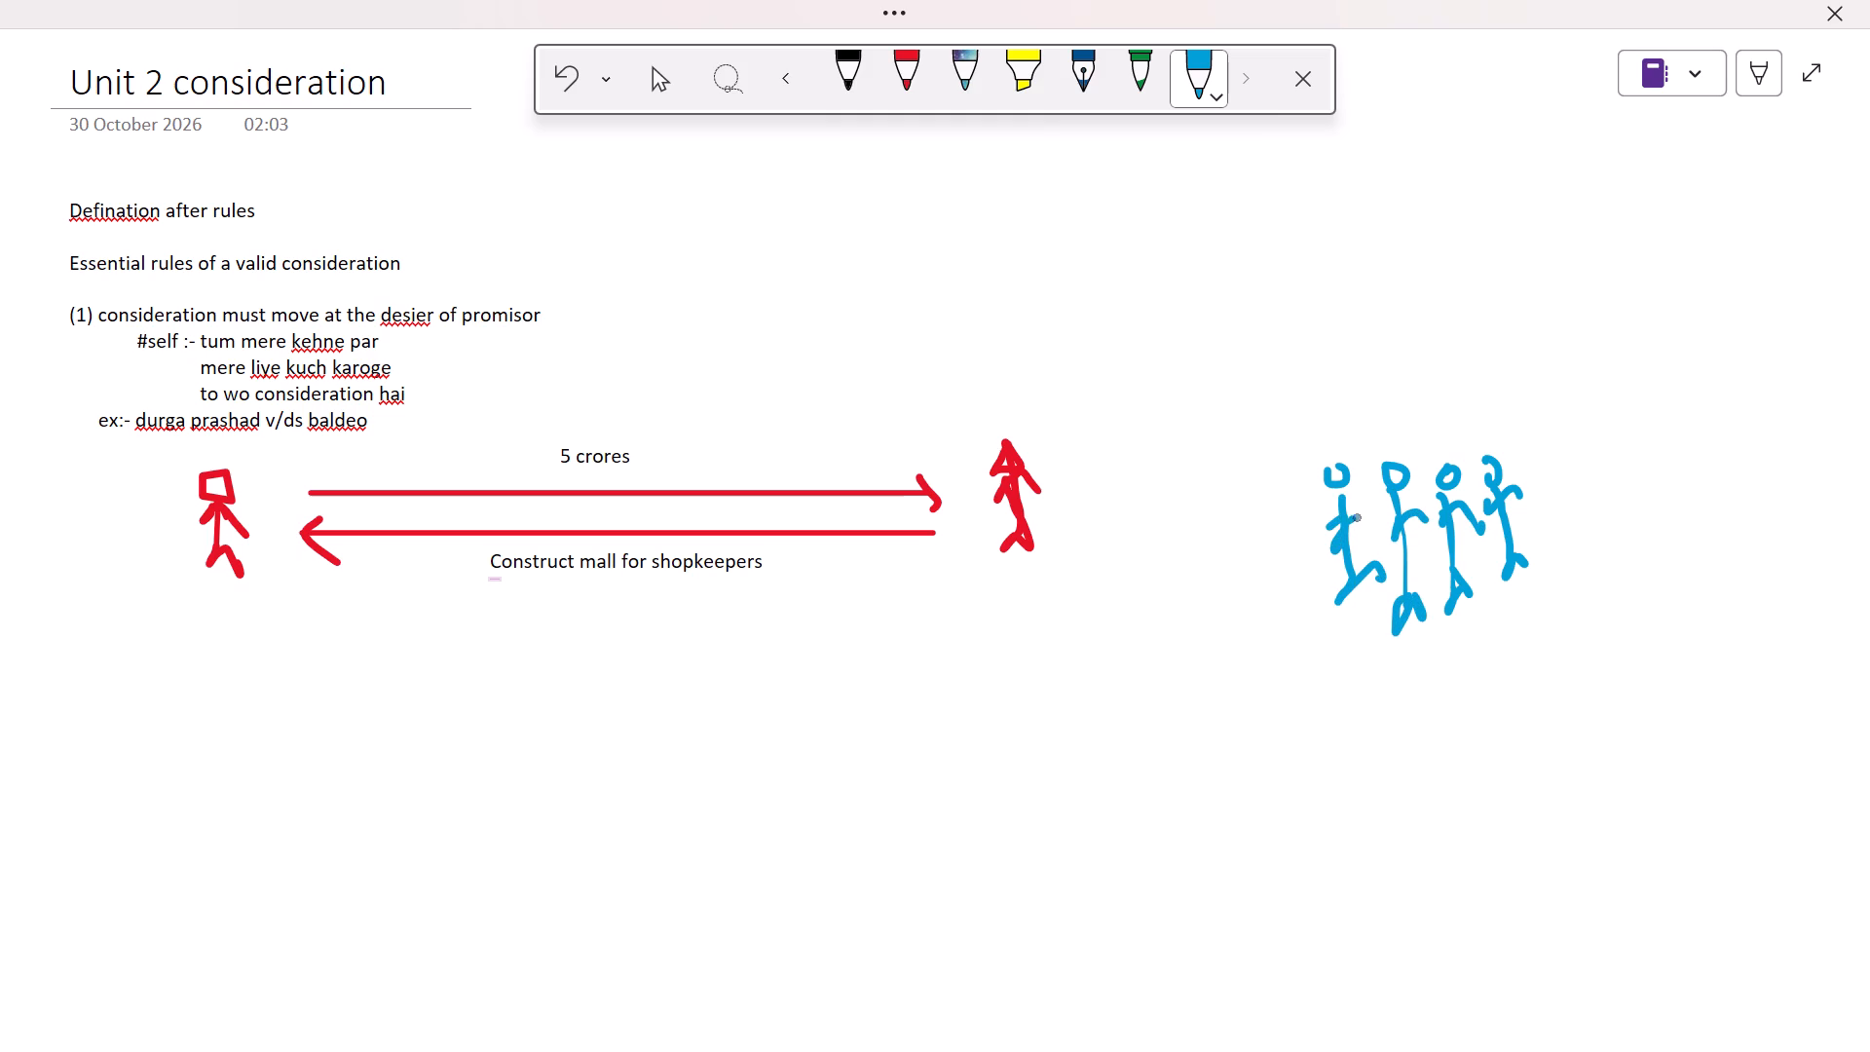
pyautogui.moveTo(1357, 517); pyautogui.dragTo(1372, 529)
# Draw a straight light blue arrow from the group of four figures to the triangle-headed figure.
pyautogui.moveTo(1312, 528); pyautogui.dragTo(1242, 535)
pyautogui.moveTo(1242, 535); pyautogui.dragTo(1073, 534)
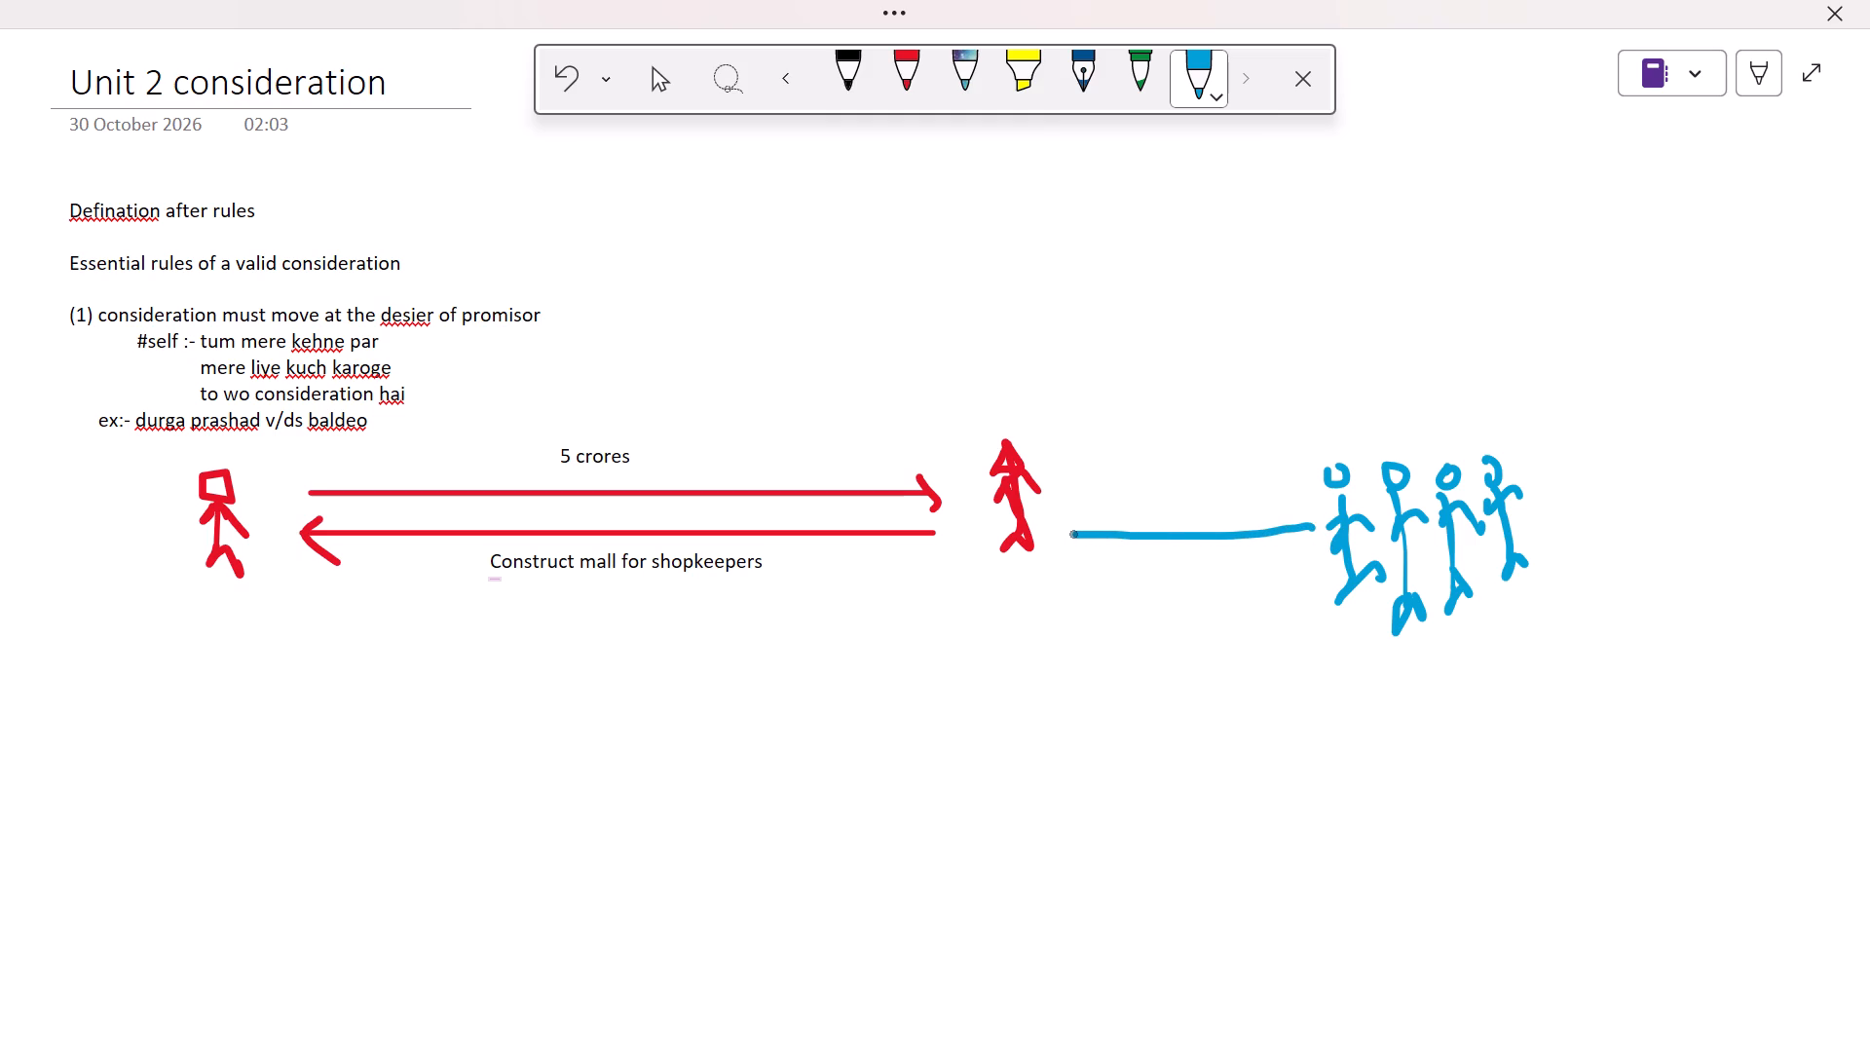
pyautogui.moveTo(1073, 534); pyautogui.dragTo(1073, 524)
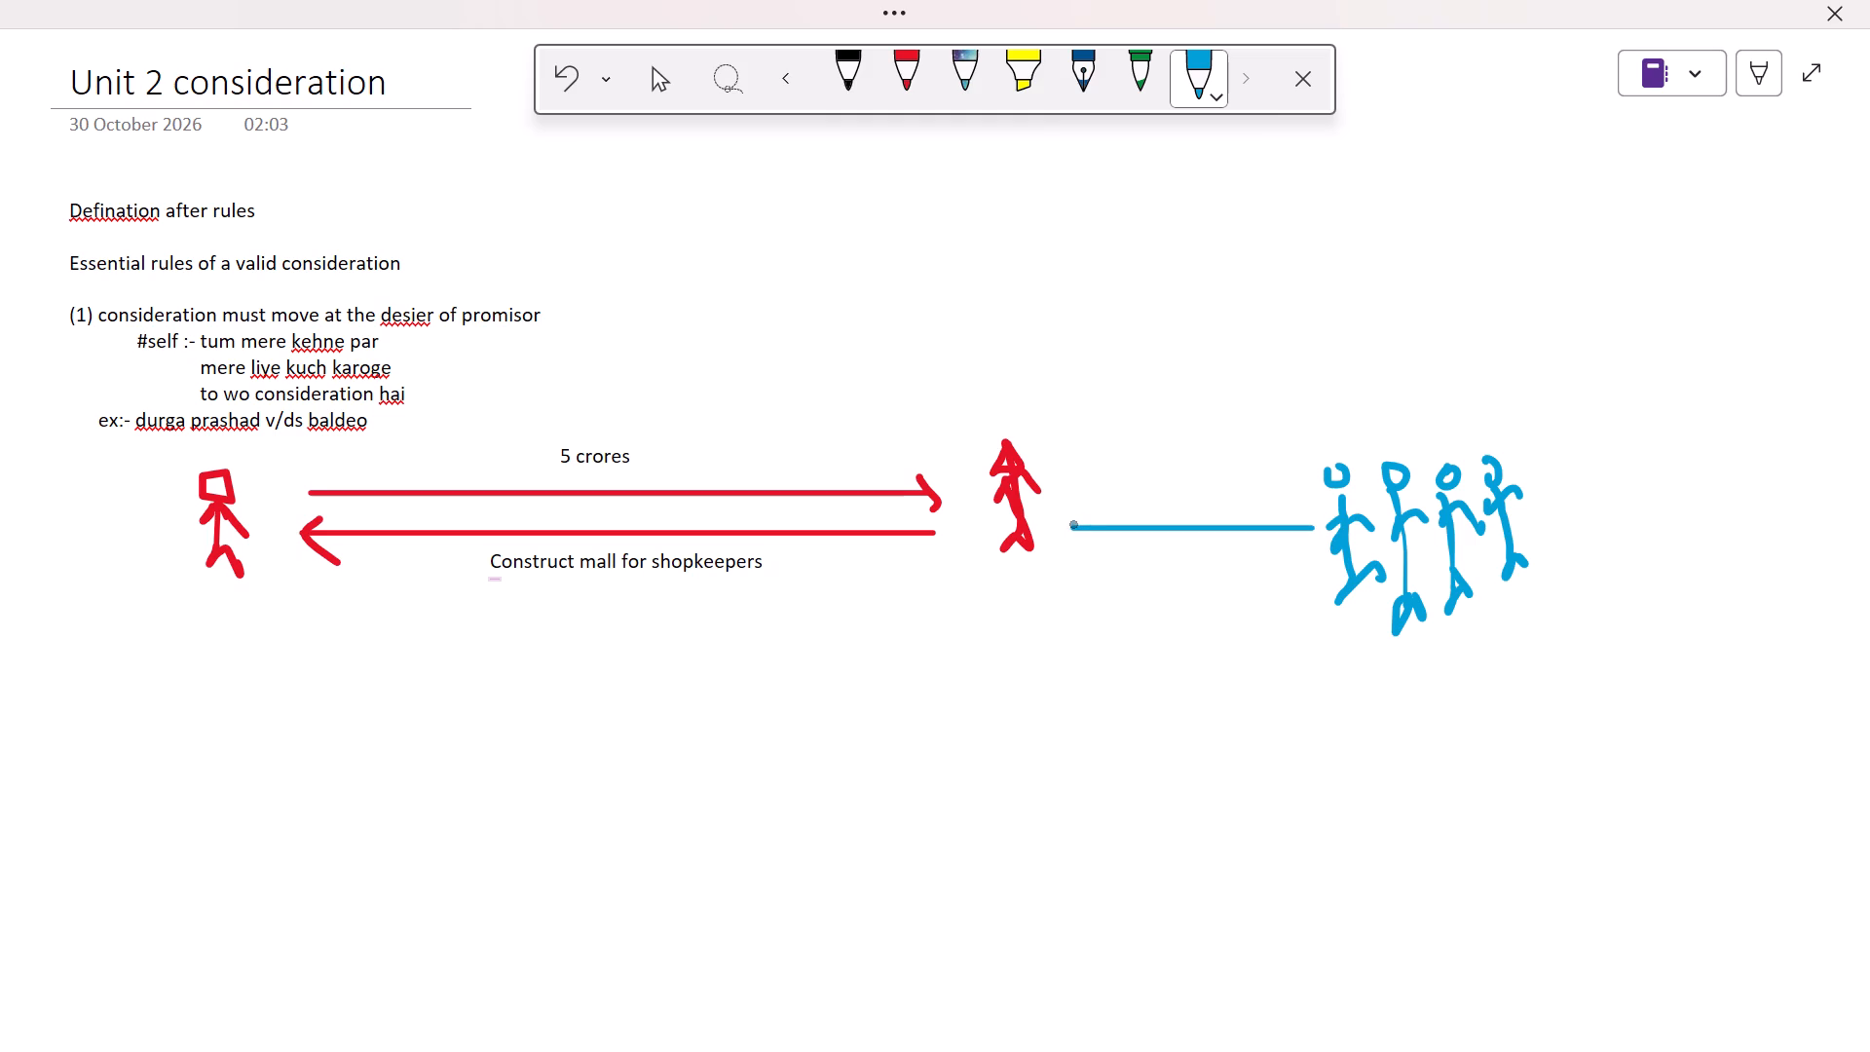
pyautogui.moveTo(1073, 524); pyautogui.dragTo(1072, 497)
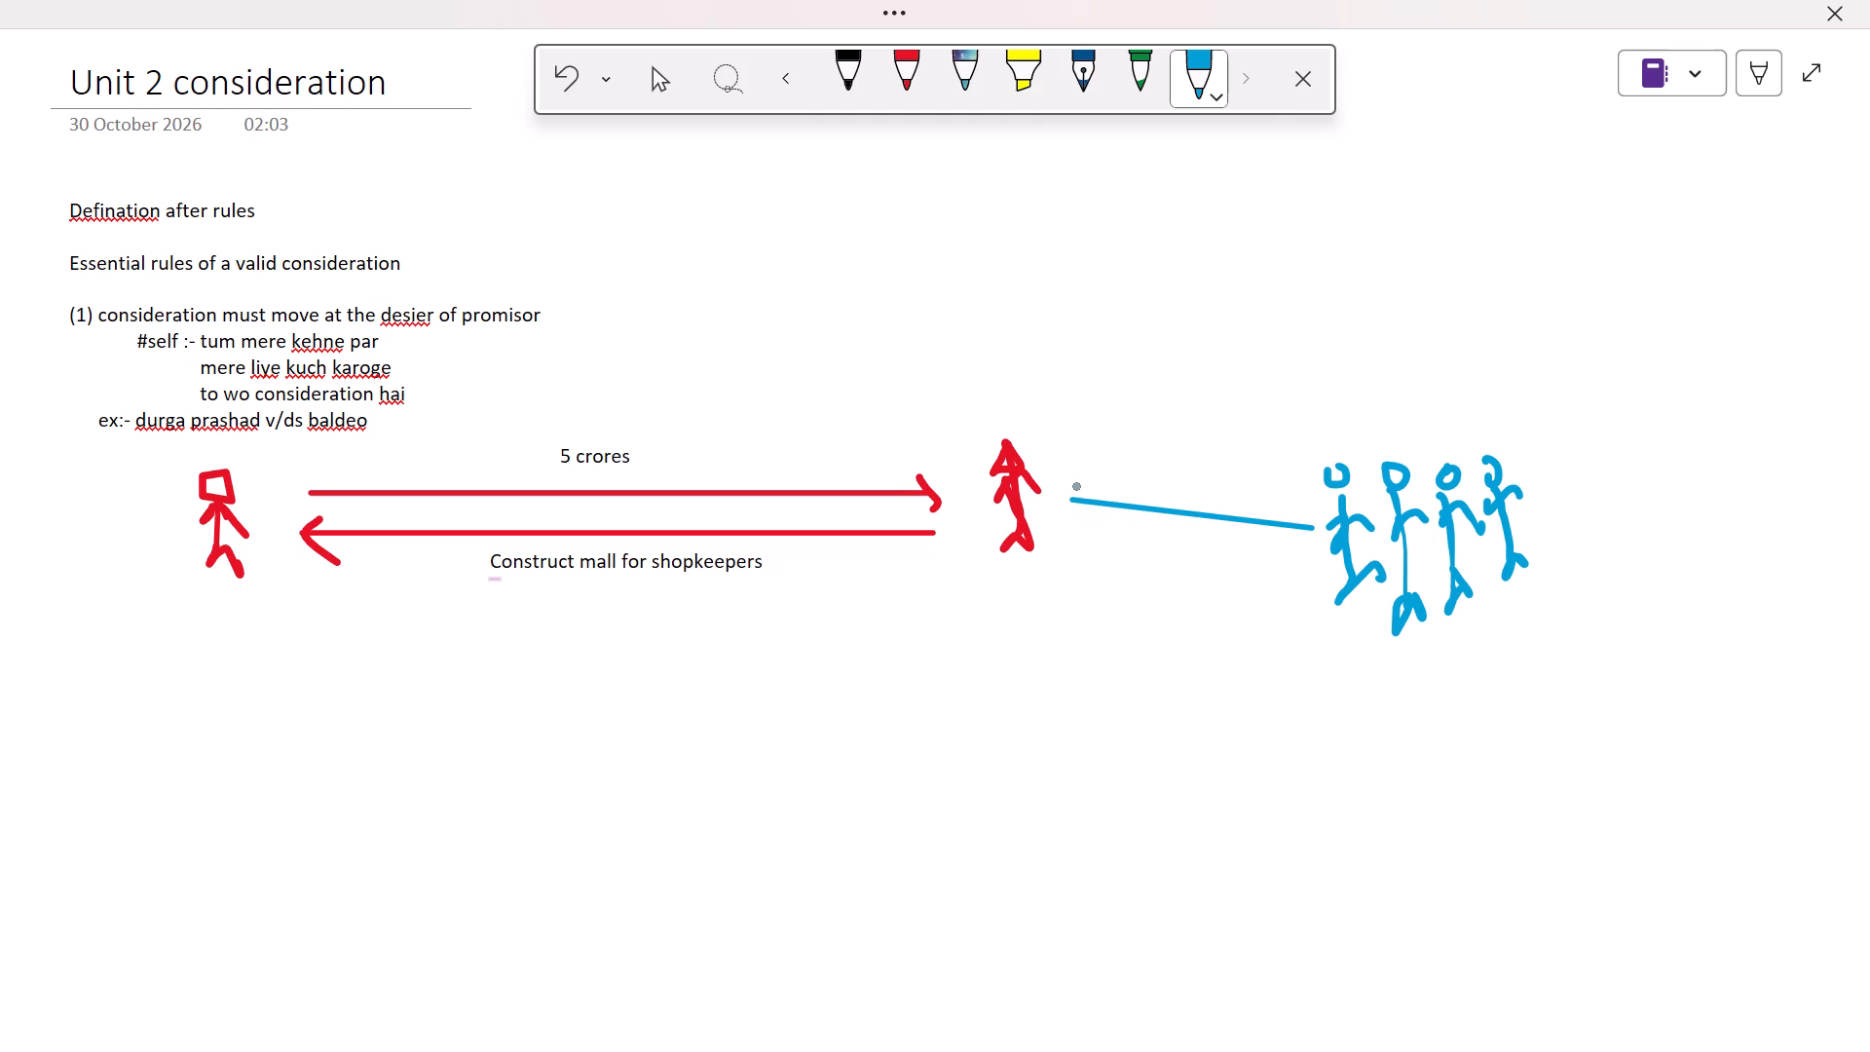
pyautogui.moveTo(1081, 481); pyautogui.dragTo(1083, 512)
# Add a separate text note reading "5% commission" just above the blue arrow, correcting the spelling of commission.
pyautogui.click(663, 68)
pyautogui.click(1127, 466)
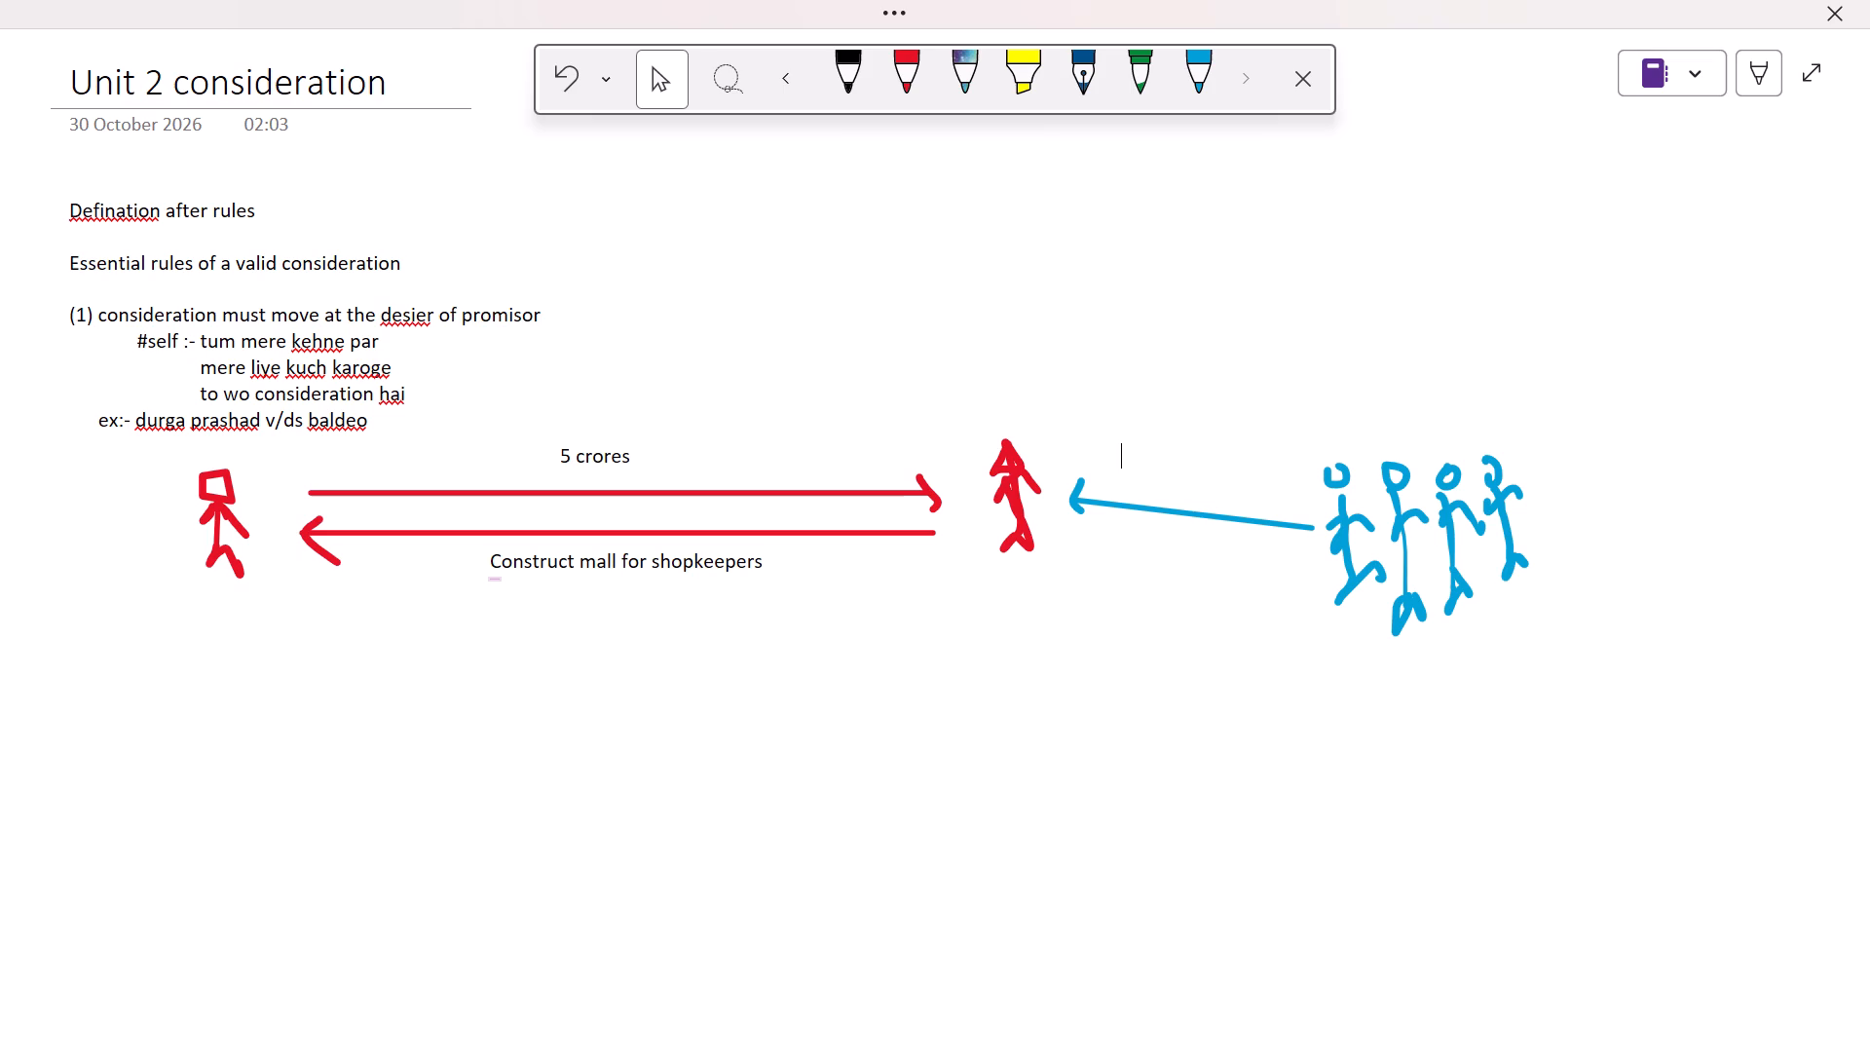
pyautogui.press('5')
pyautogui.write('%')
pyautogui.press('space')
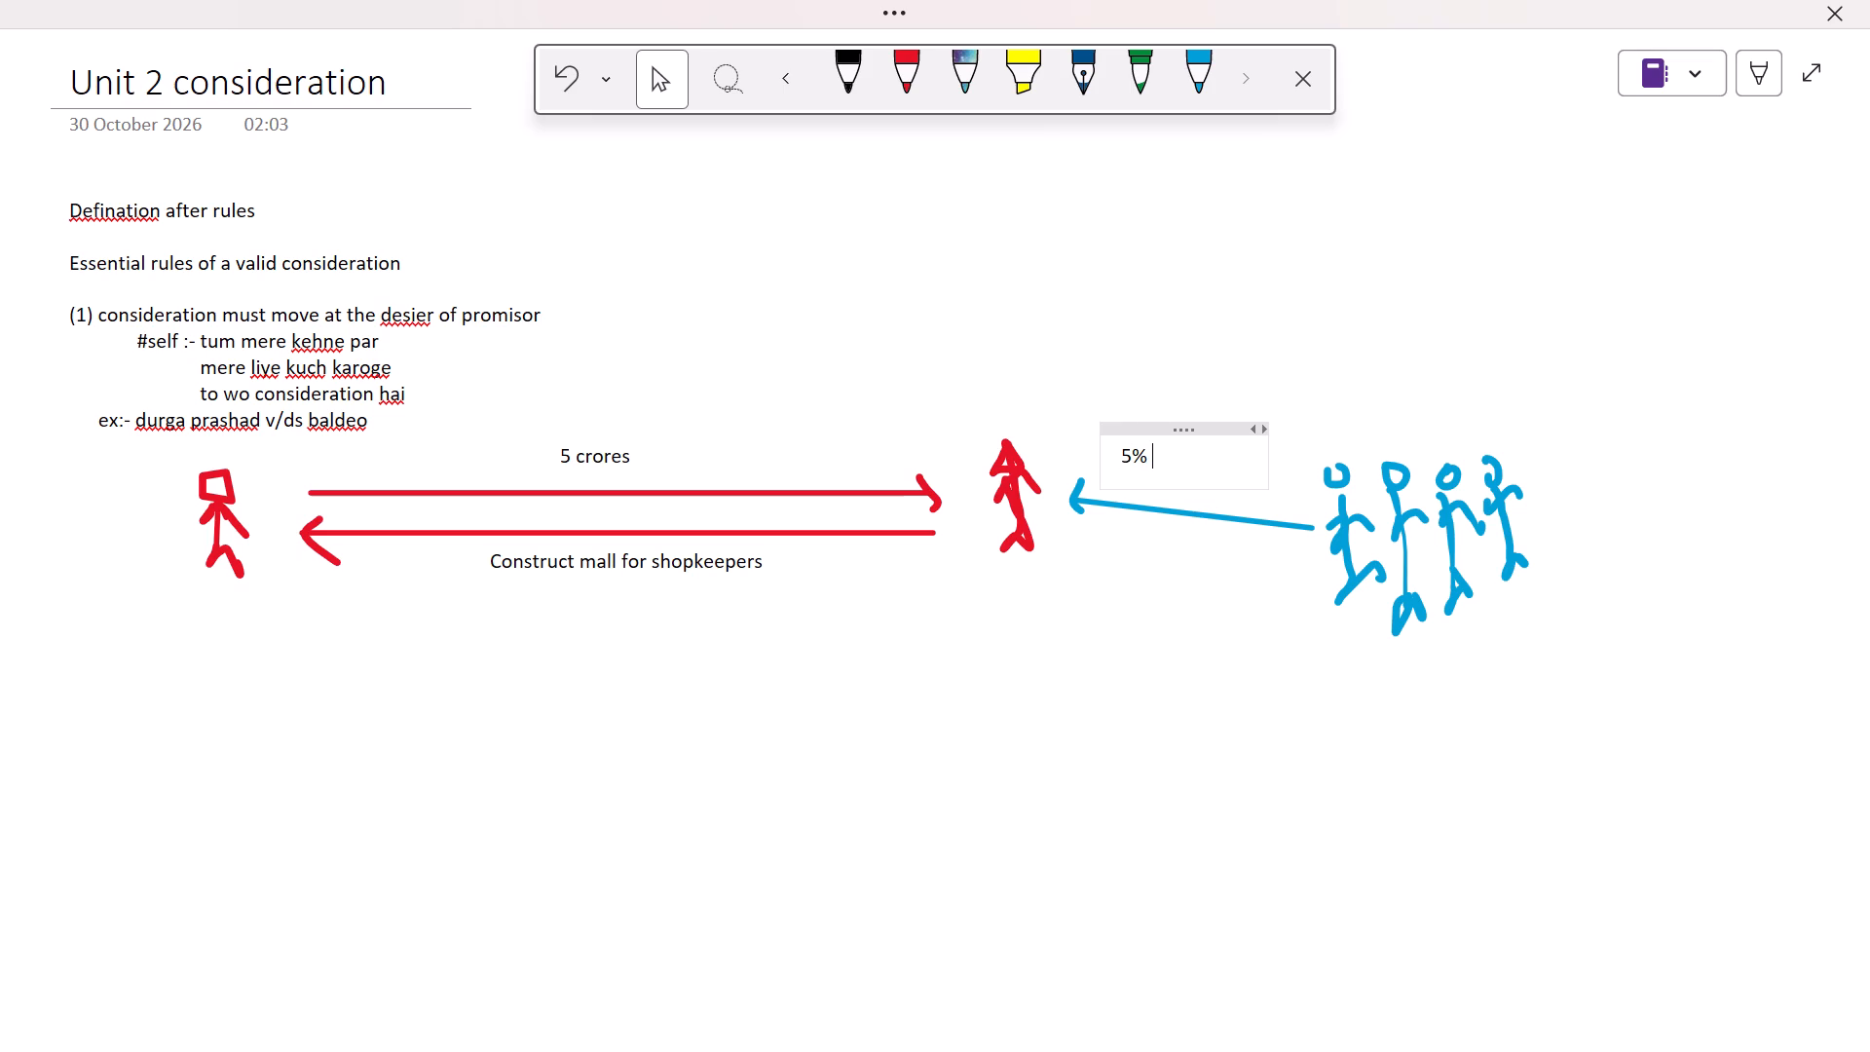
pyautogui.write('commision')
pyautogui.press('space')
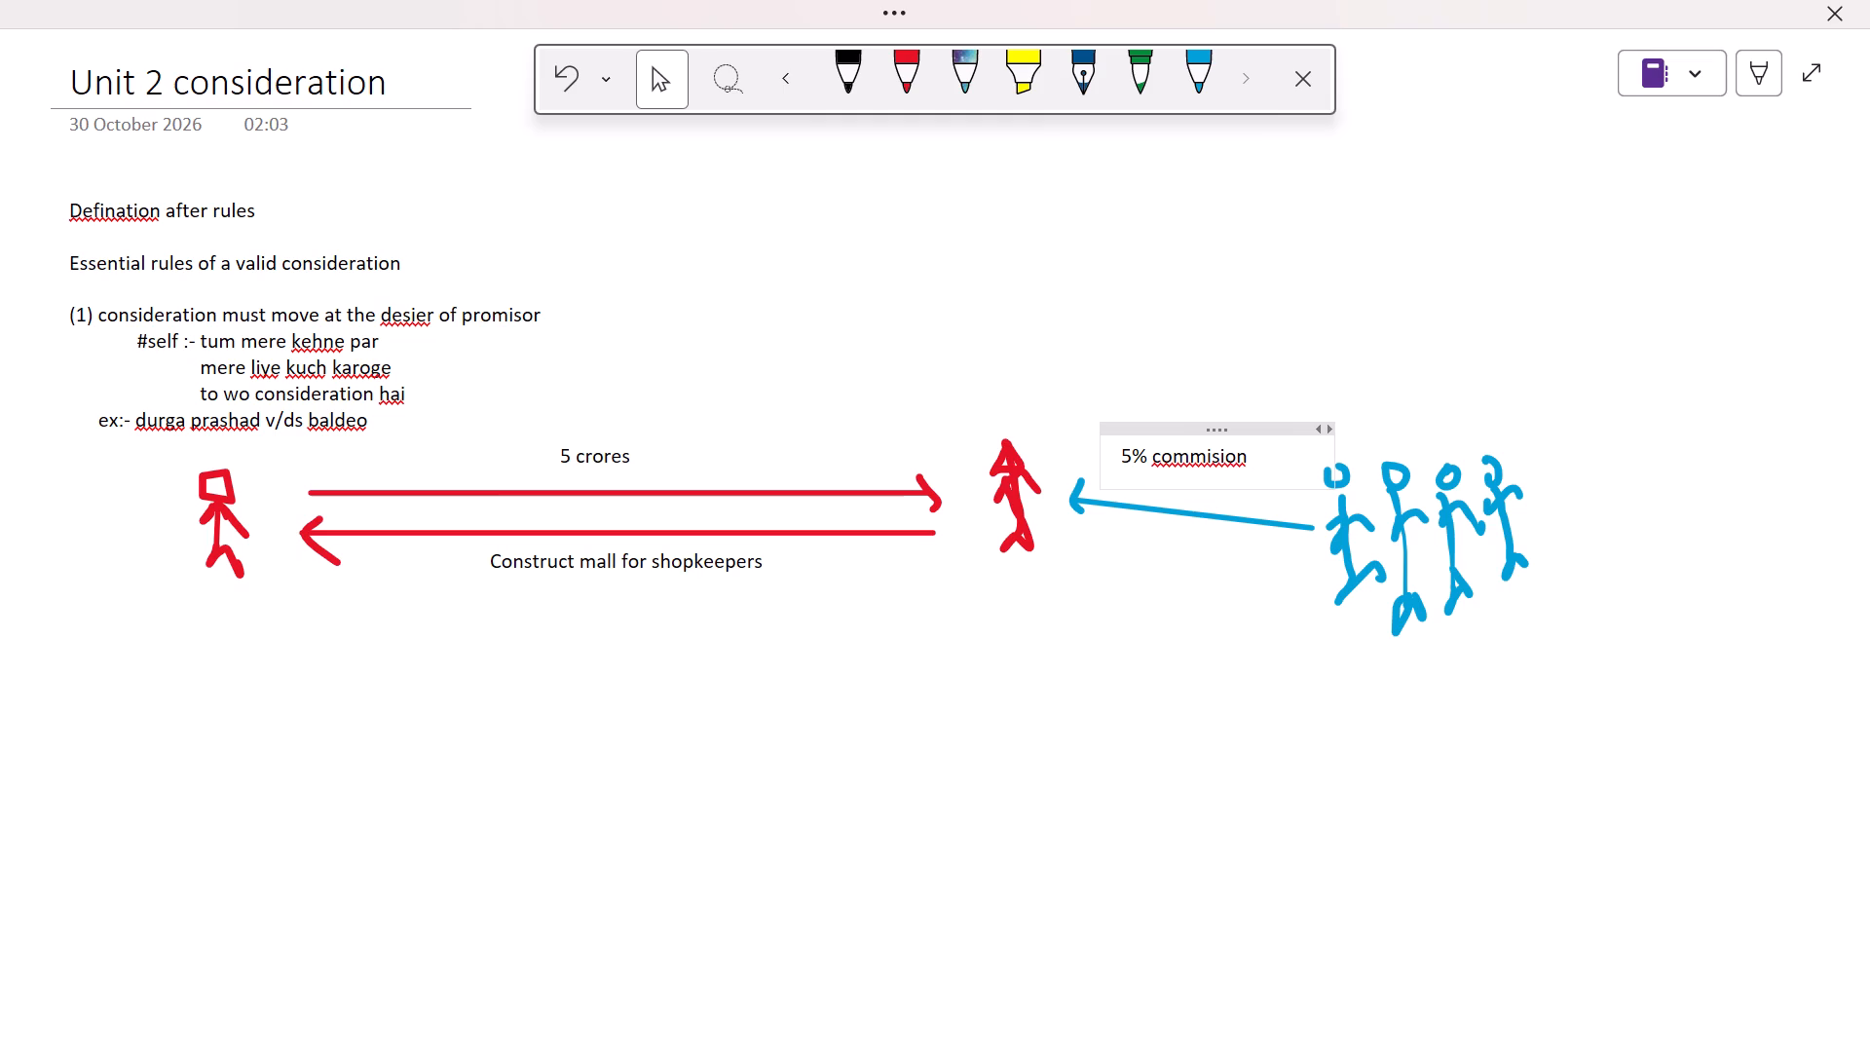
pyautogui.press('Left')
pyautogui.press('Left')
pyautogui.press('Left')
pyautogui.press('s')
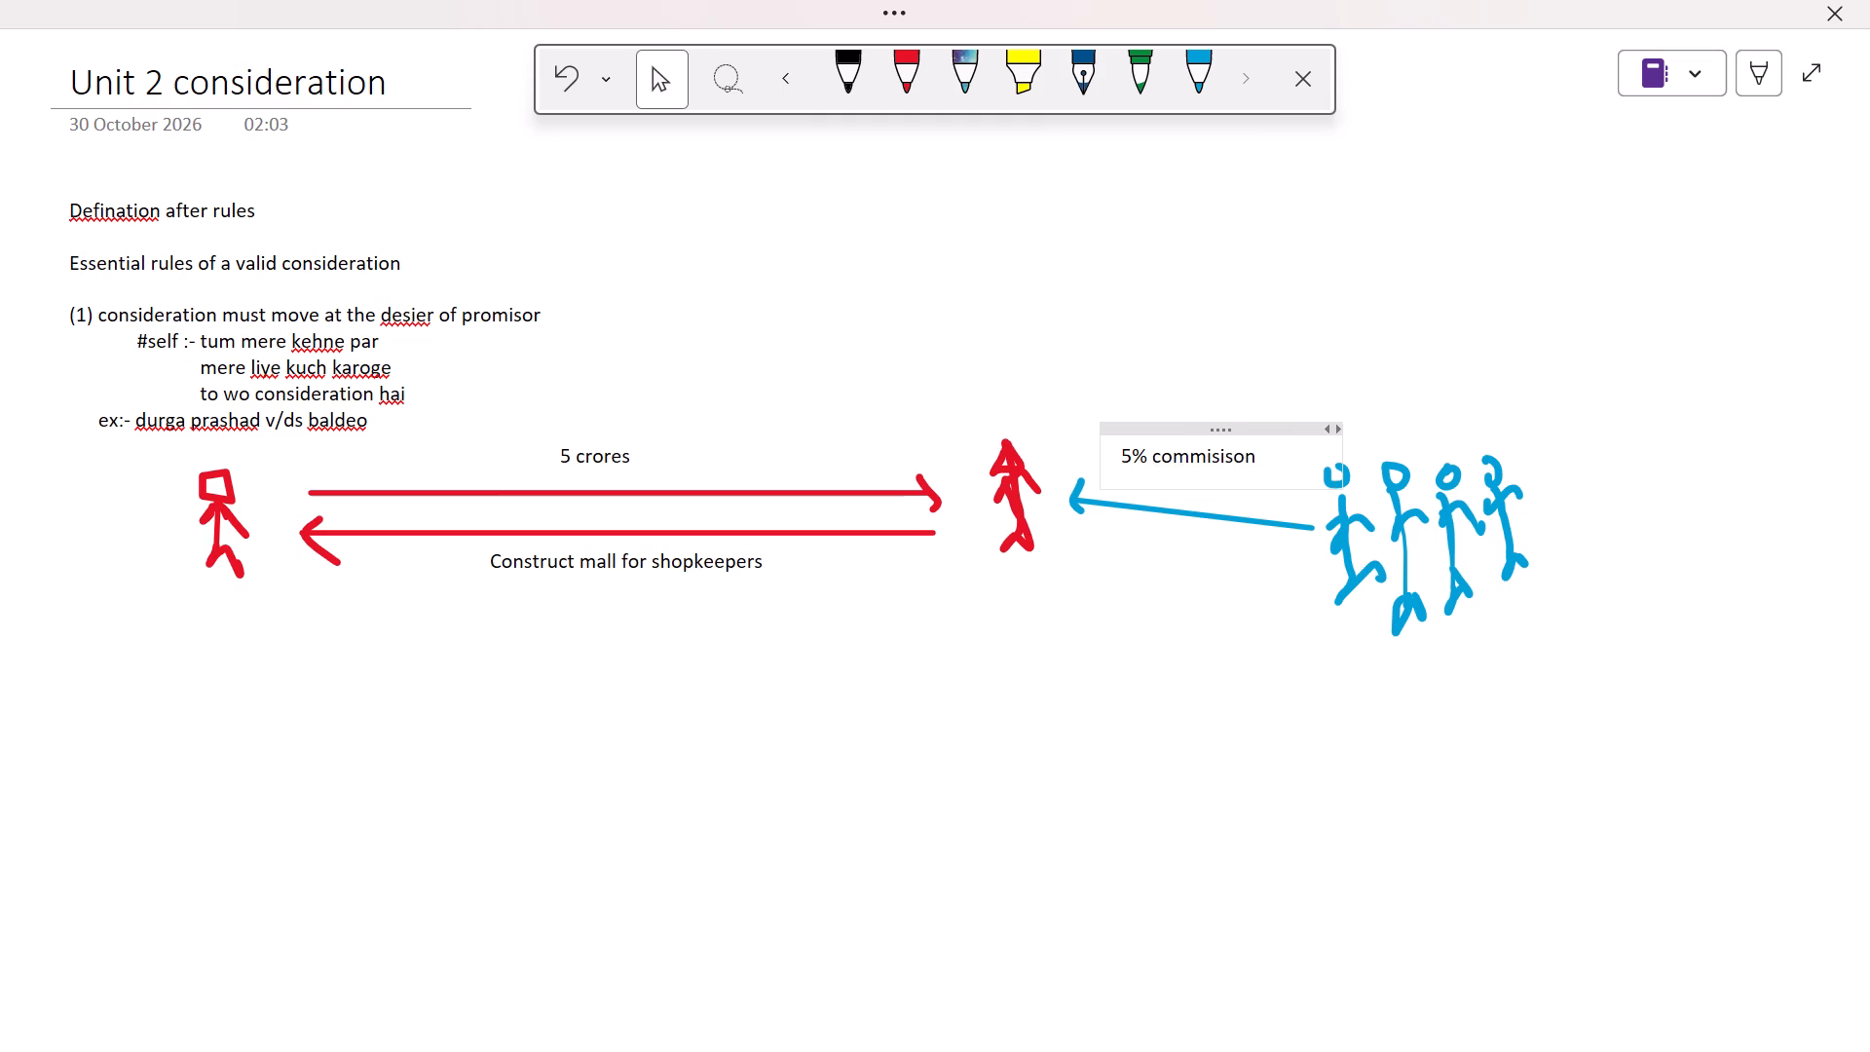
pyautogui.press('Right')
pyautogui.press('Left')
pyautogui.press('BackSpace')
pyautogui.press('Left')
pyautogui.press('s')
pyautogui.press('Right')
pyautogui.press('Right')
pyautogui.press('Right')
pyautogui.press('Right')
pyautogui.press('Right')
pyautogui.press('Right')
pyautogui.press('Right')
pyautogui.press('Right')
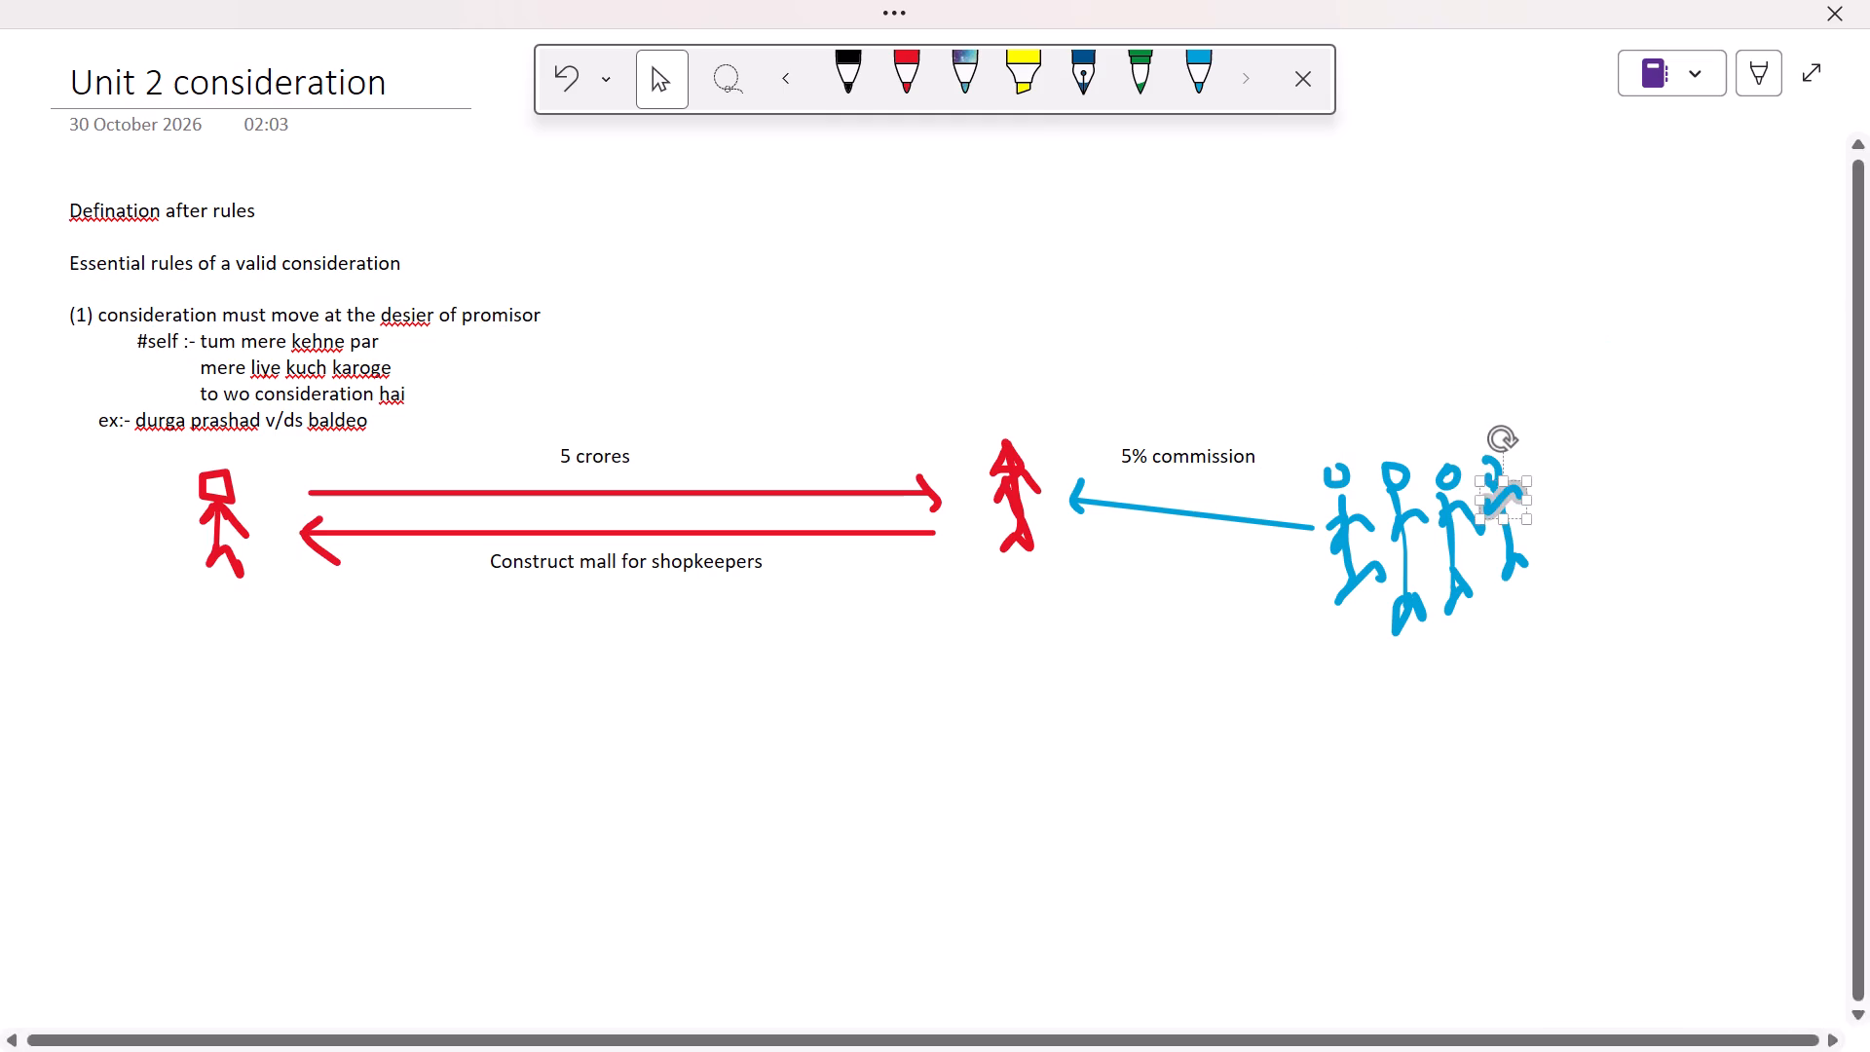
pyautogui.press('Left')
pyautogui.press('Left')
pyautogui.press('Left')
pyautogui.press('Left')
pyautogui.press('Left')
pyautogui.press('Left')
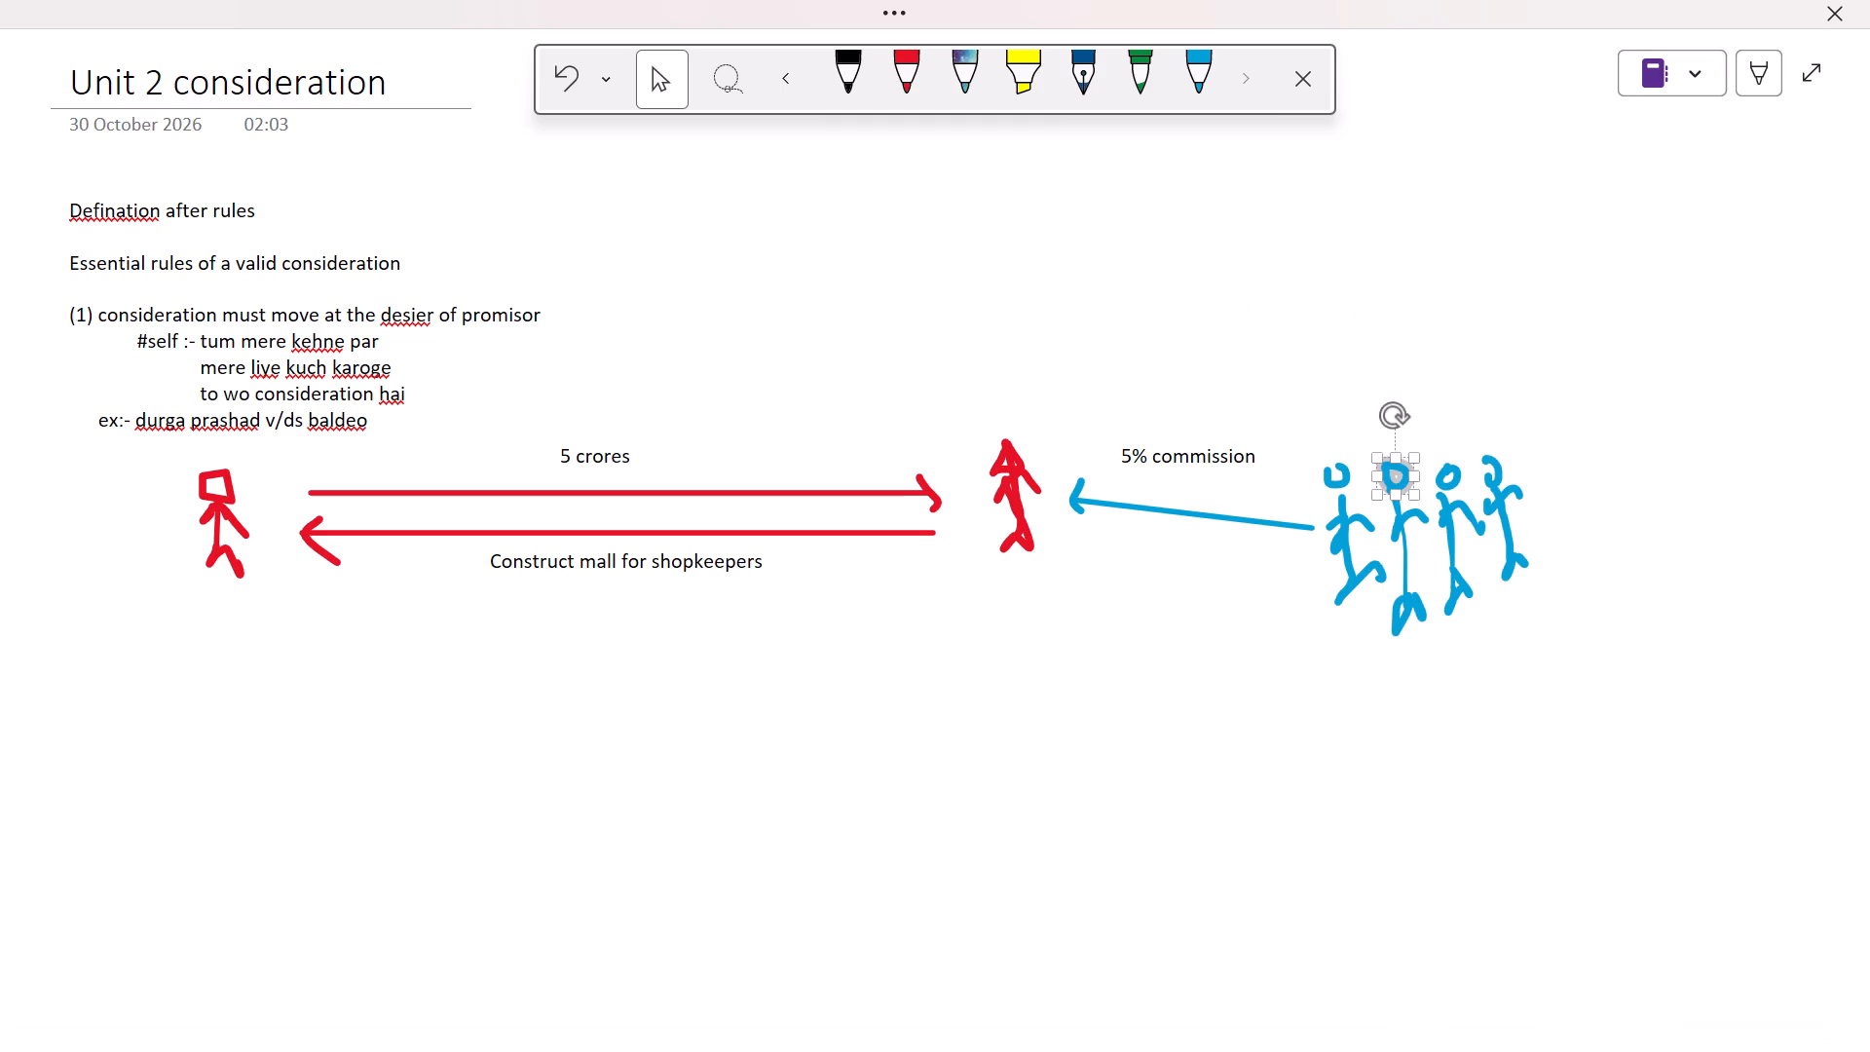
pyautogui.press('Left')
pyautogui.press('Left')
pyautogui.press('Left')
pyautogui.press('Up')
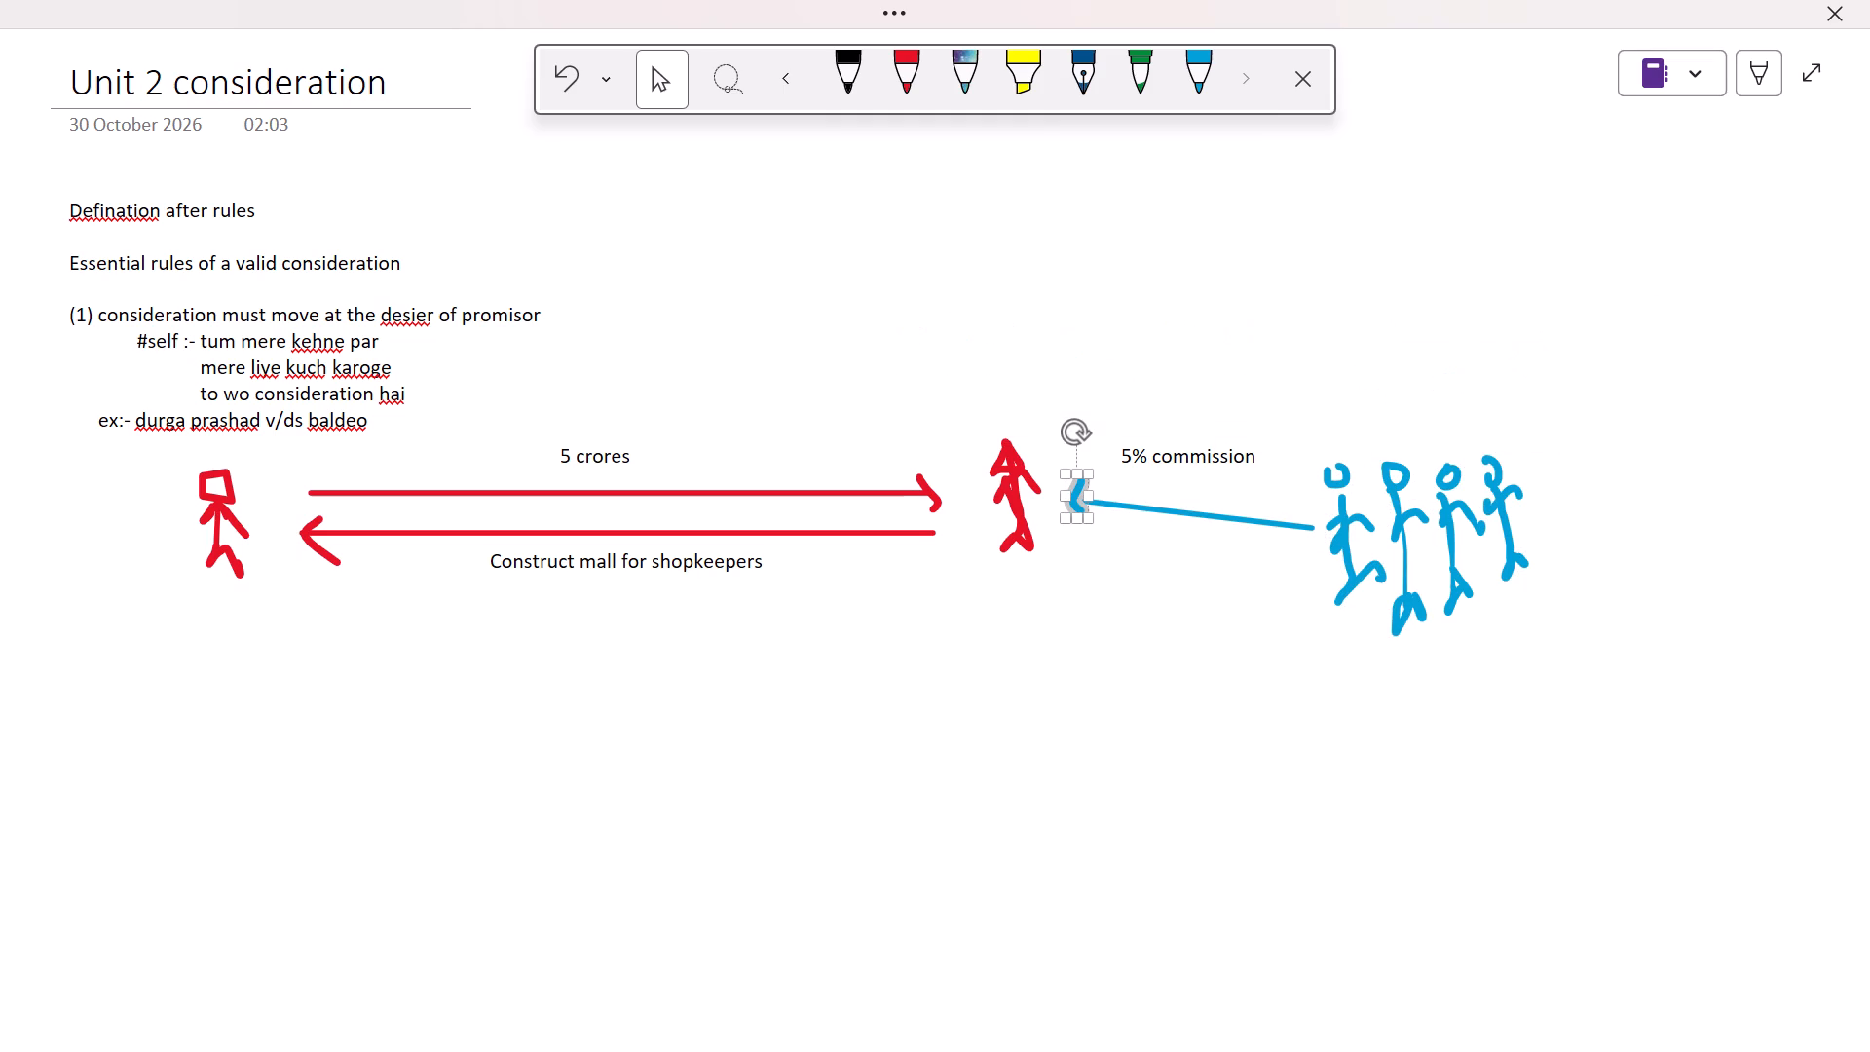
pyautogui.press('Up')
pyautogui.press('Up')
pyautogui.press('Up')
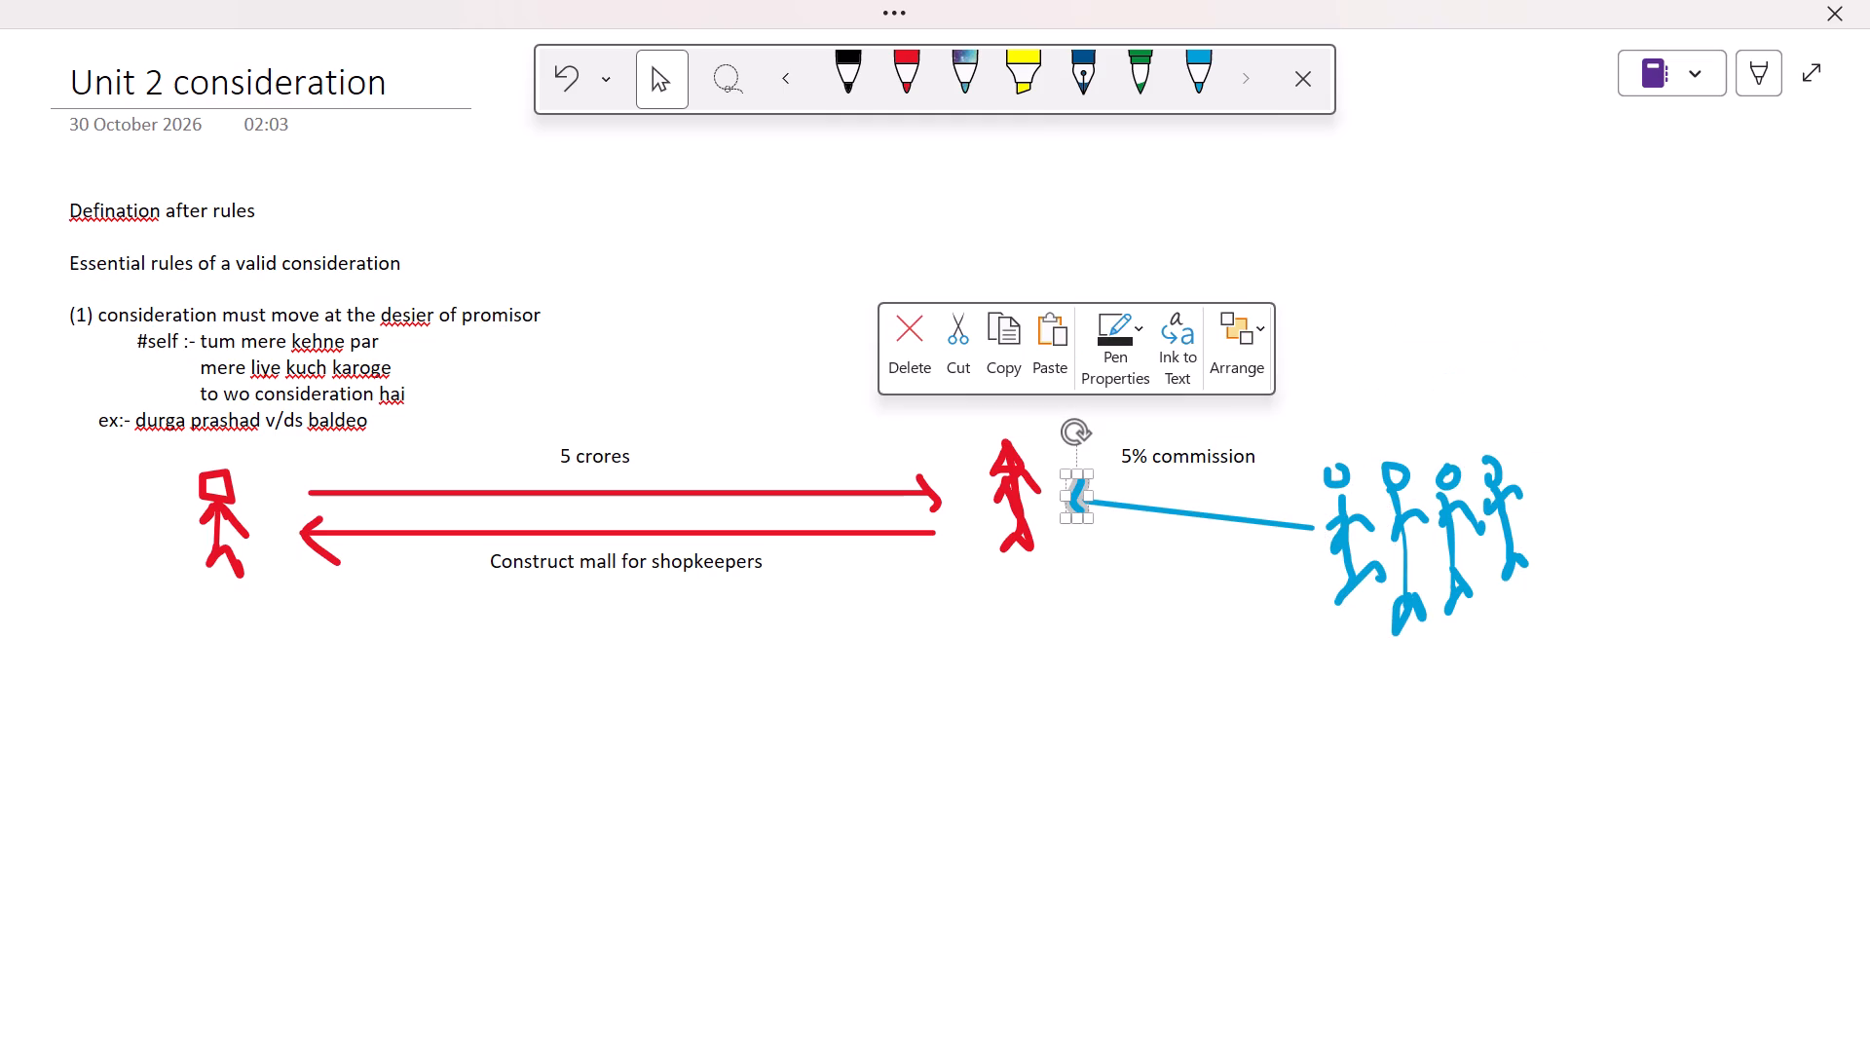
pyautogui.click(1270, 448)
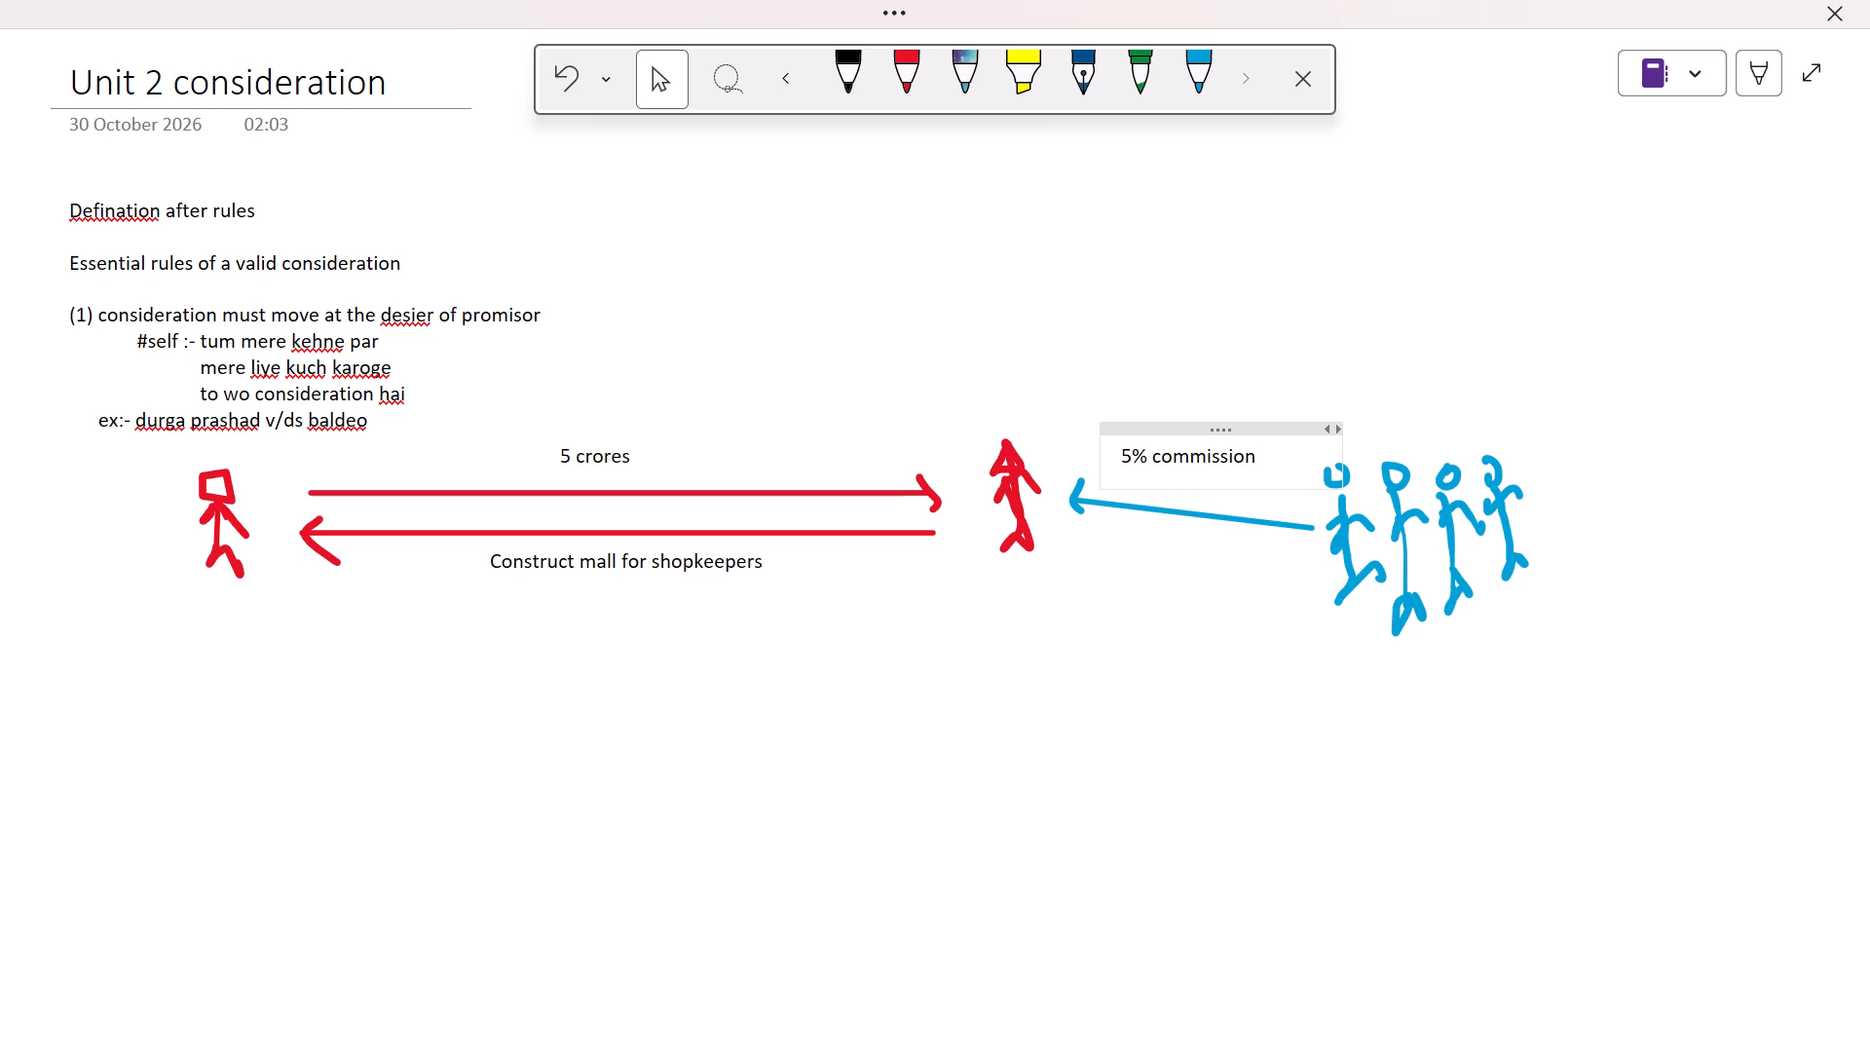
# Add a separate text note reading "Promisor" just below the blue arrow.
pyautogui.doubleClick(1114, 540)
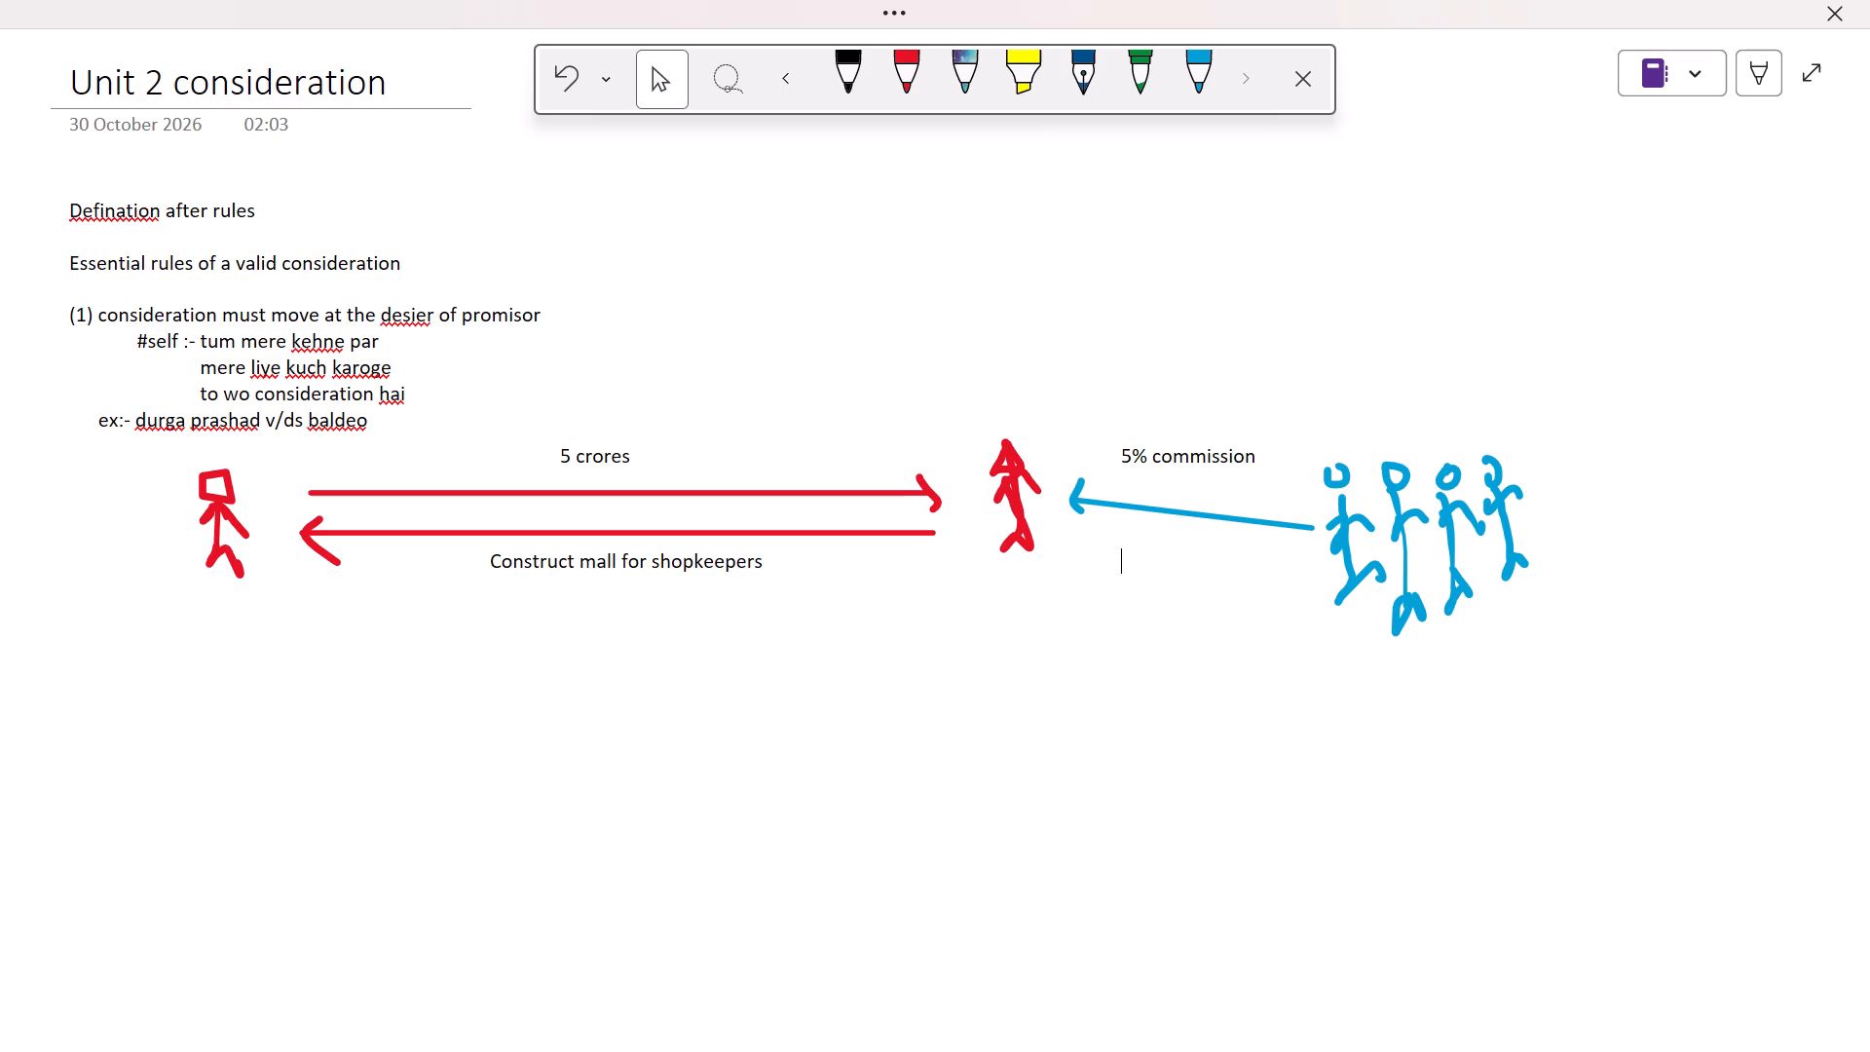
pyautogui.write('promisor')
pyautogui.press('space')
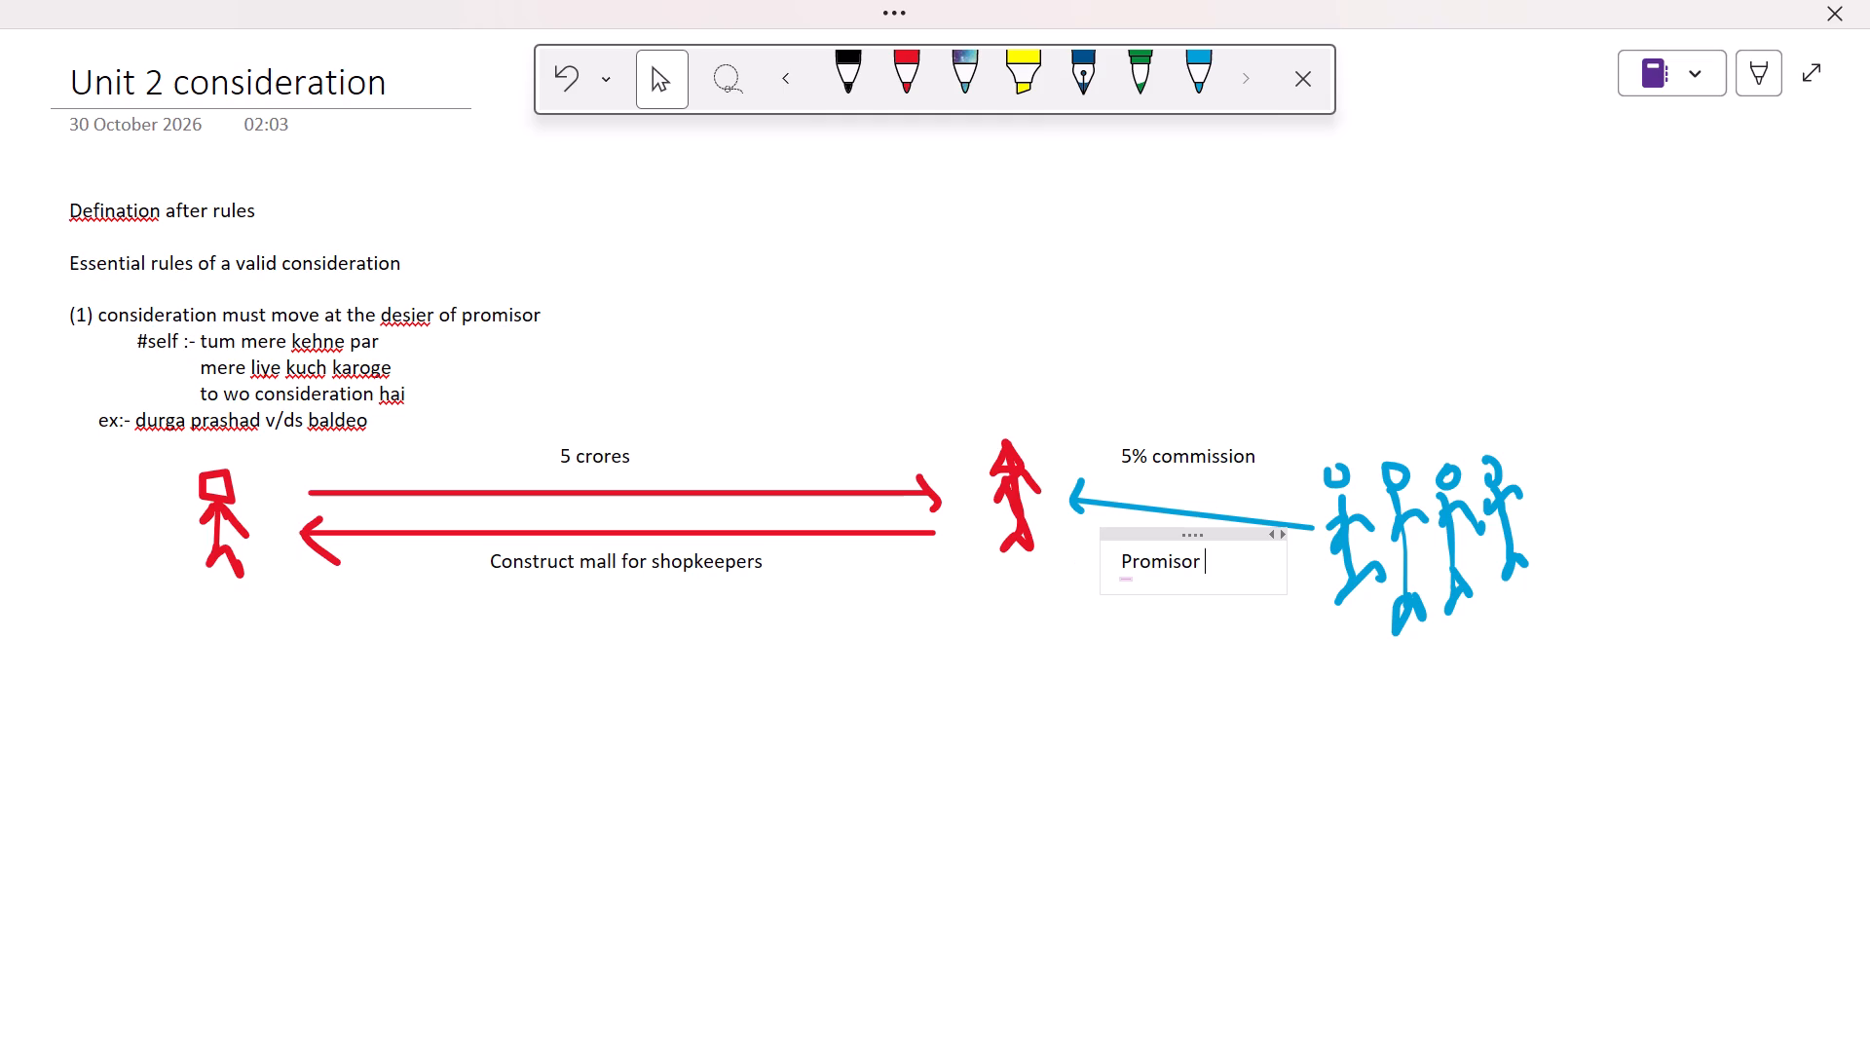
# Add a separate text note reading "District collector" below the square-headed red figure.
pyautogui.doubleClick(136, 615)
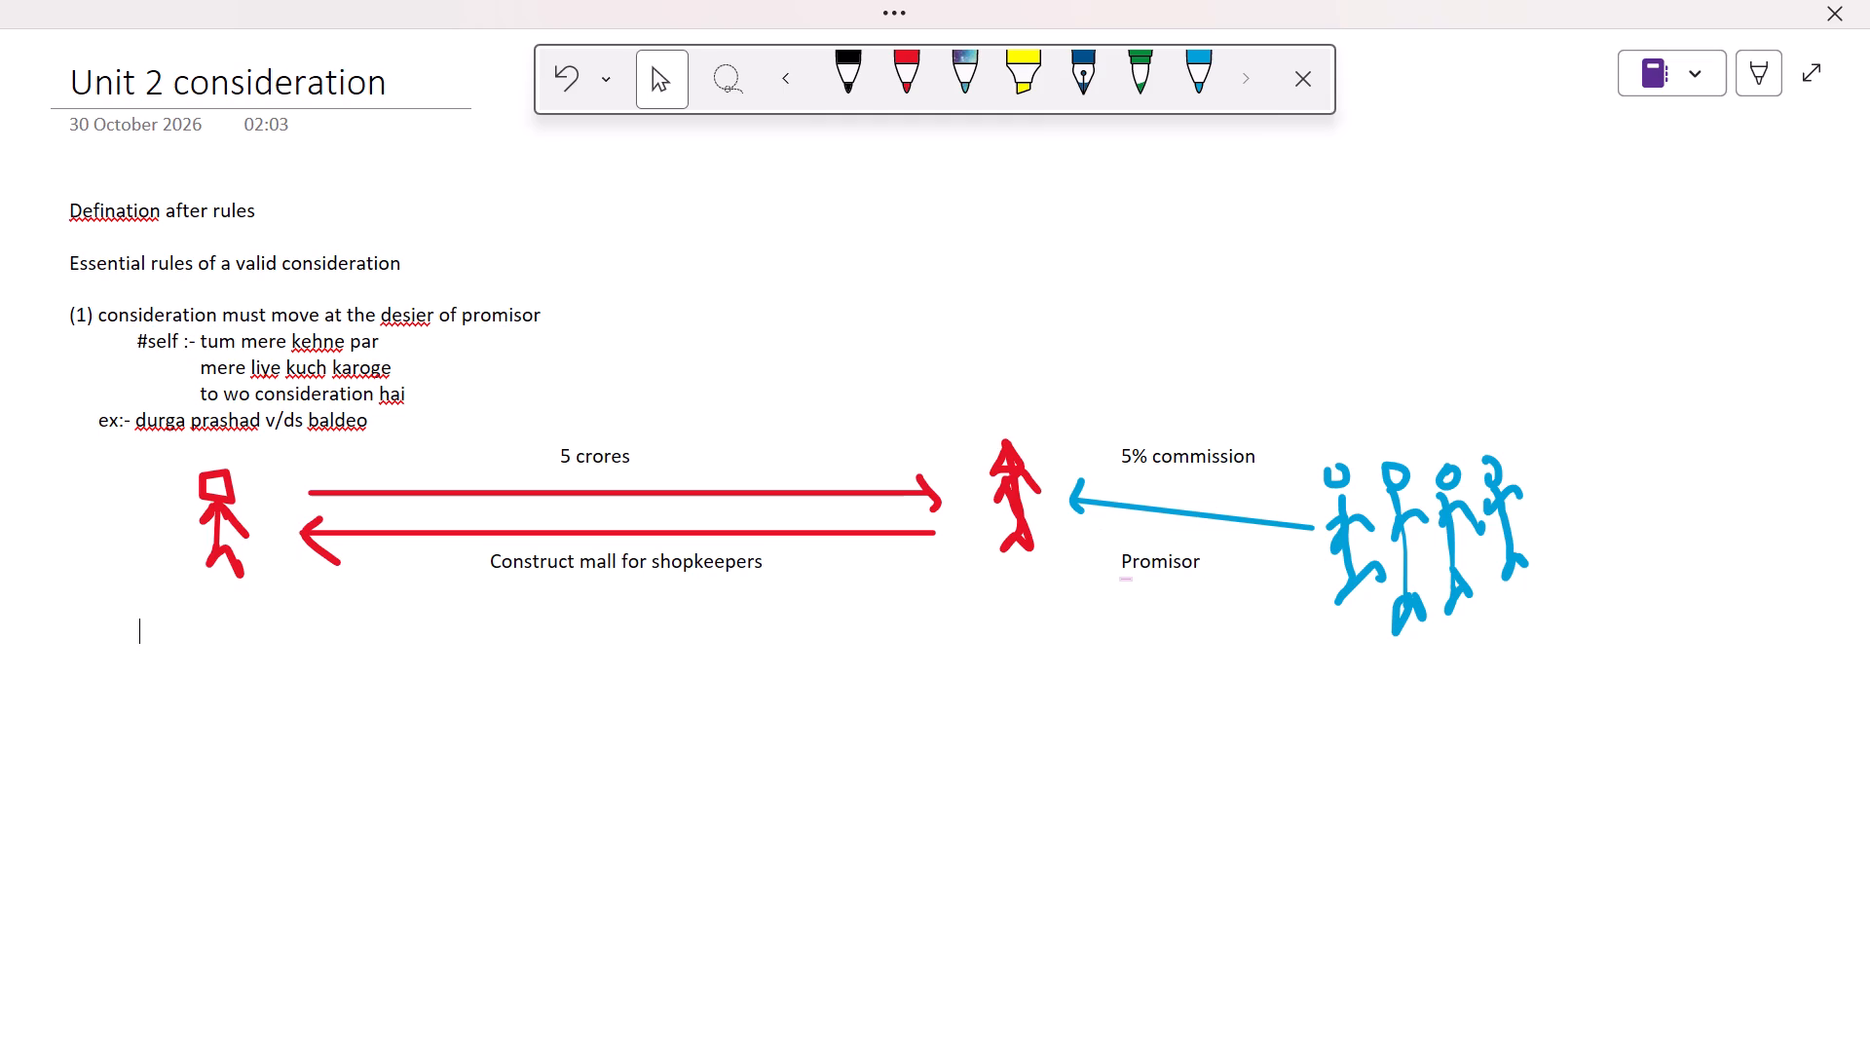
pyautogui.write('di')
pyautogui.press('s')
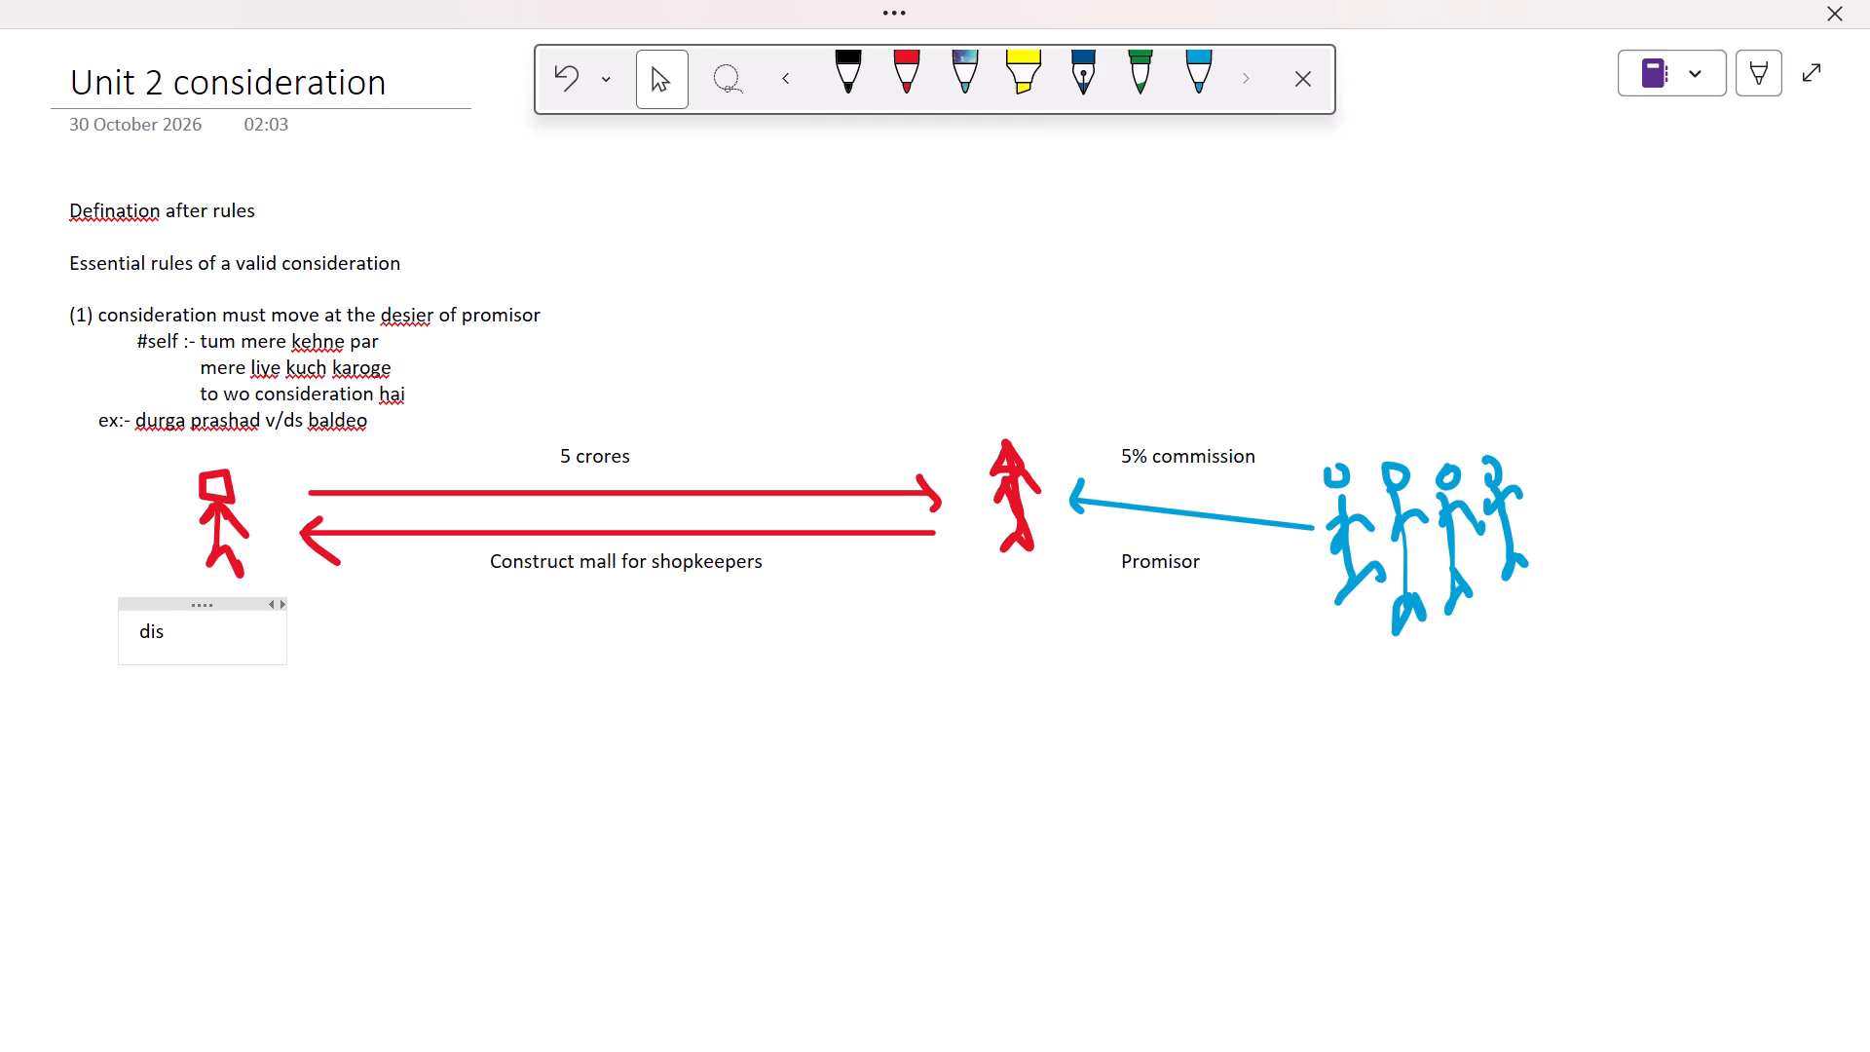
pyautogui.write('trict coll')
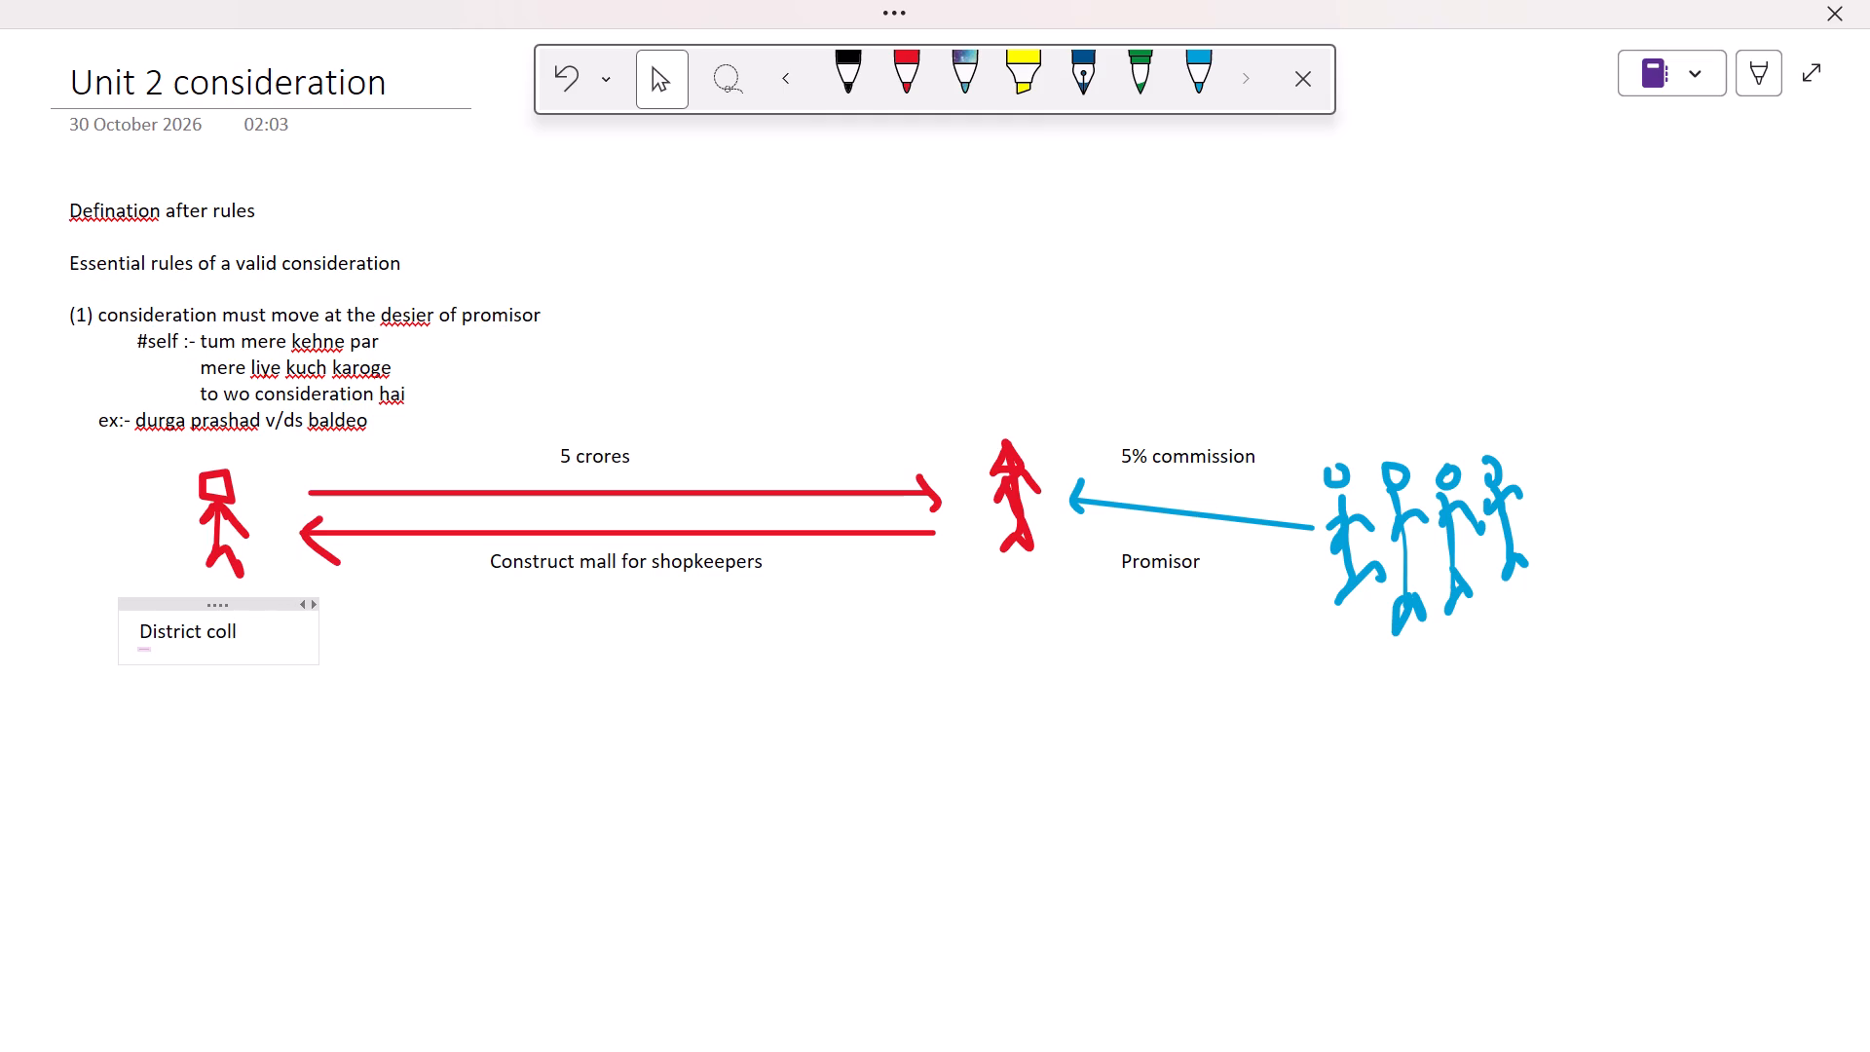
pyautogui.write('ector')
pyautogui.press('space')
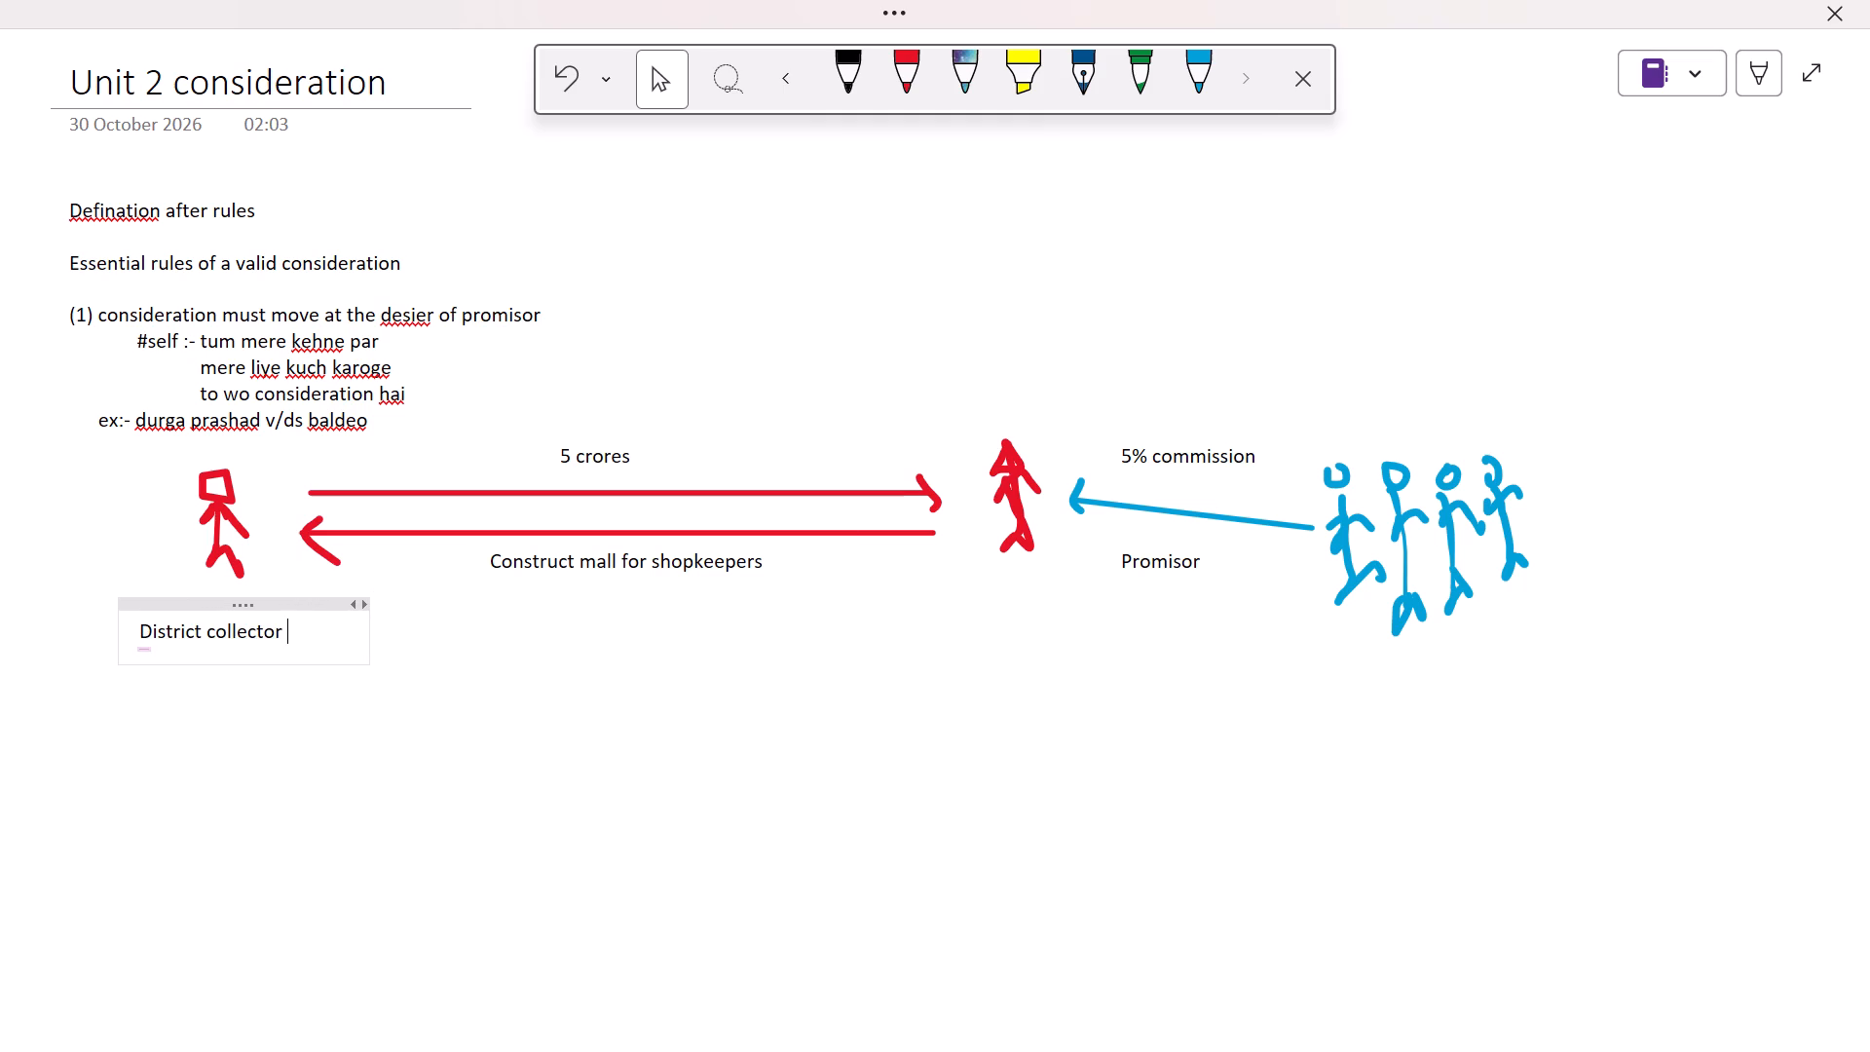
# Add a separate text note reading "Contractor" below the triangle-headed red figure.
pyautogui.click(969, 585)
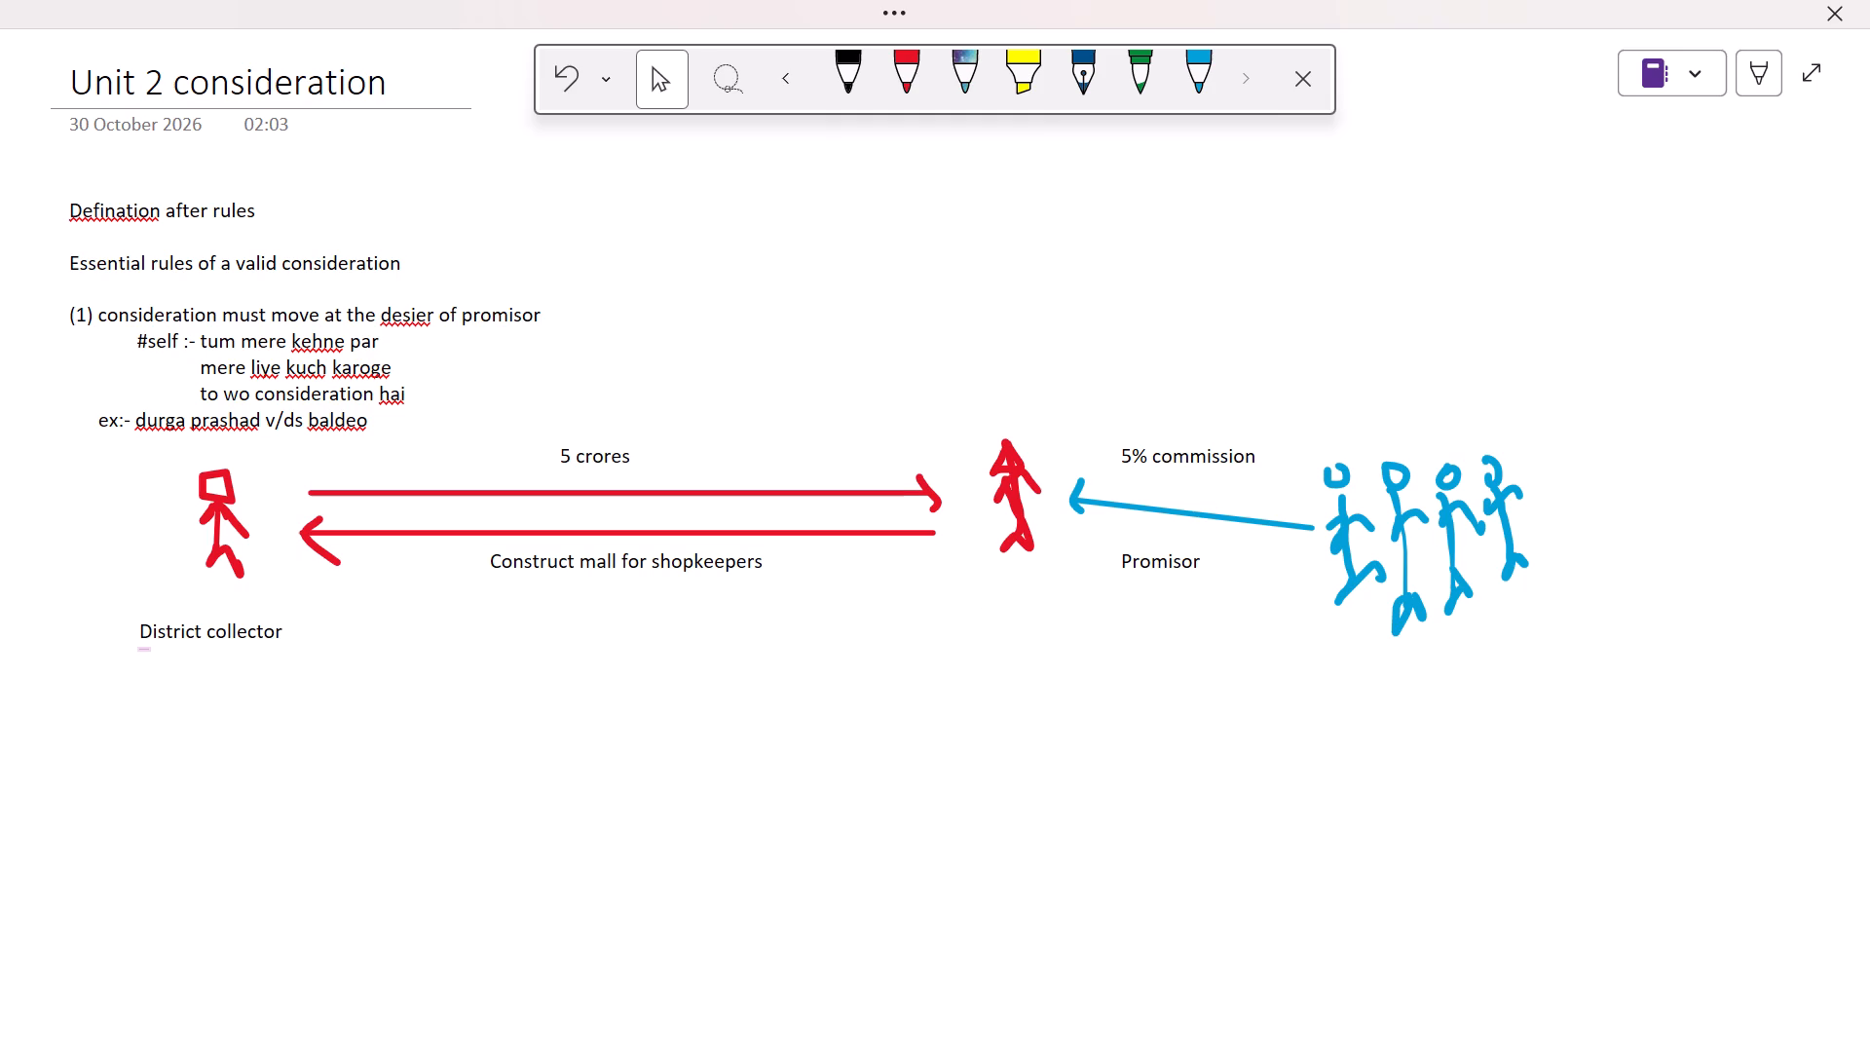
pyautogui.write('contractor')
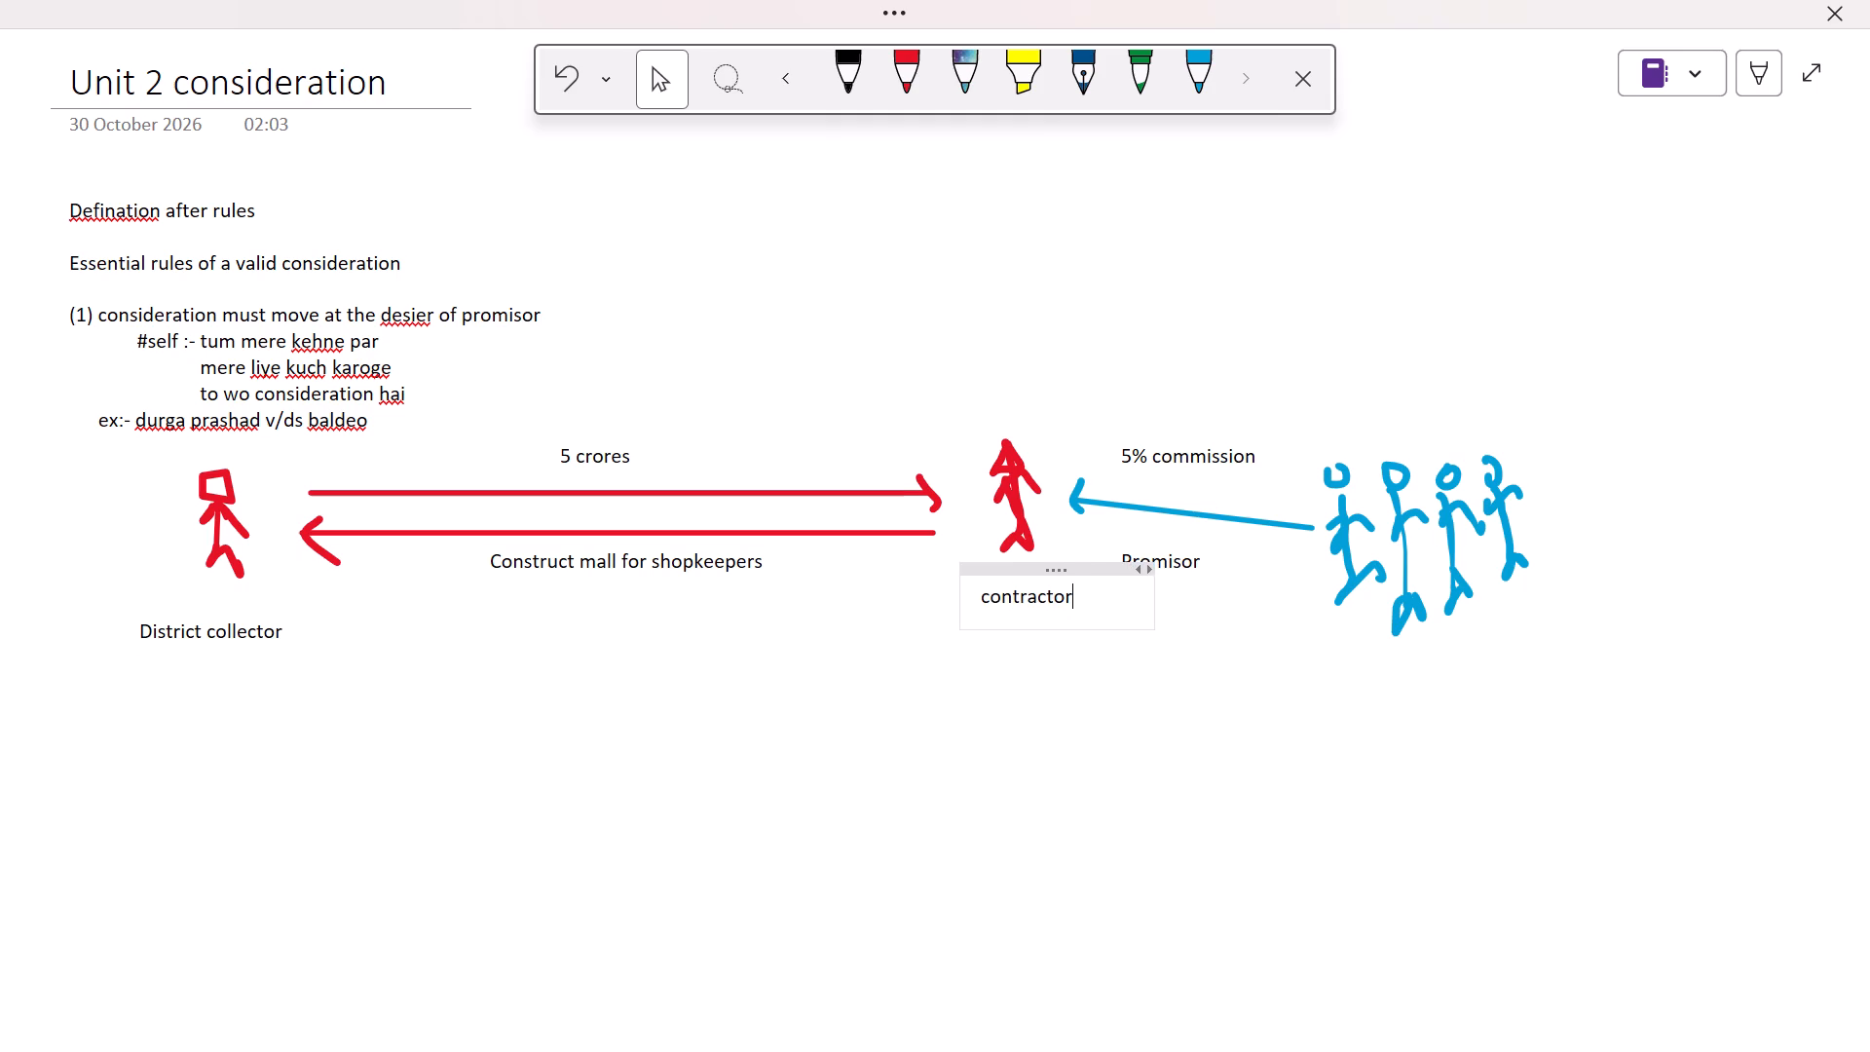
pyautogui.press('space')
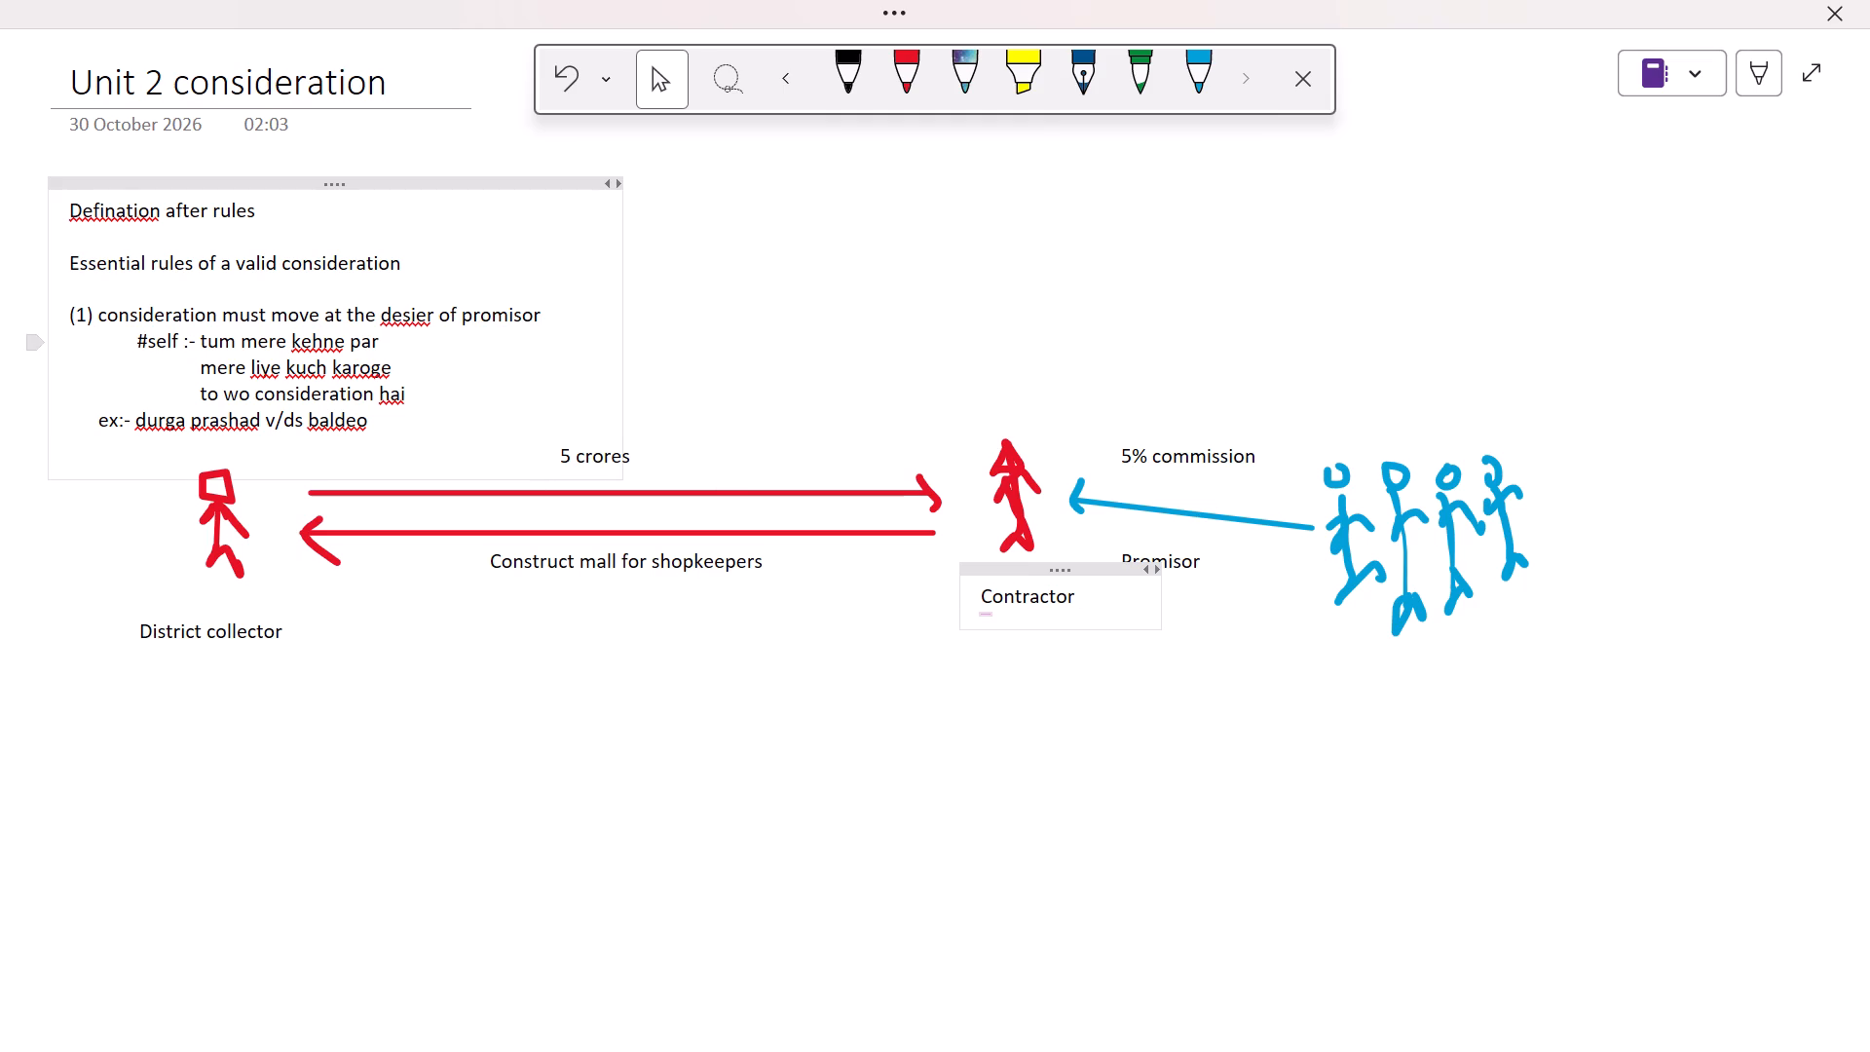
# Colour the three-line #self explanation under rule (1) red.
pyautogui.moveTo(130, 334); pyautogui.dragTo(395, 394)
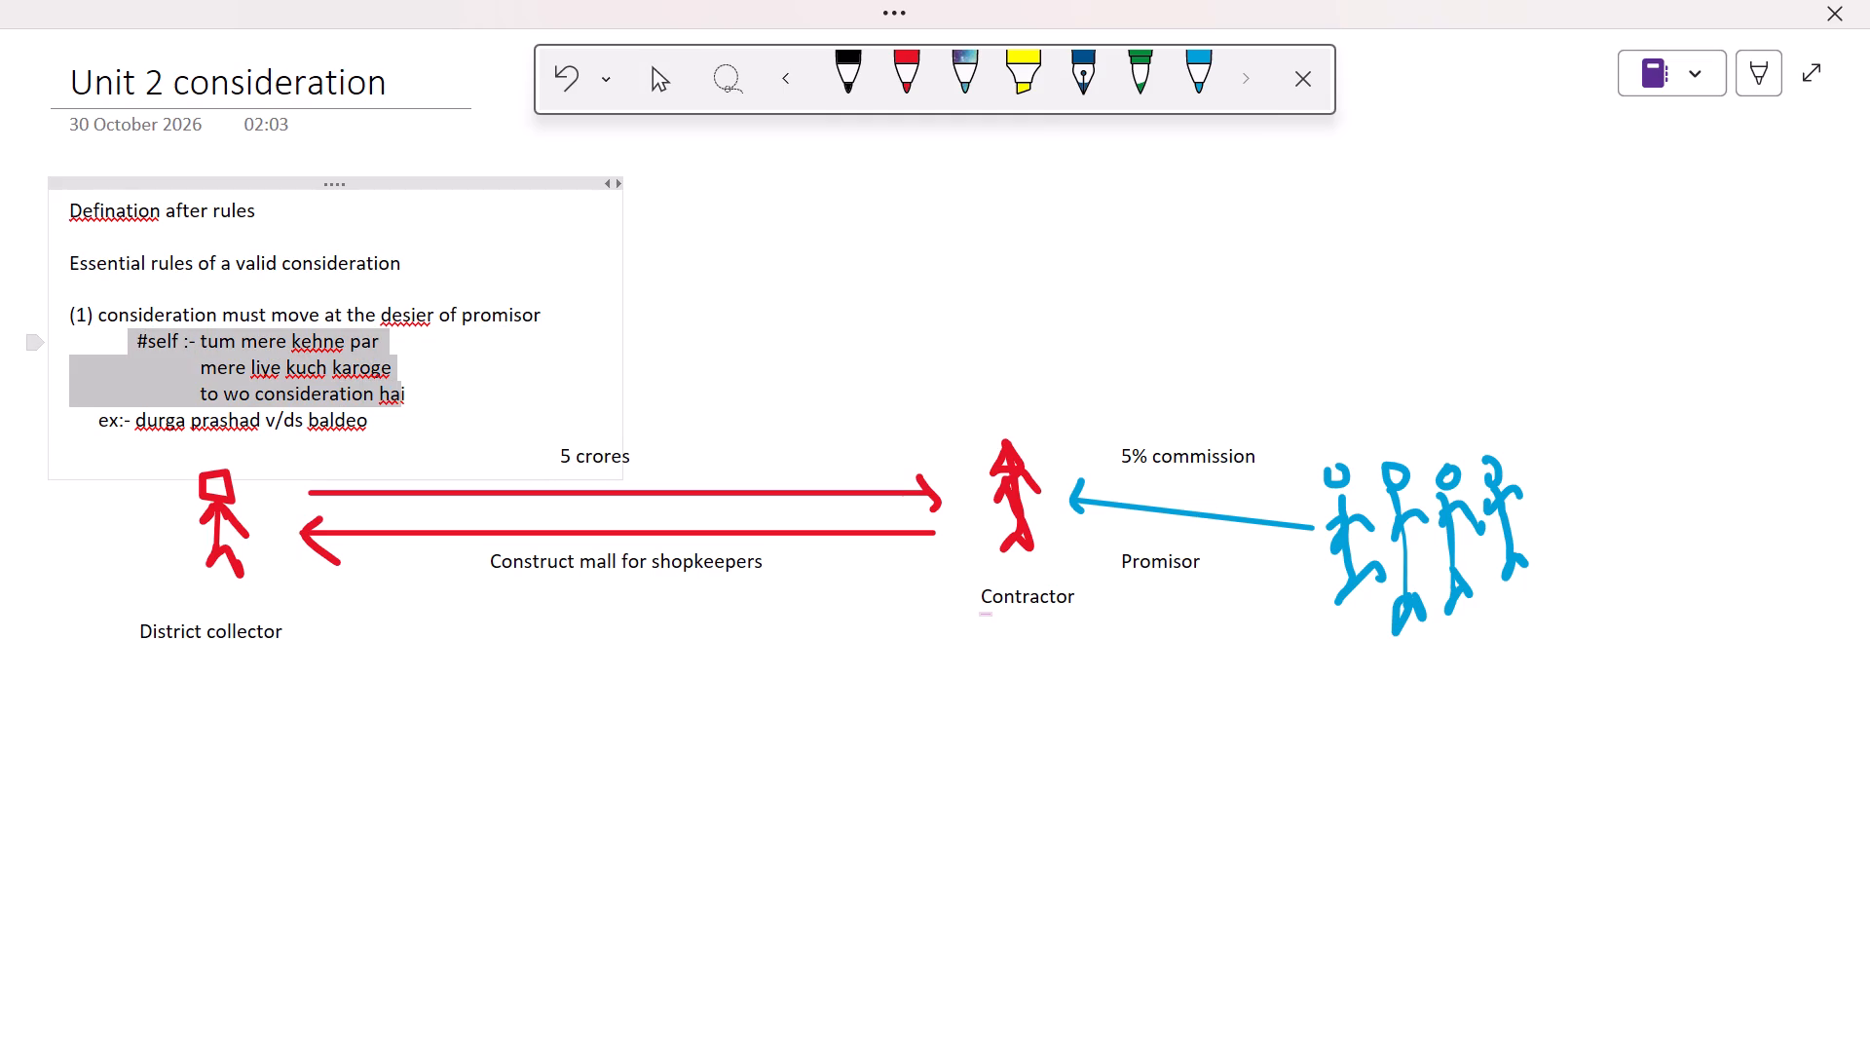
pyautogui.moveTo(395, 394); pyautogui.dragTo(403, 394)
pyautogui.click(577, 339)
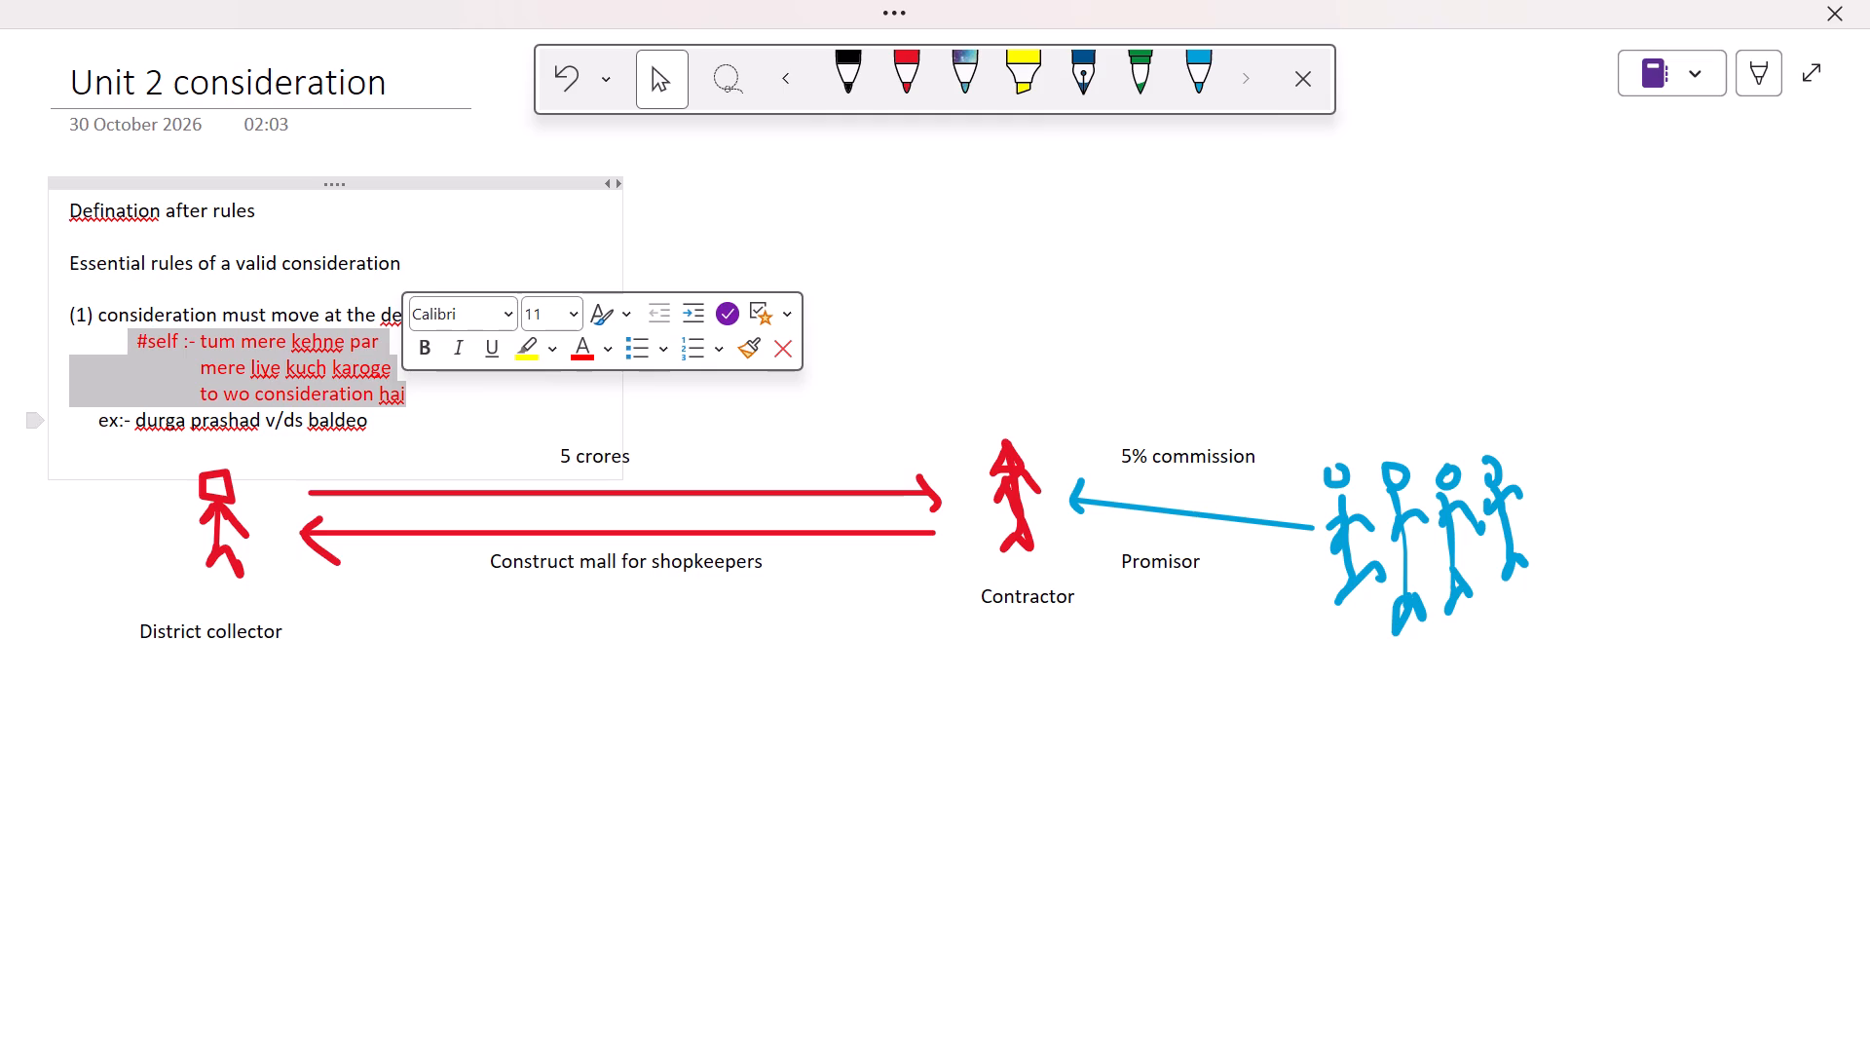
# Highlight the case name "durga prashad v/ds baldeo" and the wording of rule (1) in yellow.
pyautogui.moveTo(126, 417); pyautogui.dragTo(291, 416)
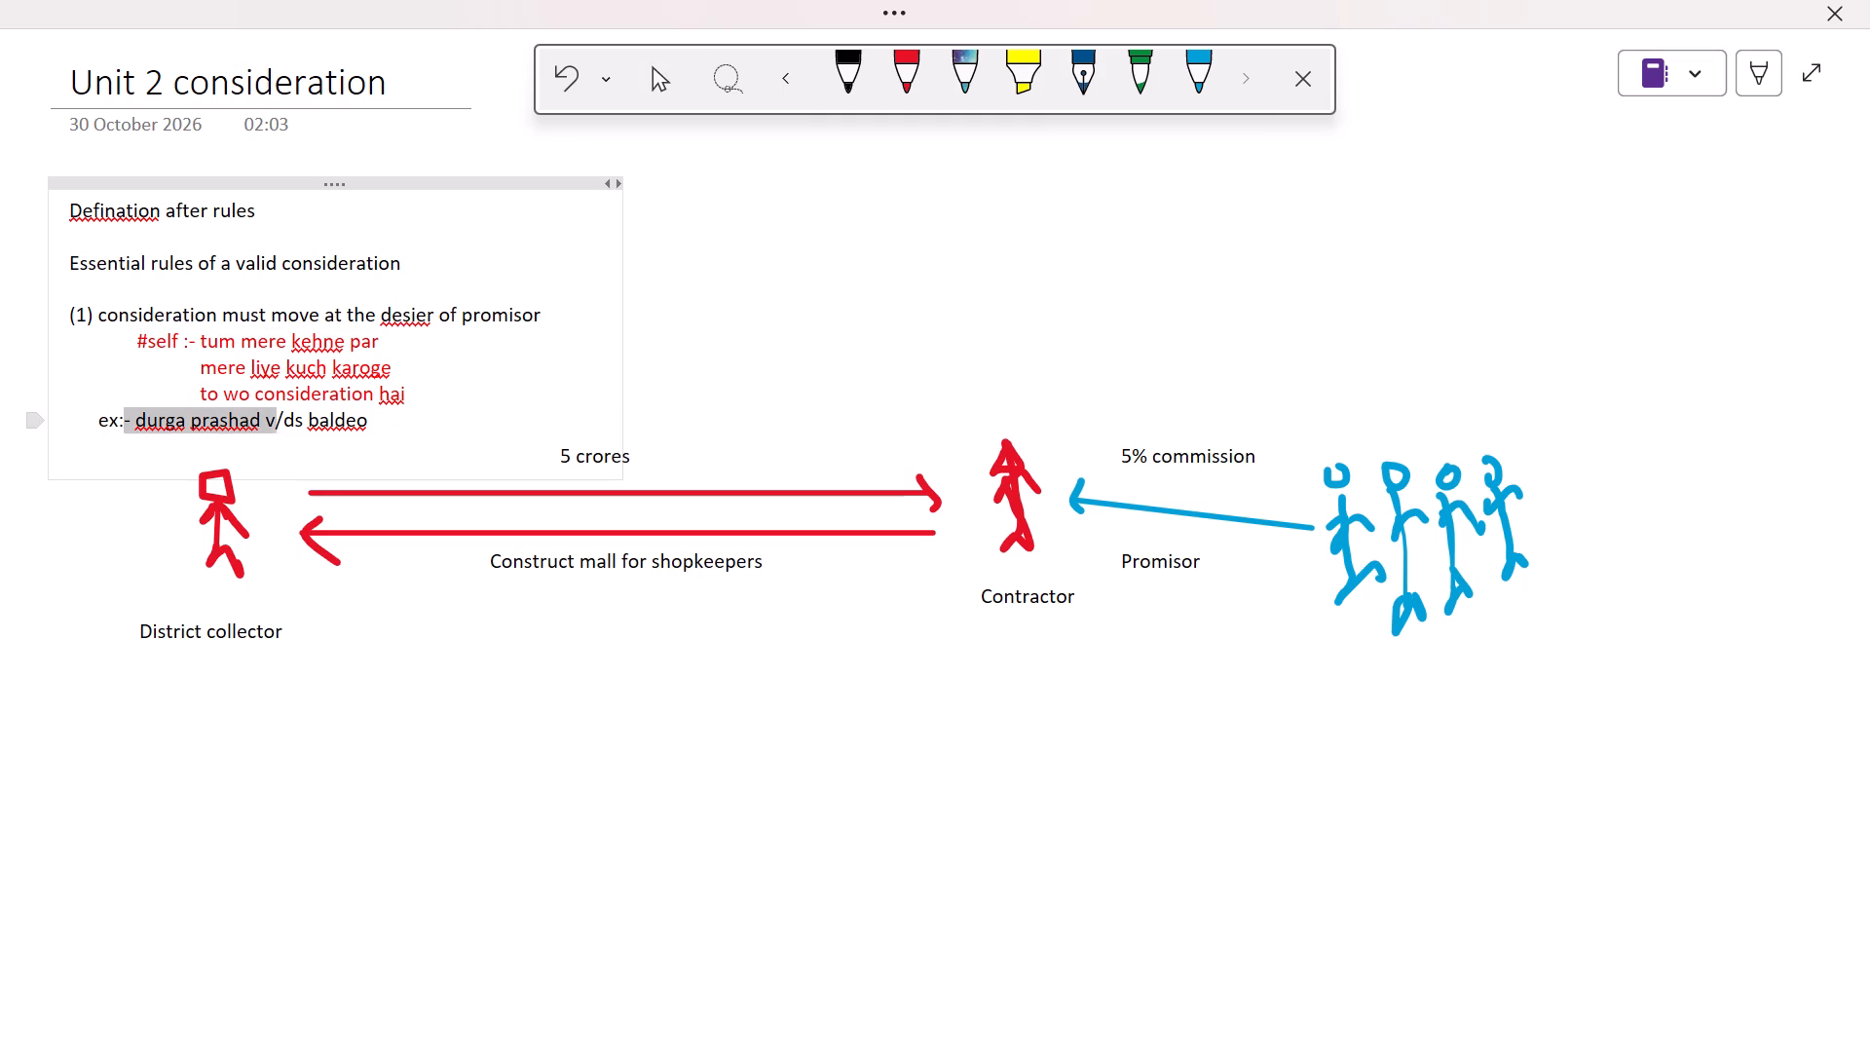
pyautogui.moveTo(291, 416); pyautogui.dragTo(370, 420)
pyautogui.click(488, 378)
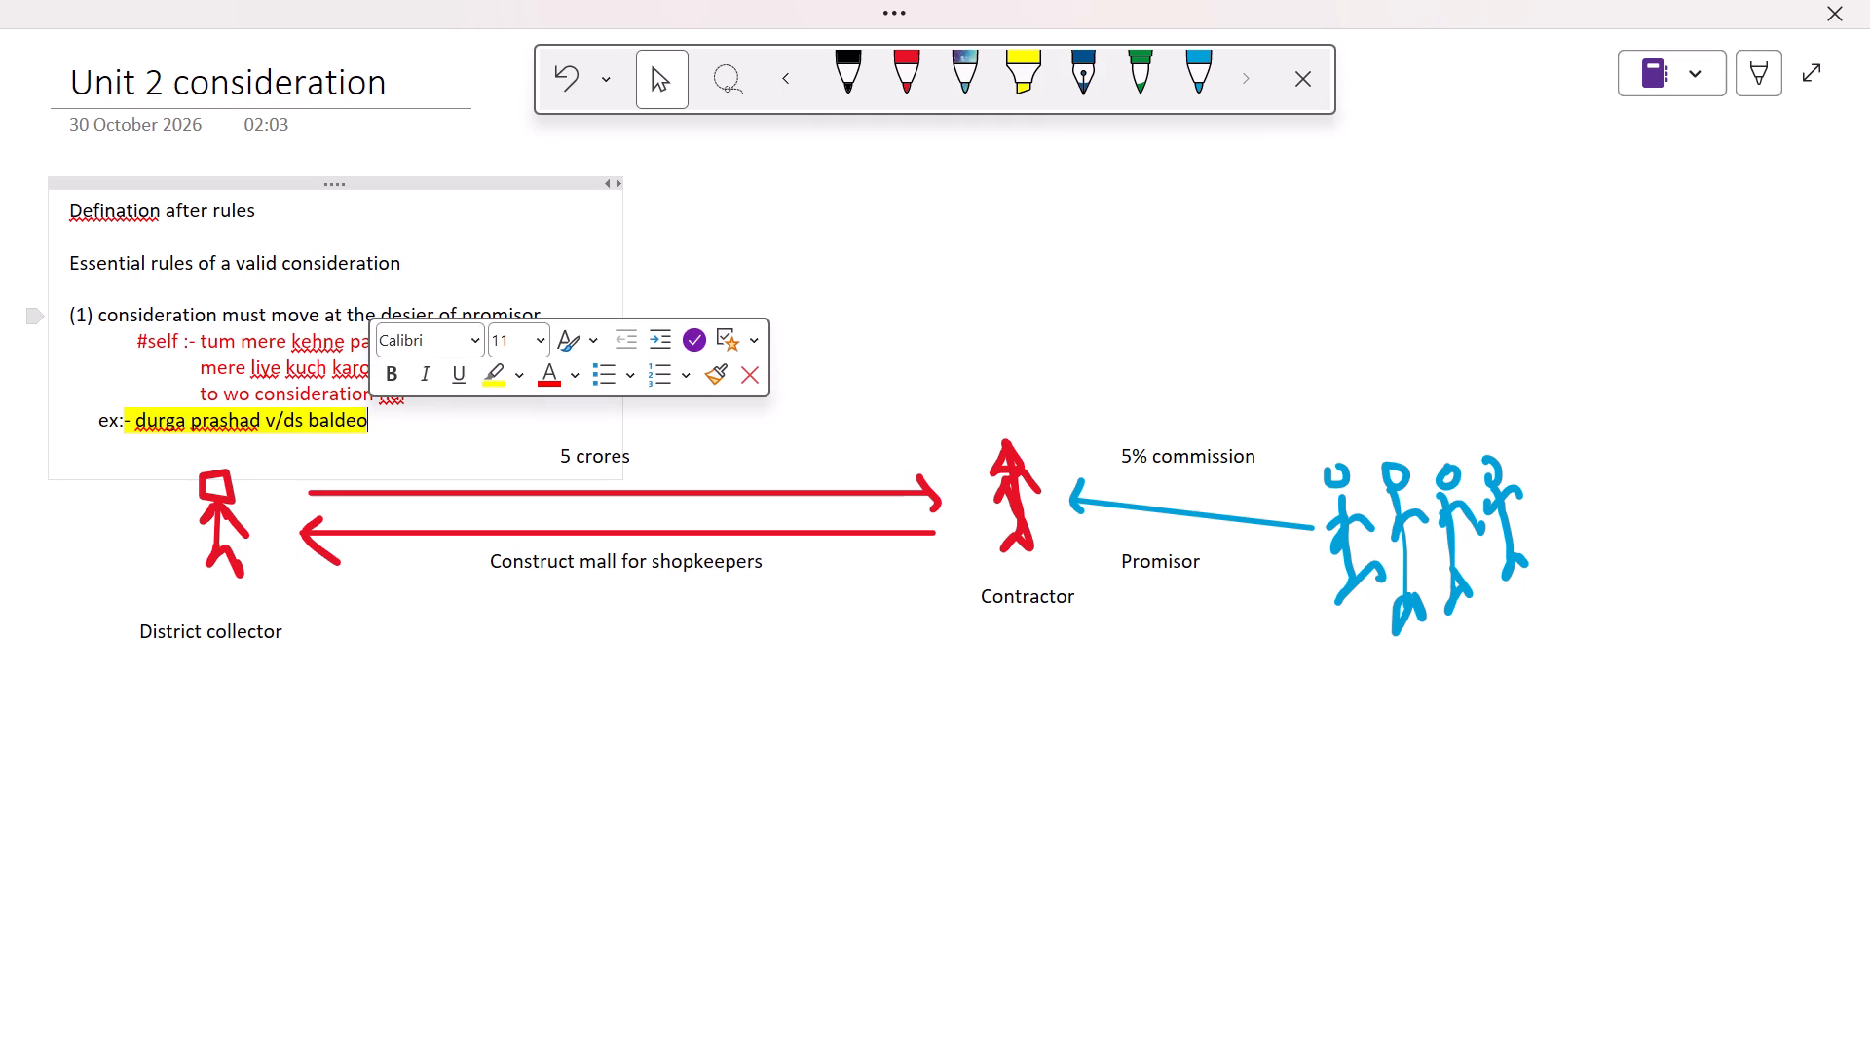
pyautogui.moveTo(94, 312); pyautogui.dragTo(533, 319)
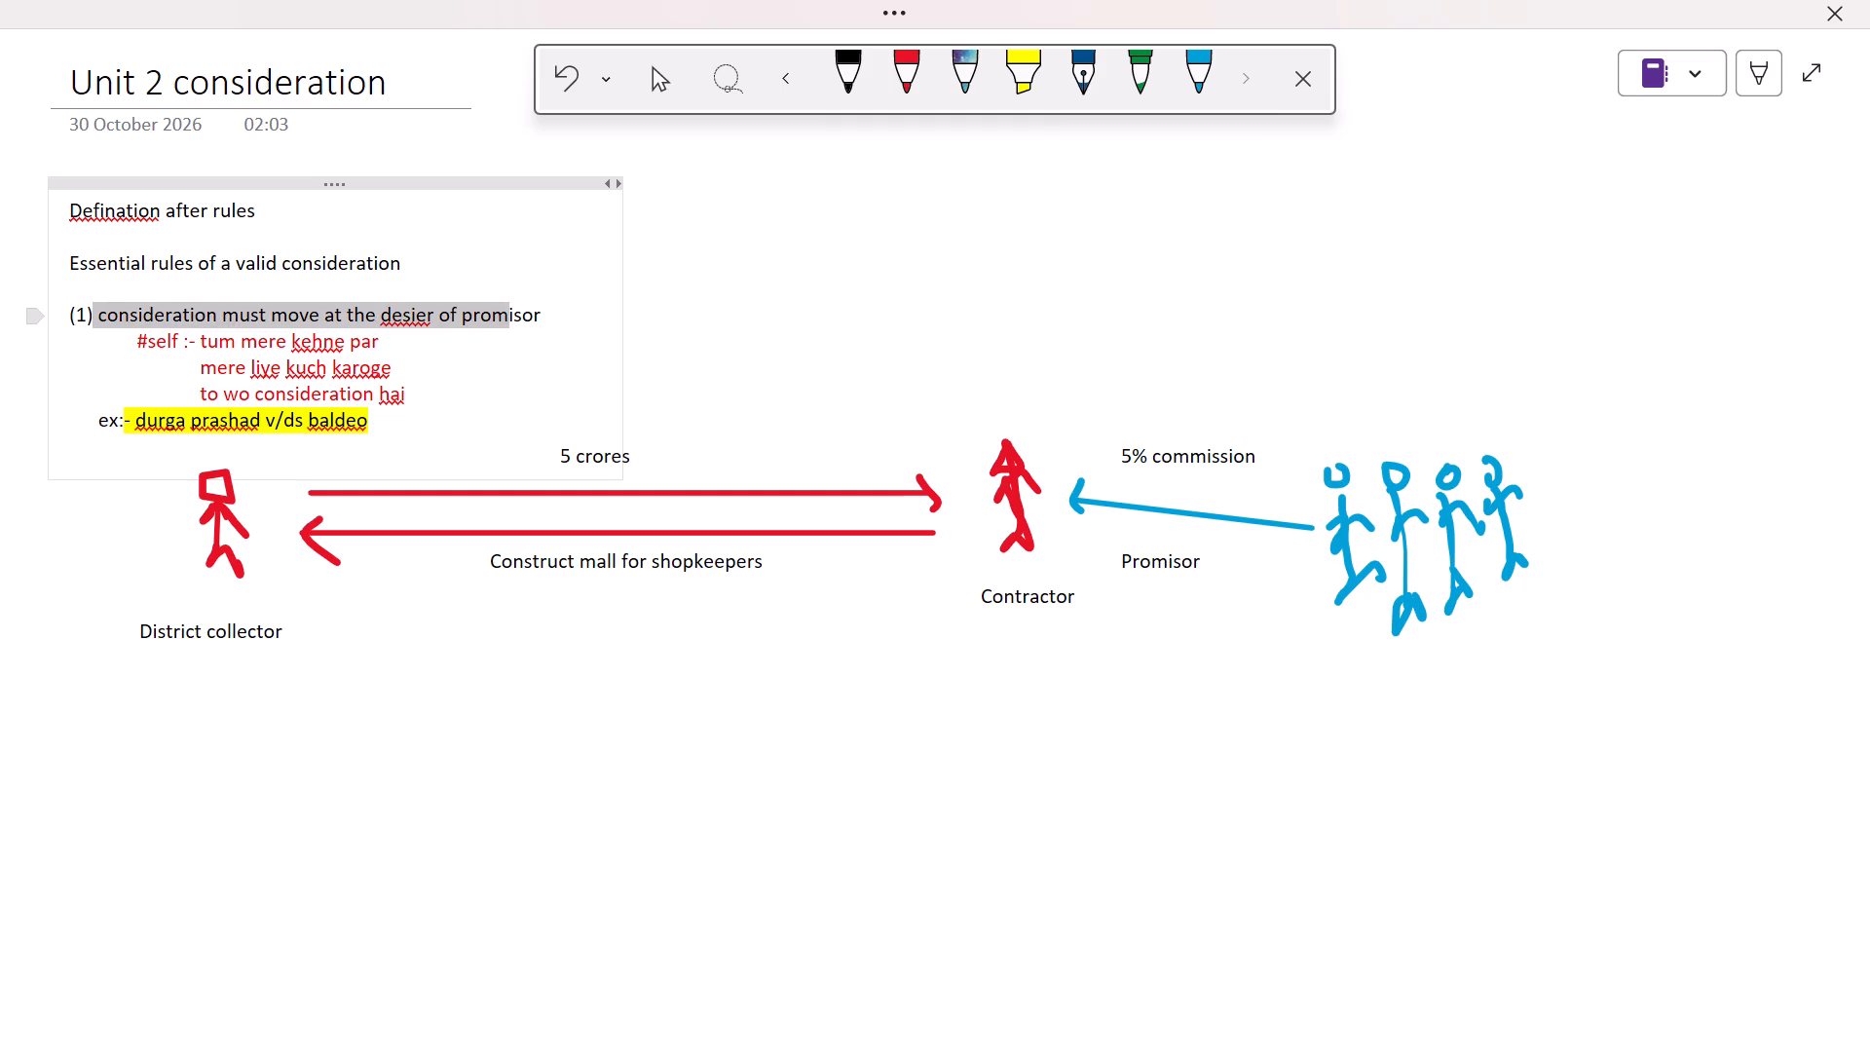
pyautogui.moveTo(533, 319); pyautogui.dragTo(541, 321)
pyautogui.click(663, 282)
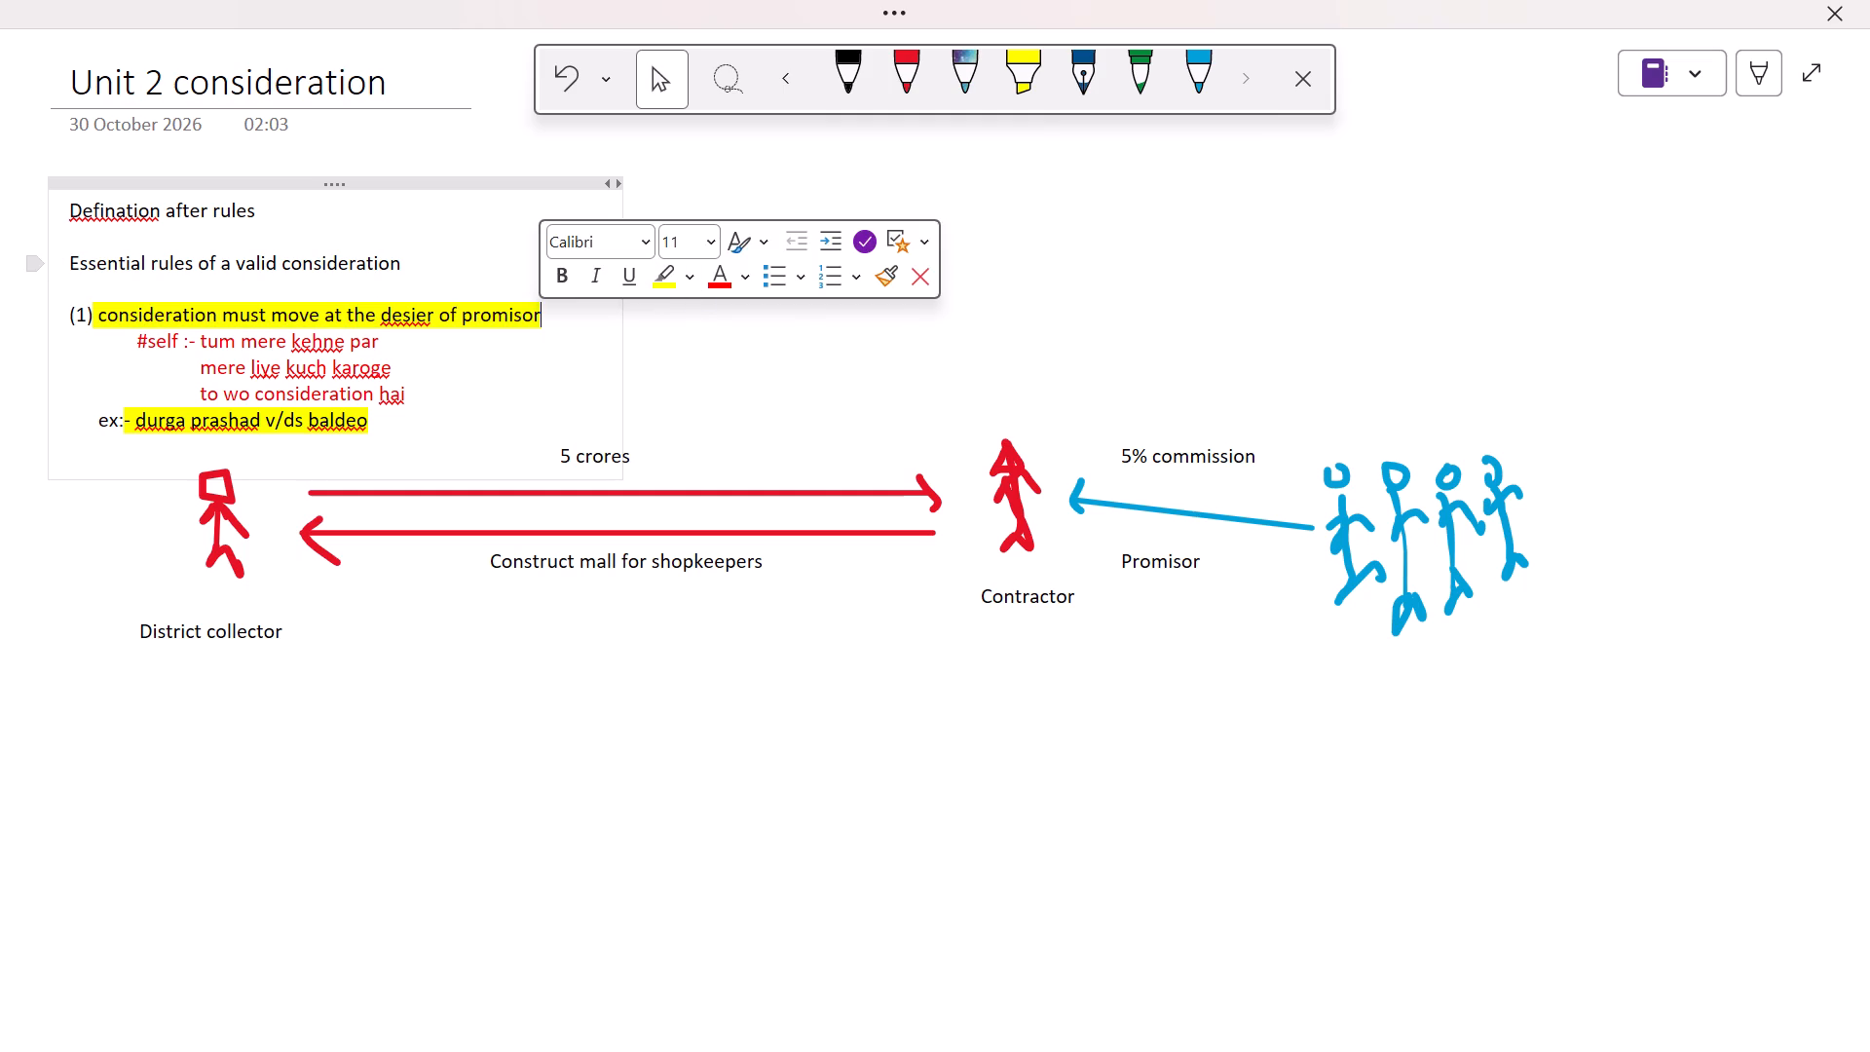
# Highlight the heading "Essential rules of a valid consideration" and the page title "Unit 2 consideration" in yellow.
pyautogui.moveTo(72, 258); pyautogui.dragTo(385, 272)
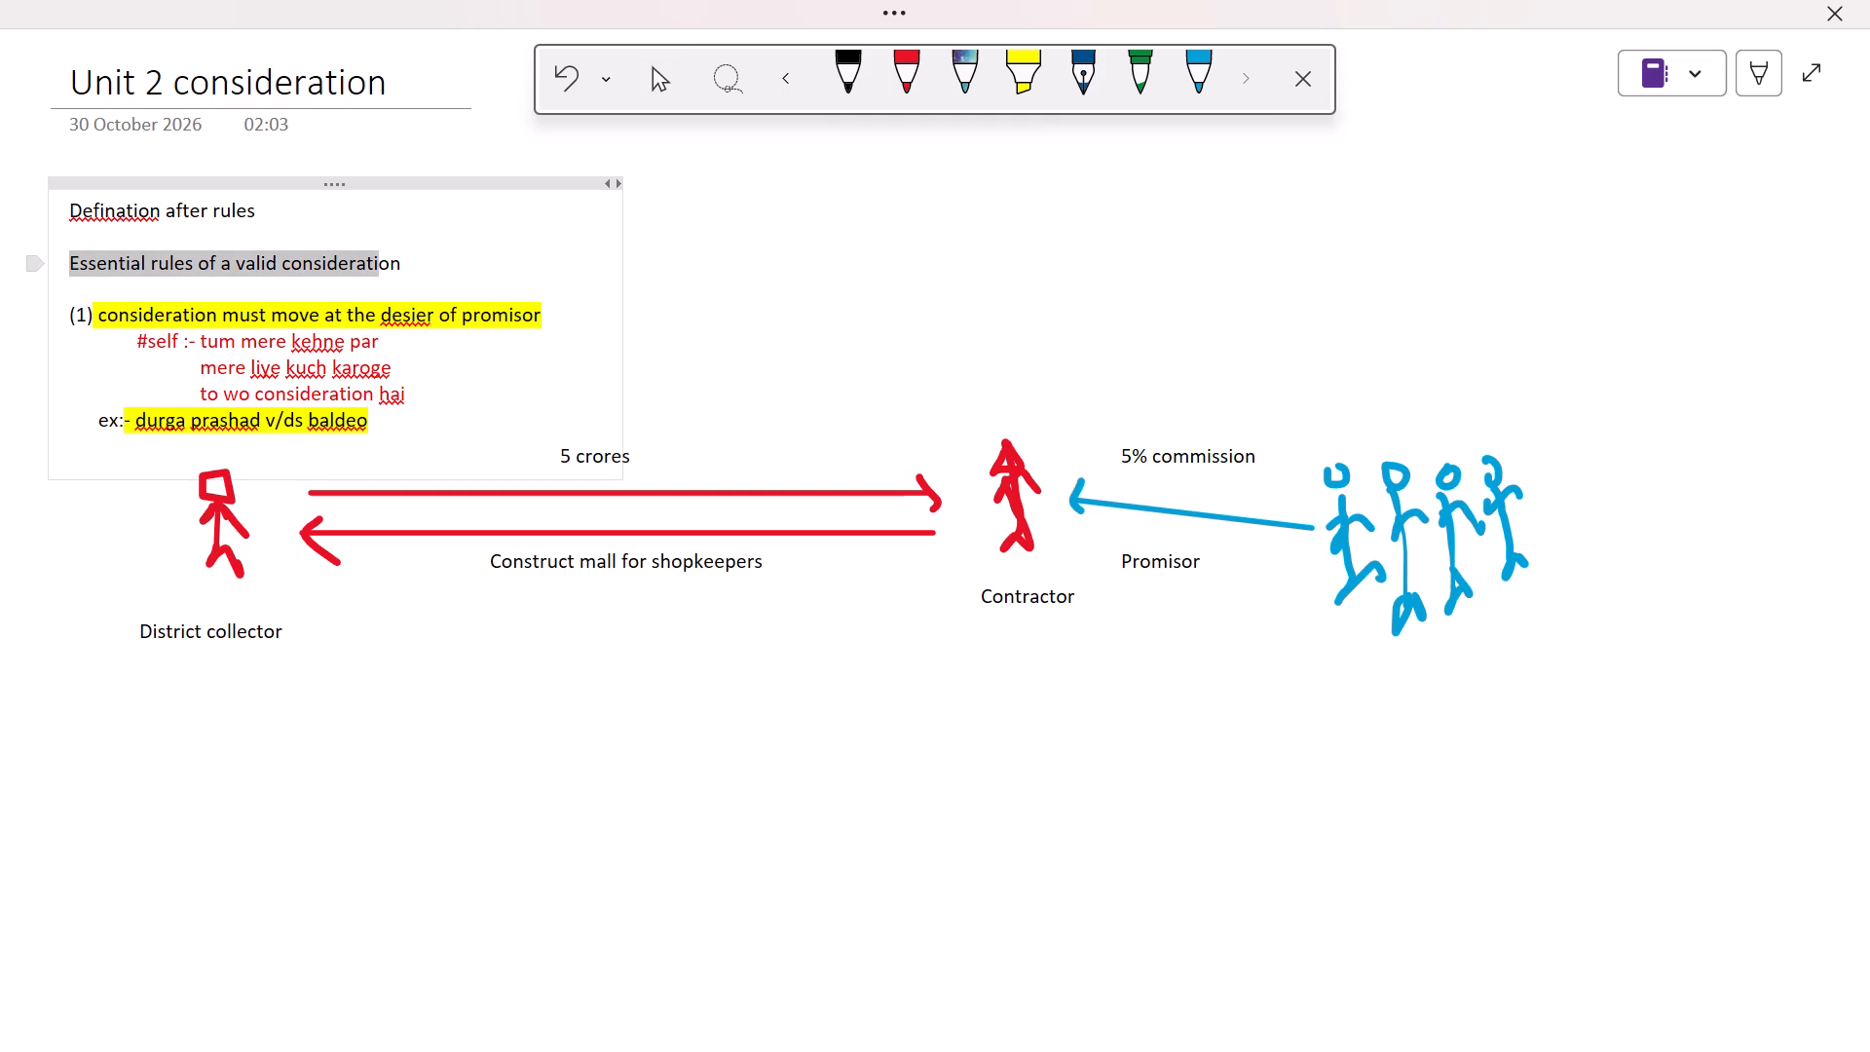
pyautogui.moveTo(385, 272); pyautogui.dragTo(402, 268)
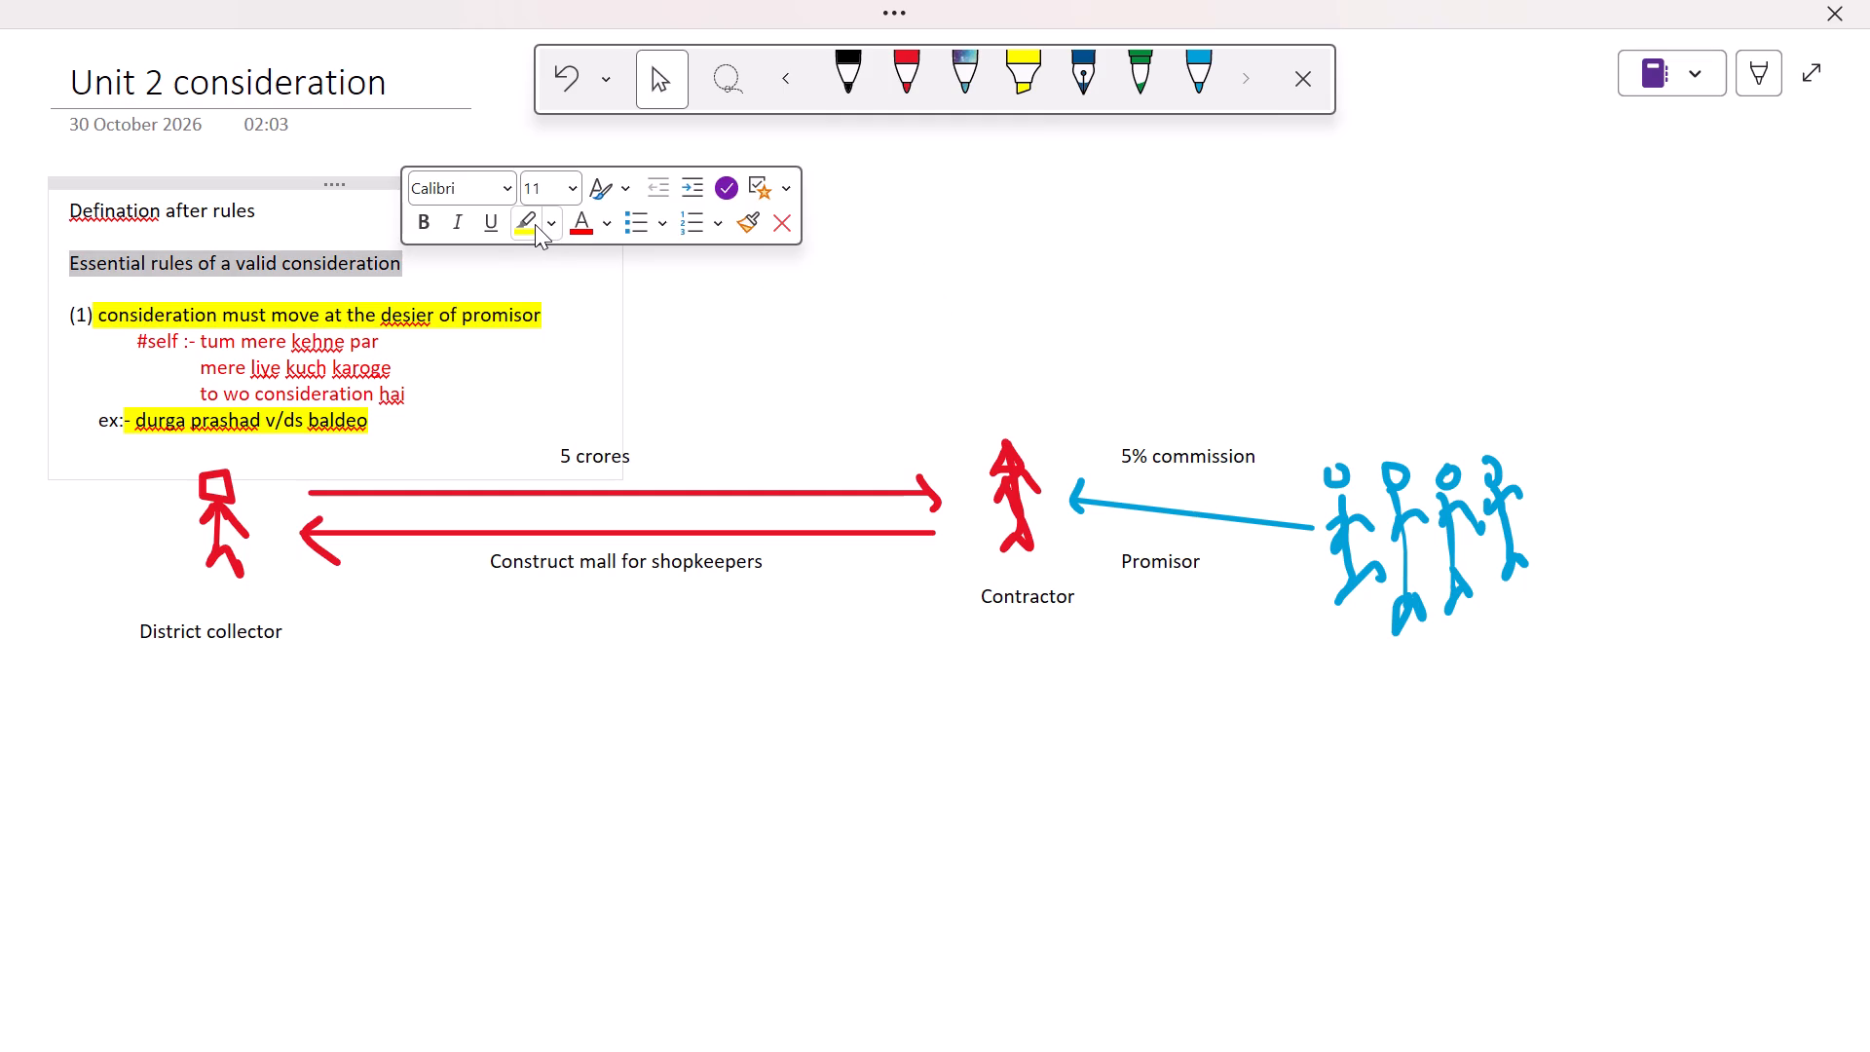
pyautogui.click(535, 224)
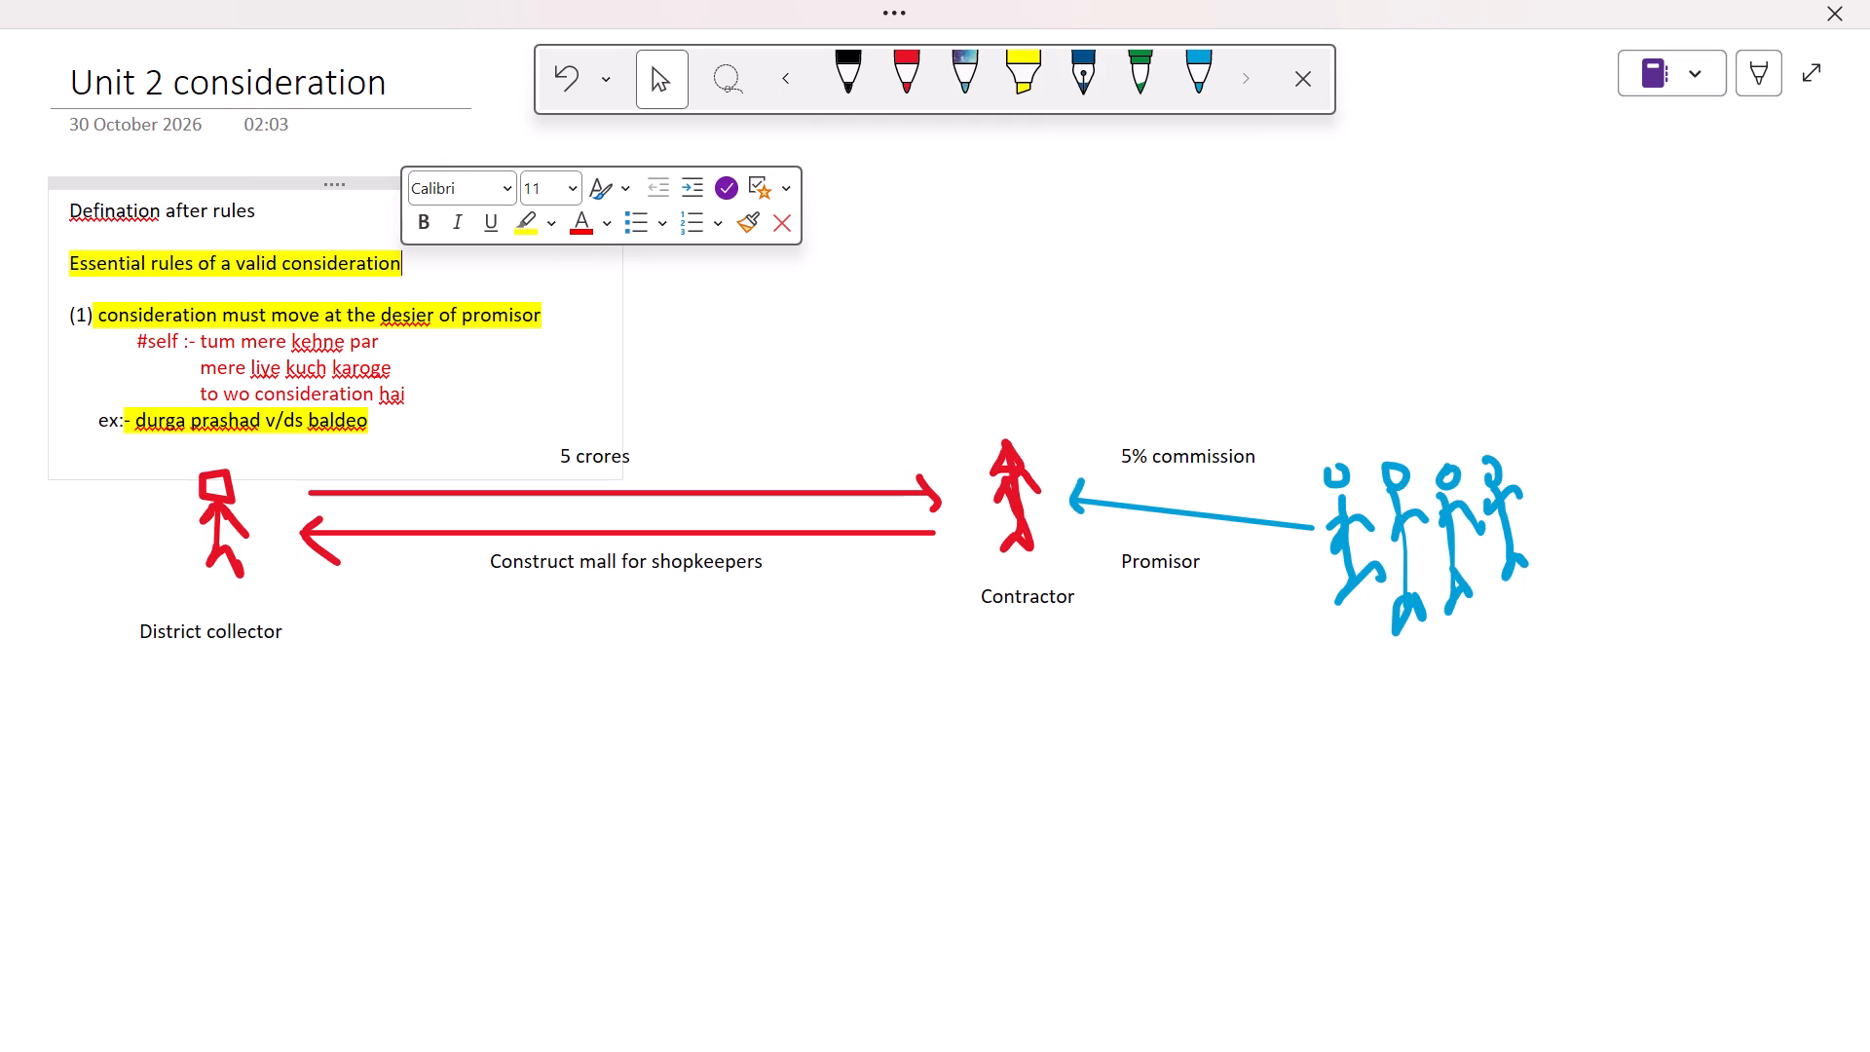
pyautogui.moveTo(71, 82); pyautogui.dragTo(361, 81)
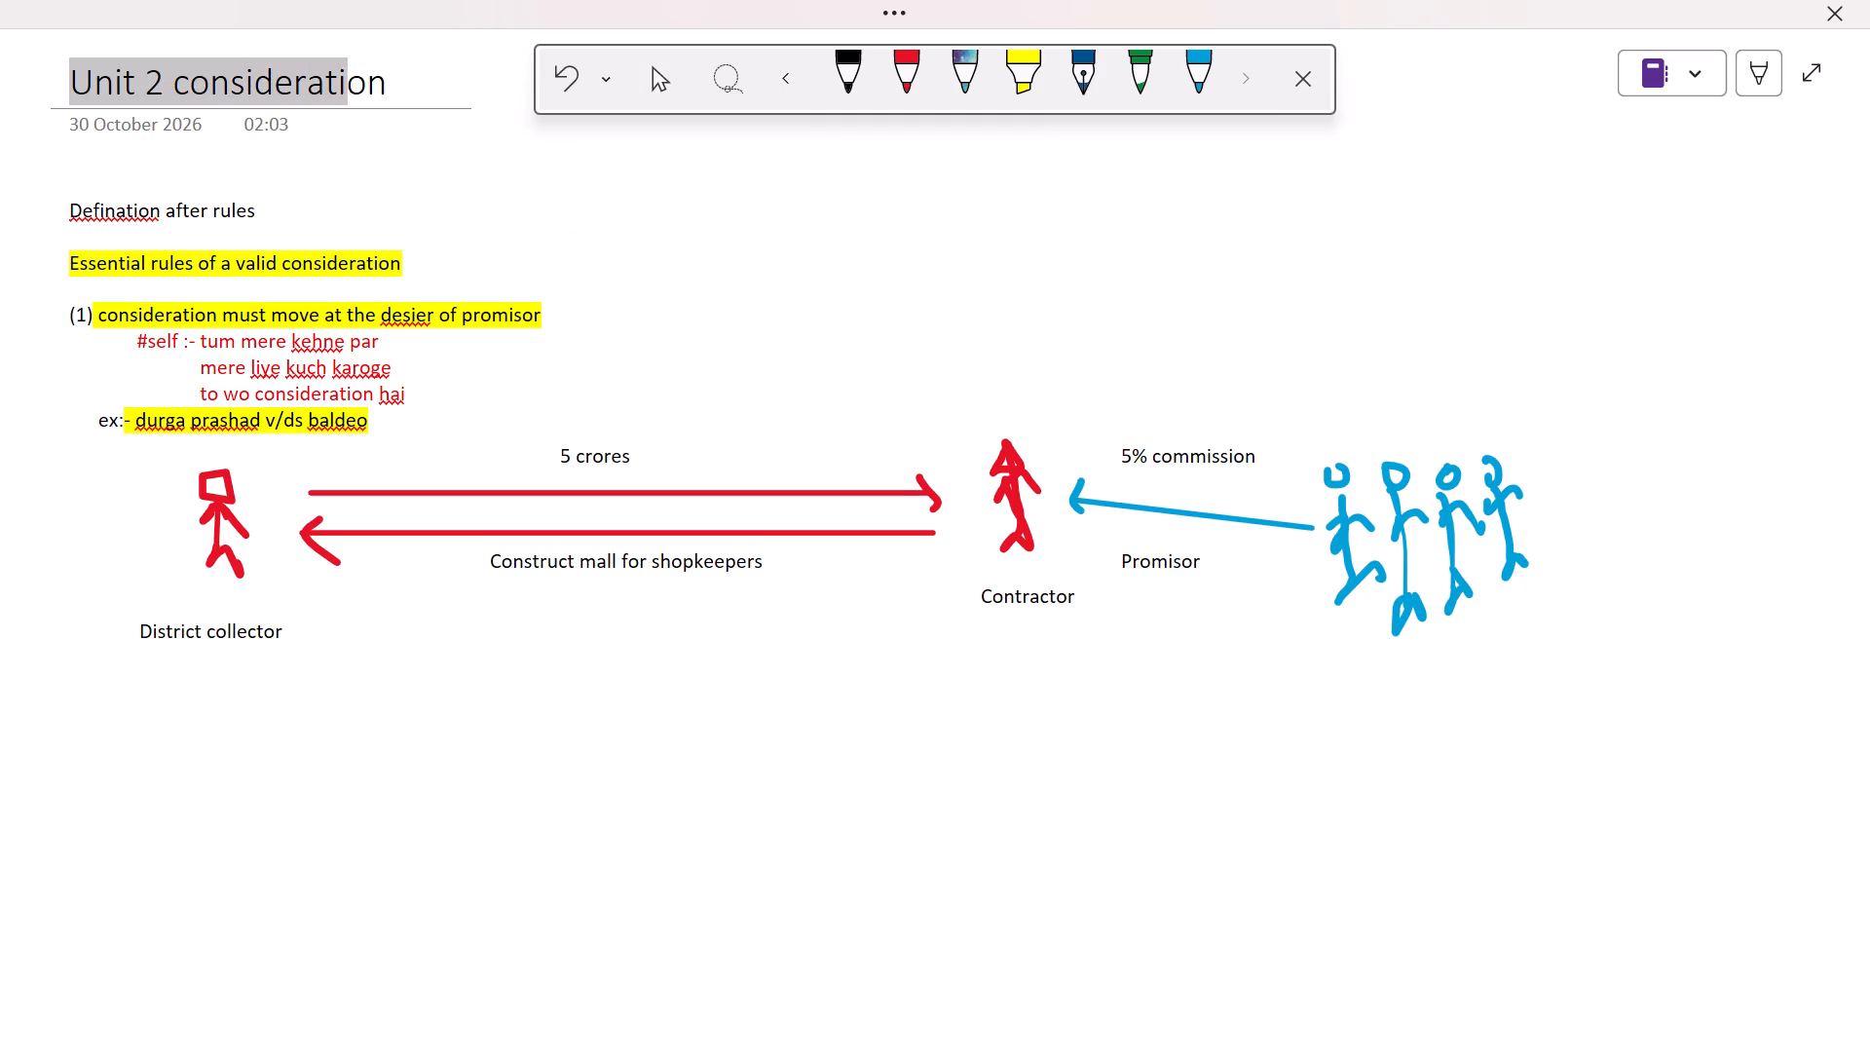
pyautogui.moveTo(361, 81); pyautogui.dragTo(398, 83)
pyautogui.click(516, 166)
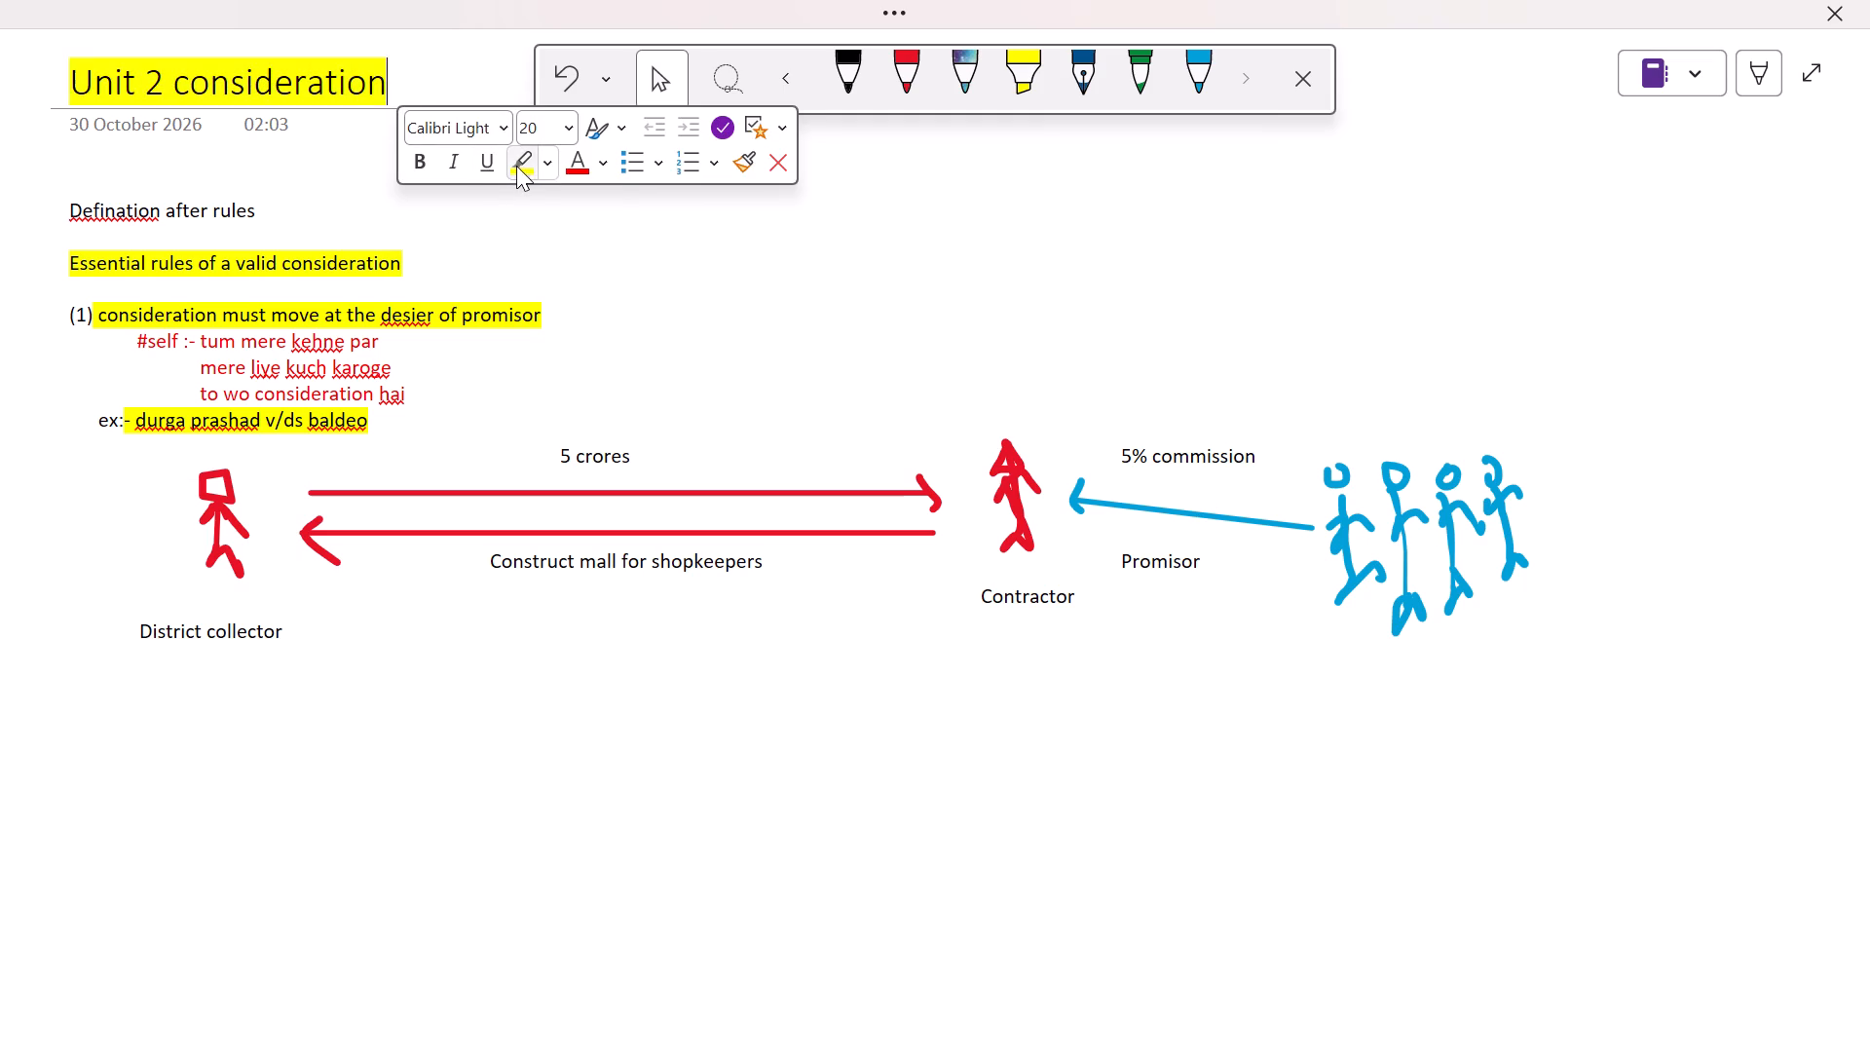
# Apply the most closely spaced rule lines to the page background and return to the full page view.
pyautogui.scroll(-2, 453, 276)
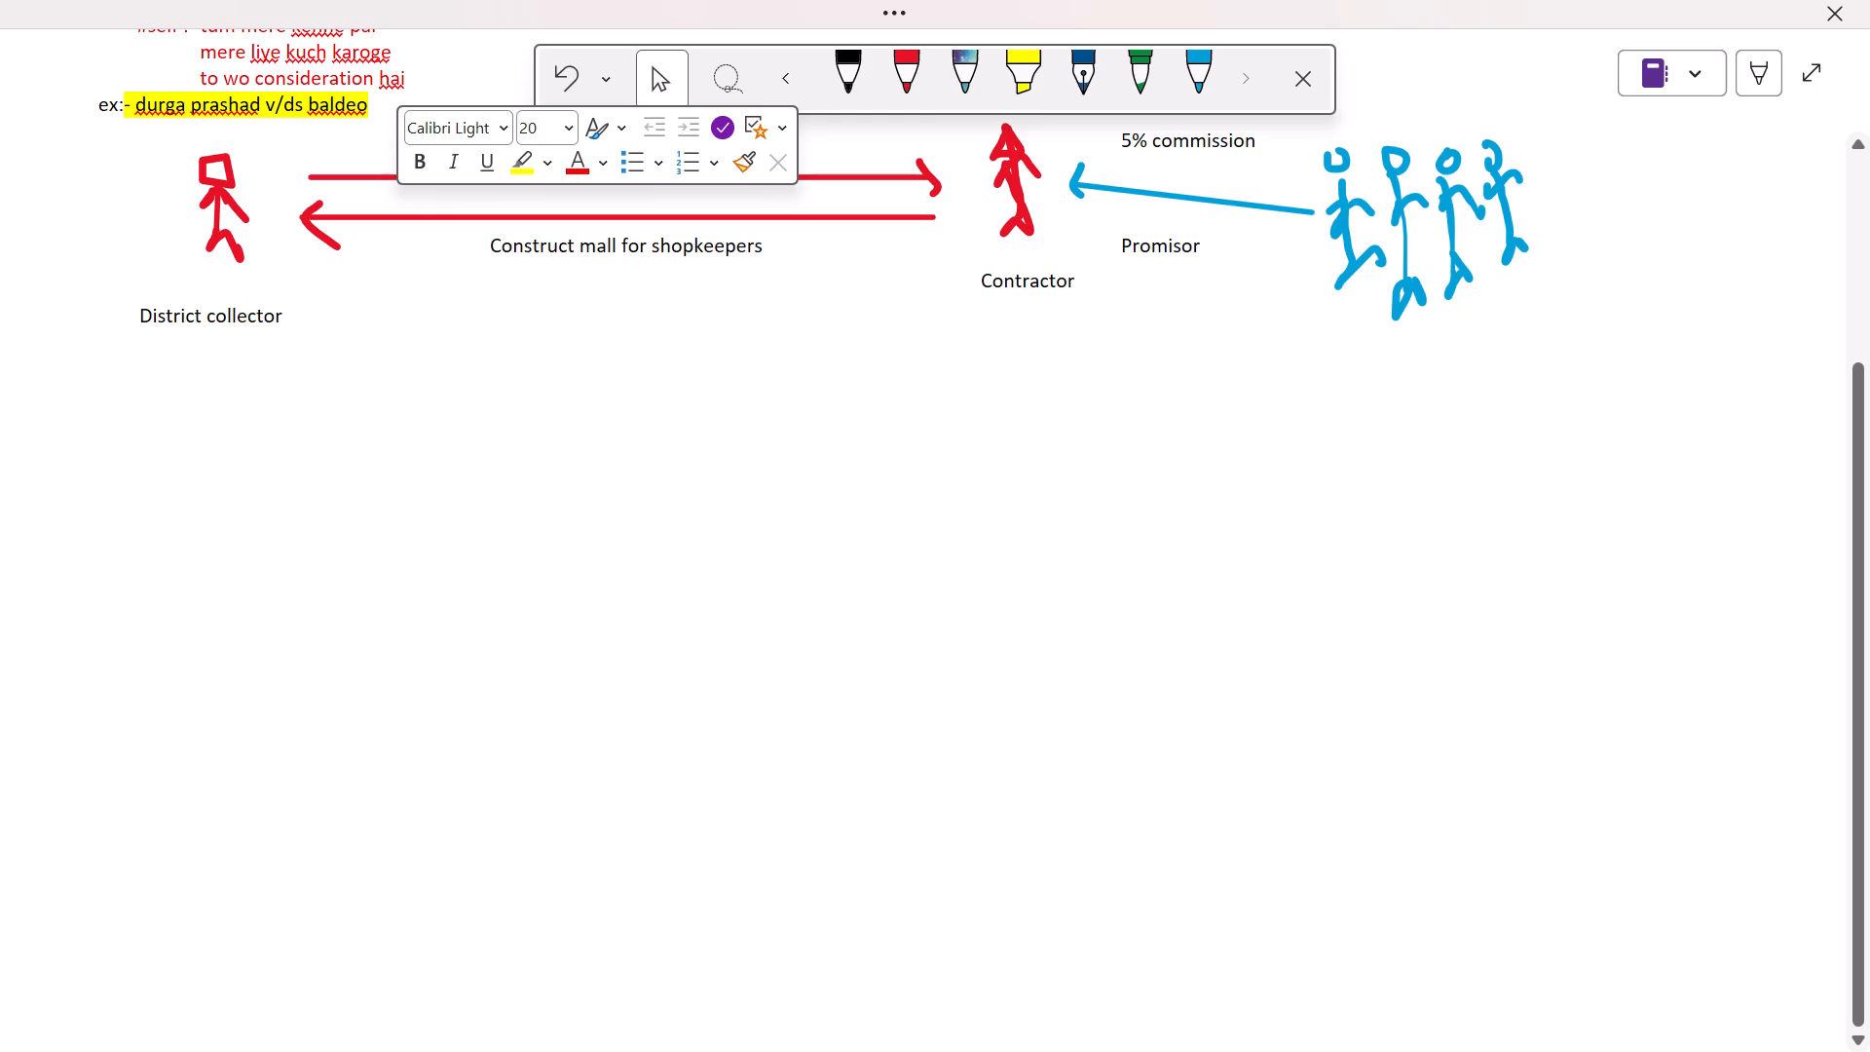
pyautogui.click(167, 394)
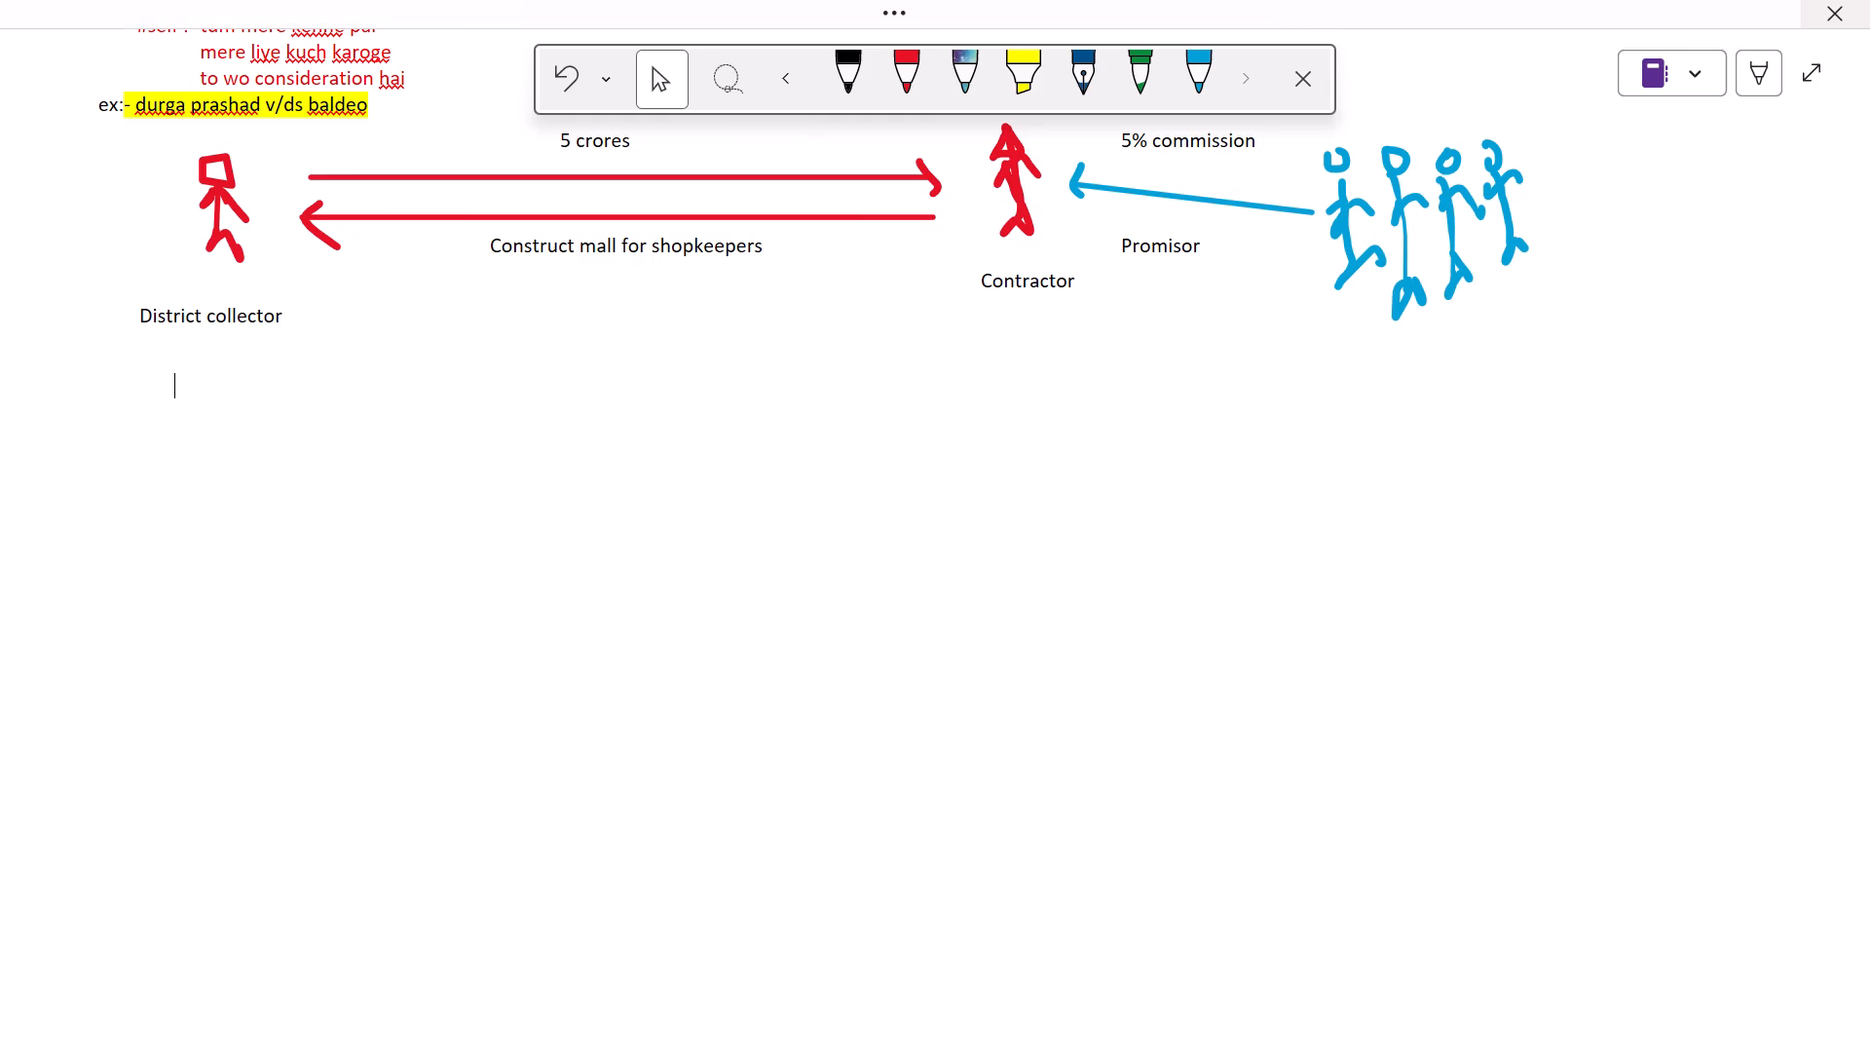
pyautogui.click(1812, 70)
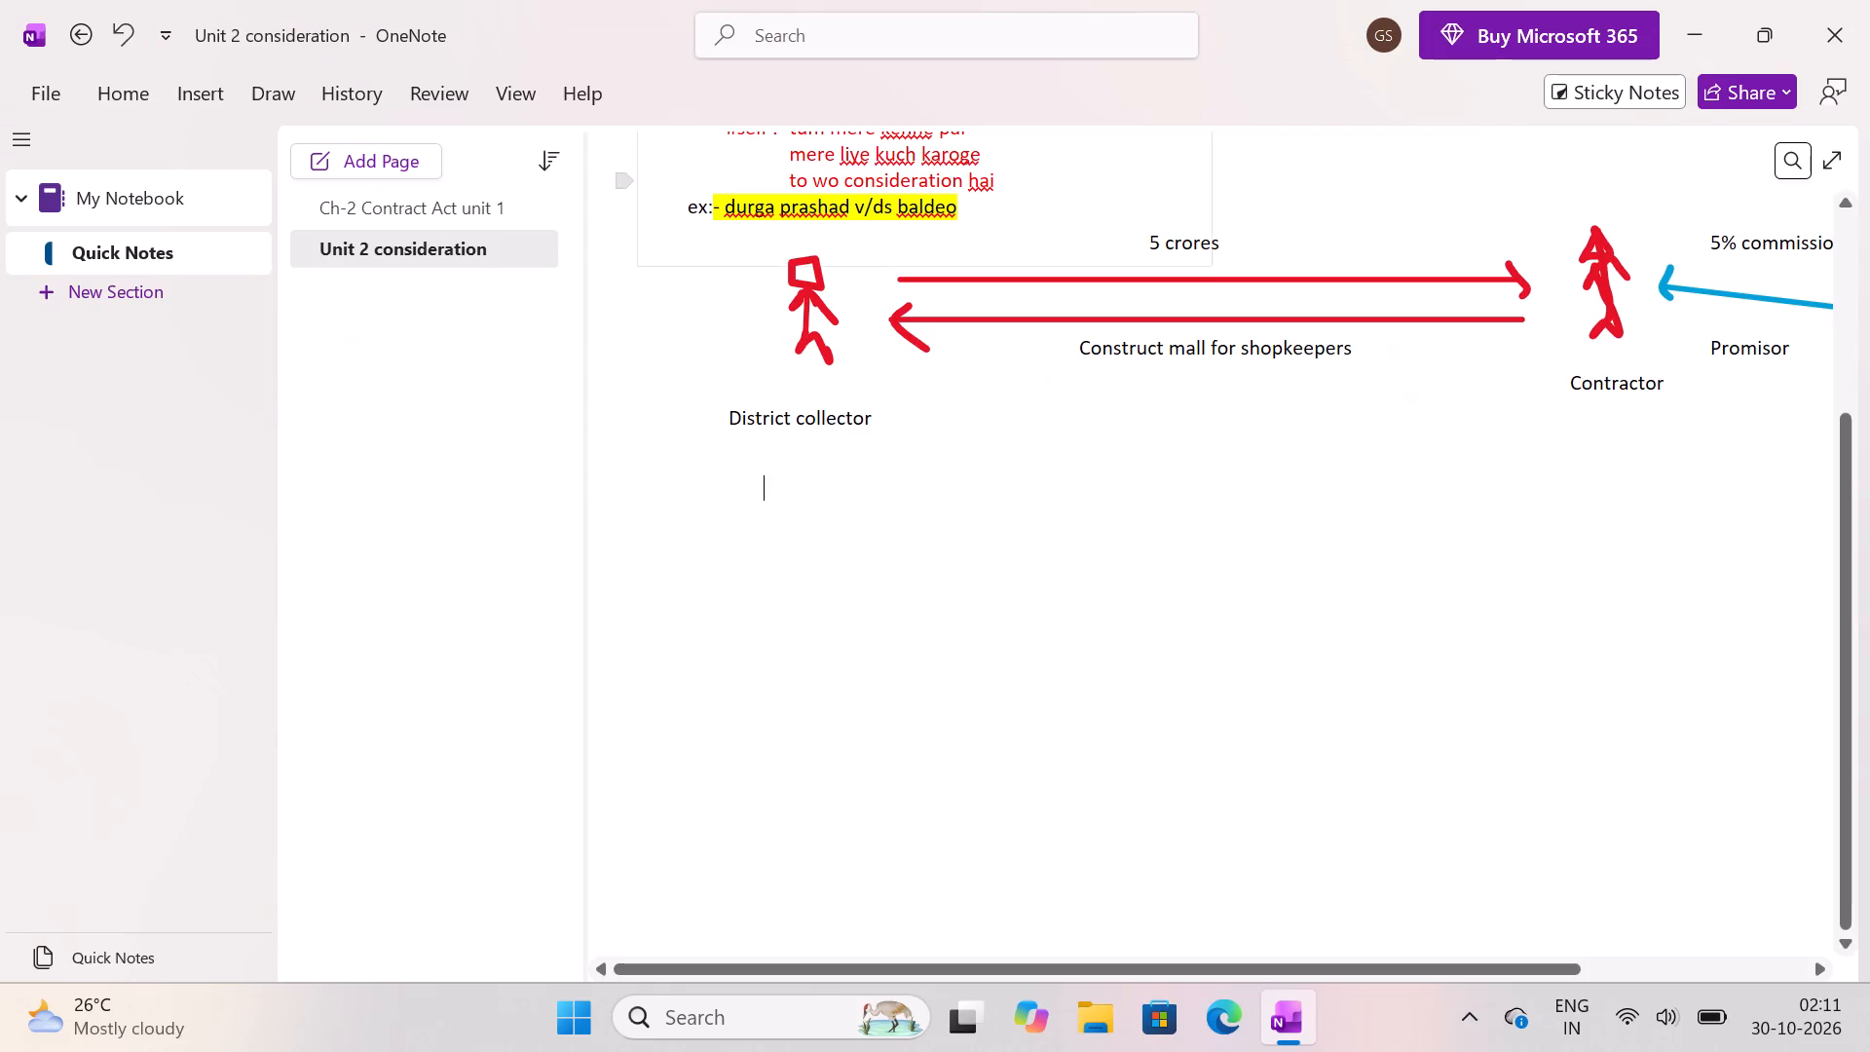
pyautogui.click(298, 88)
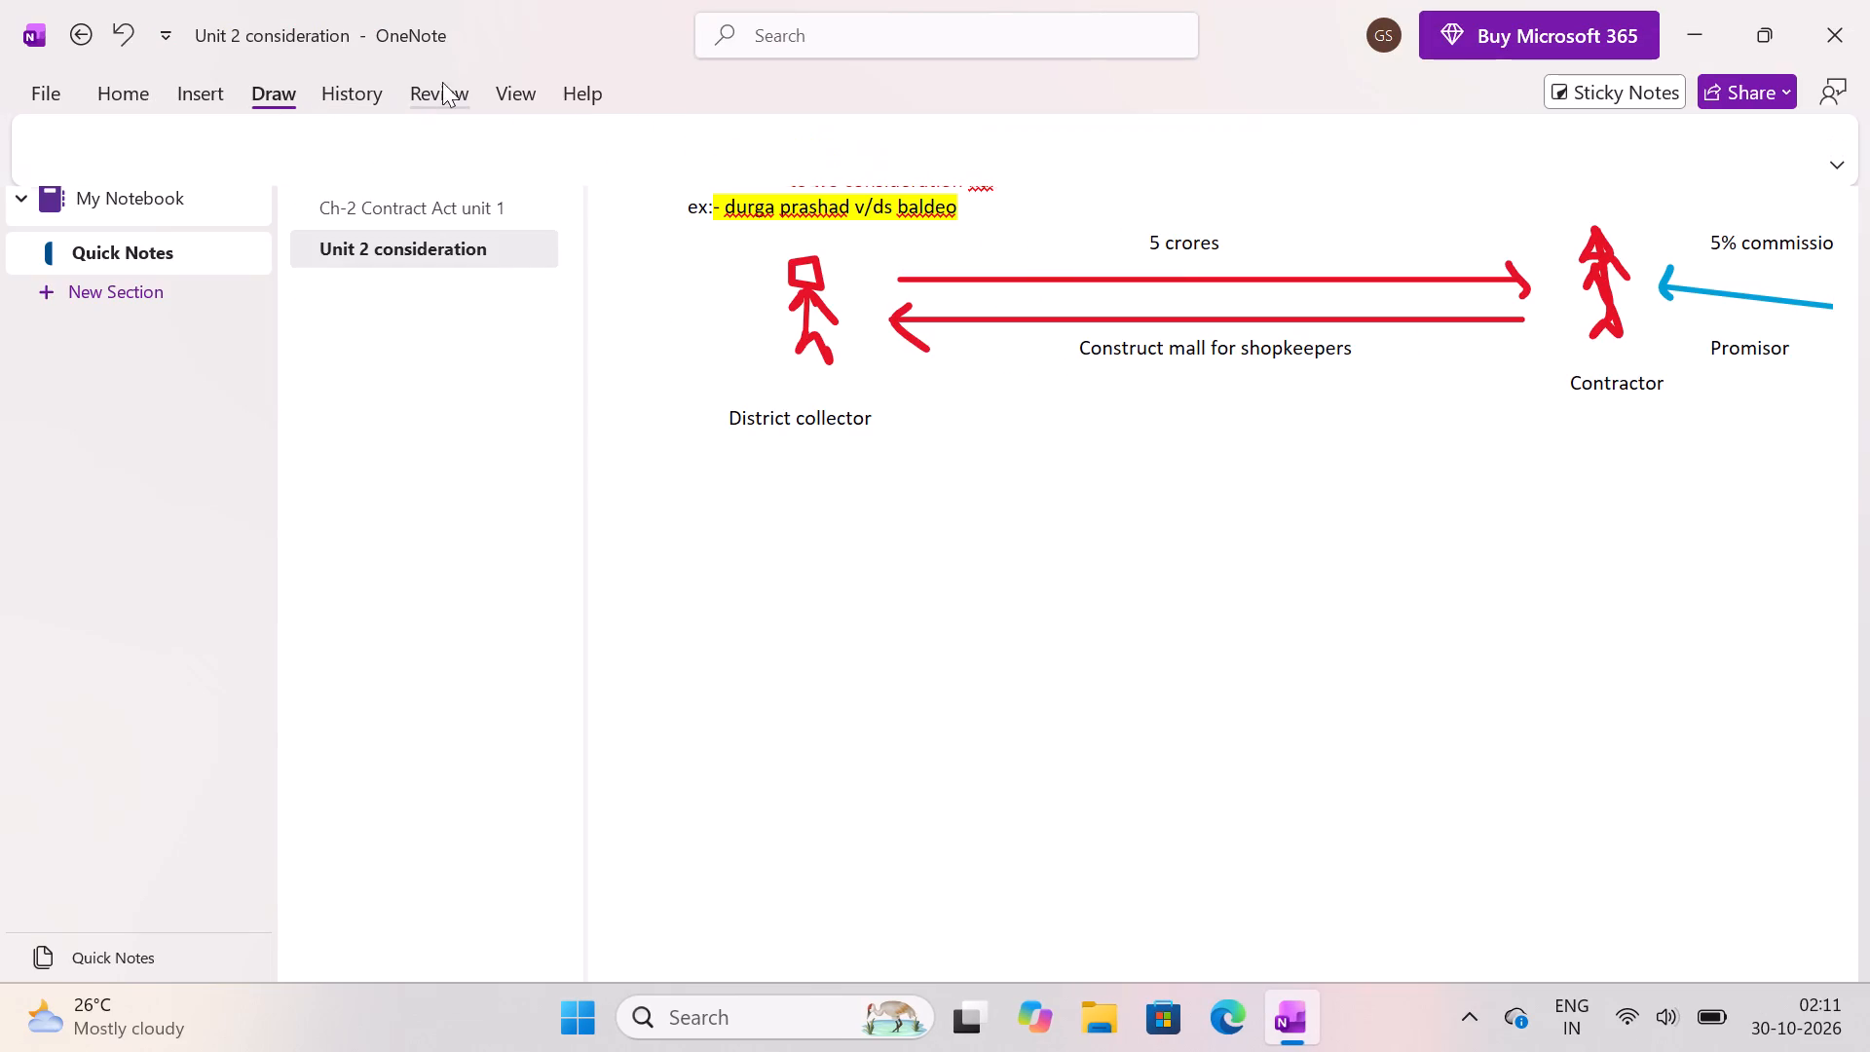
pyautogui.click(1008, 138)
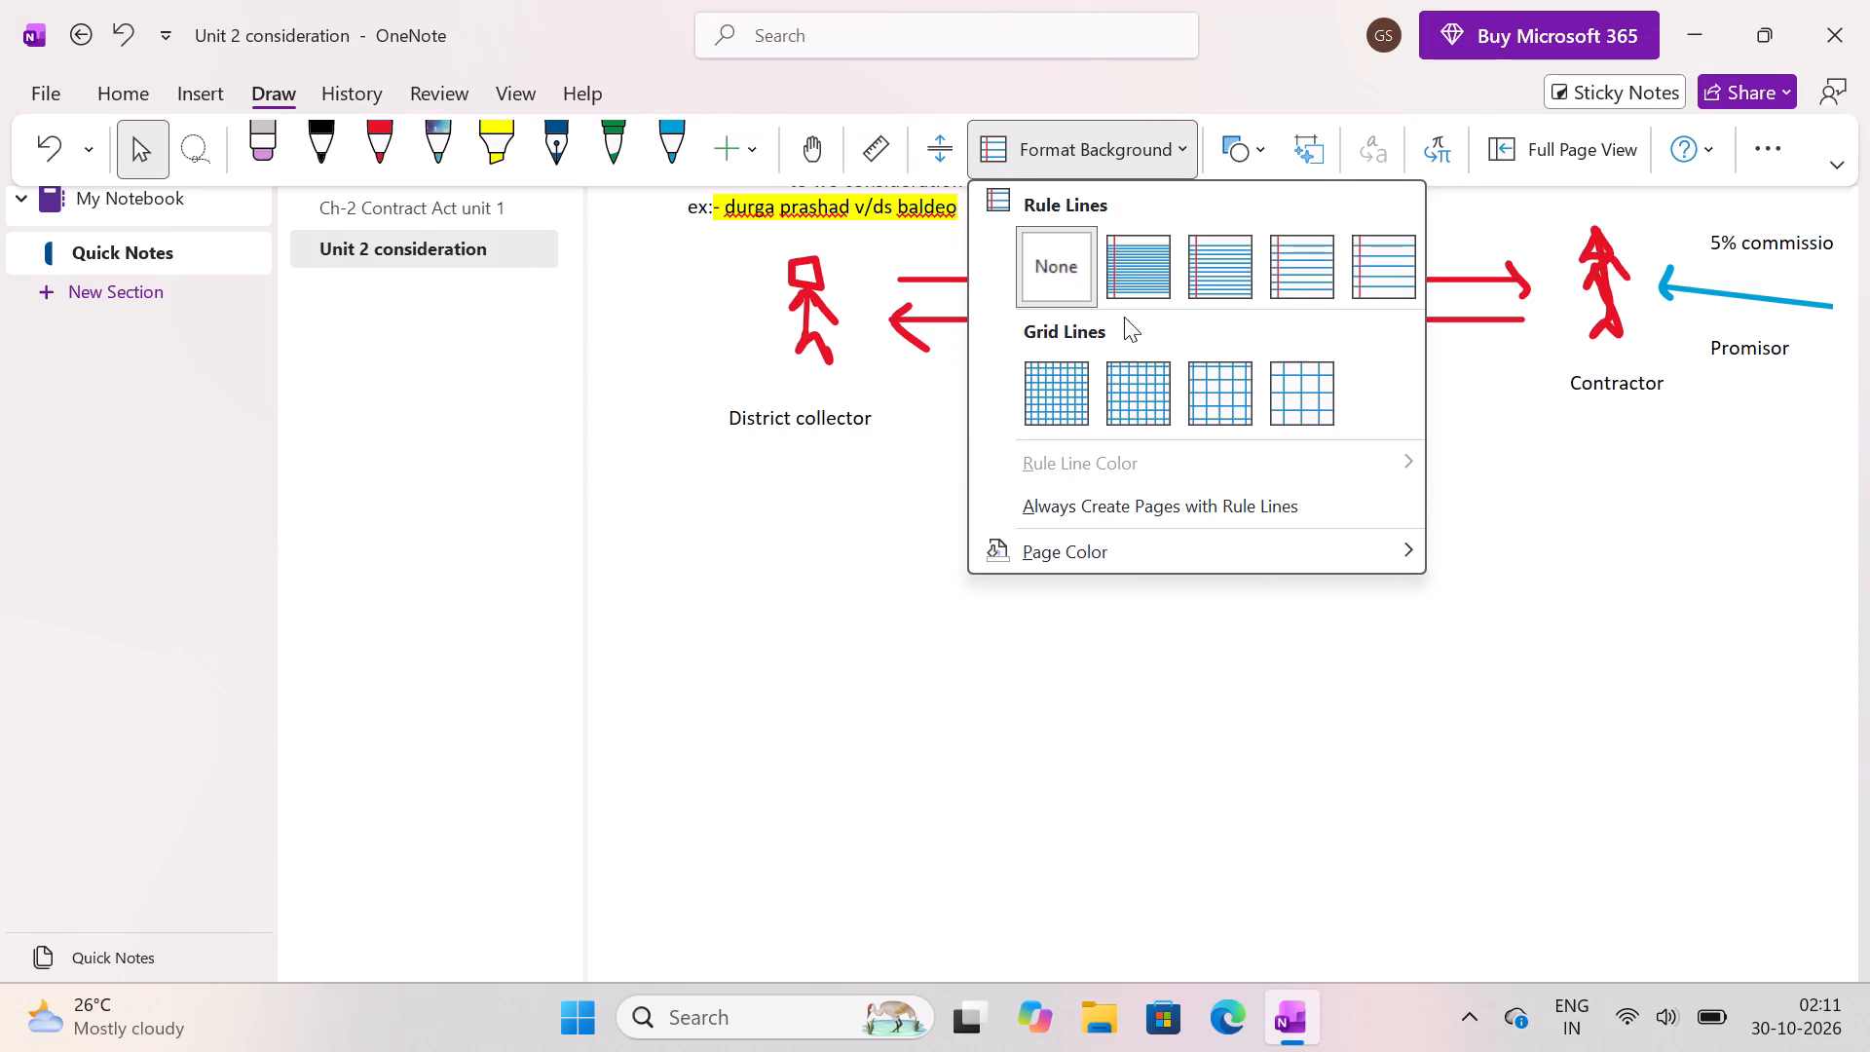
pyautogui.click(1162, 282)
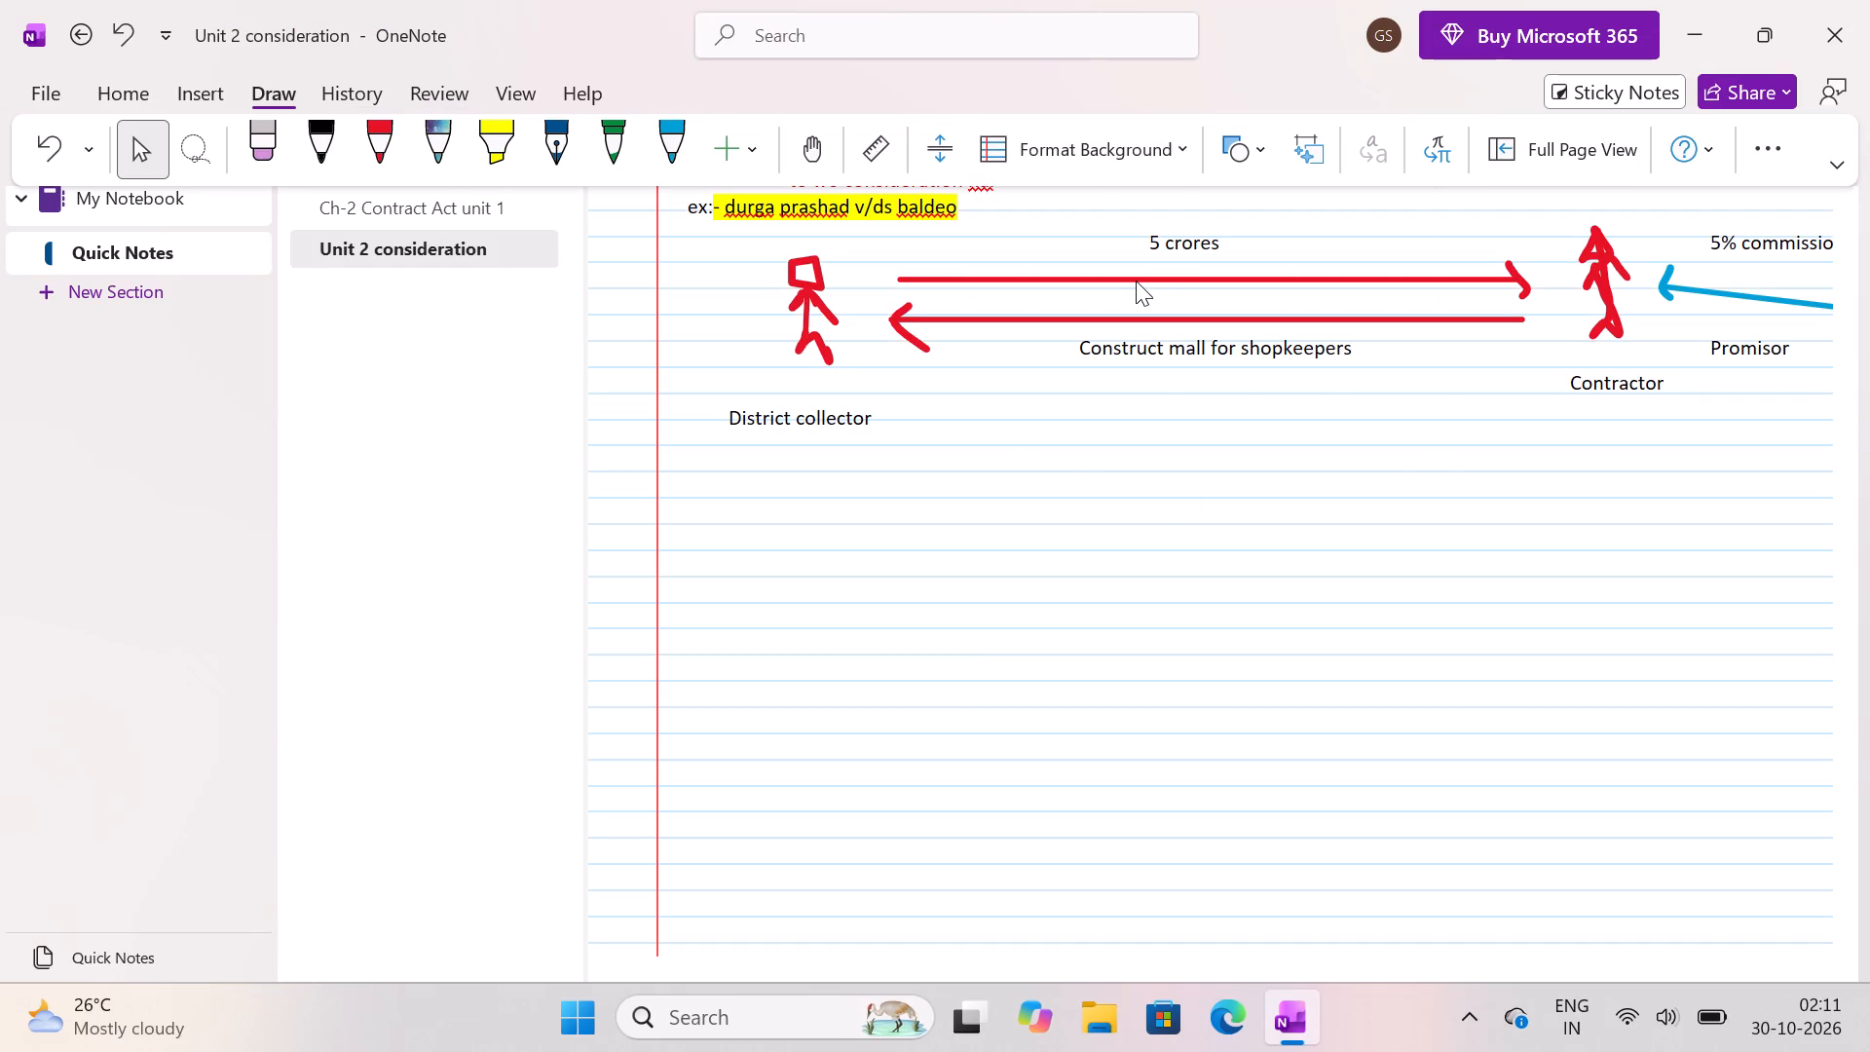
pyautogui.click(1004, 157)
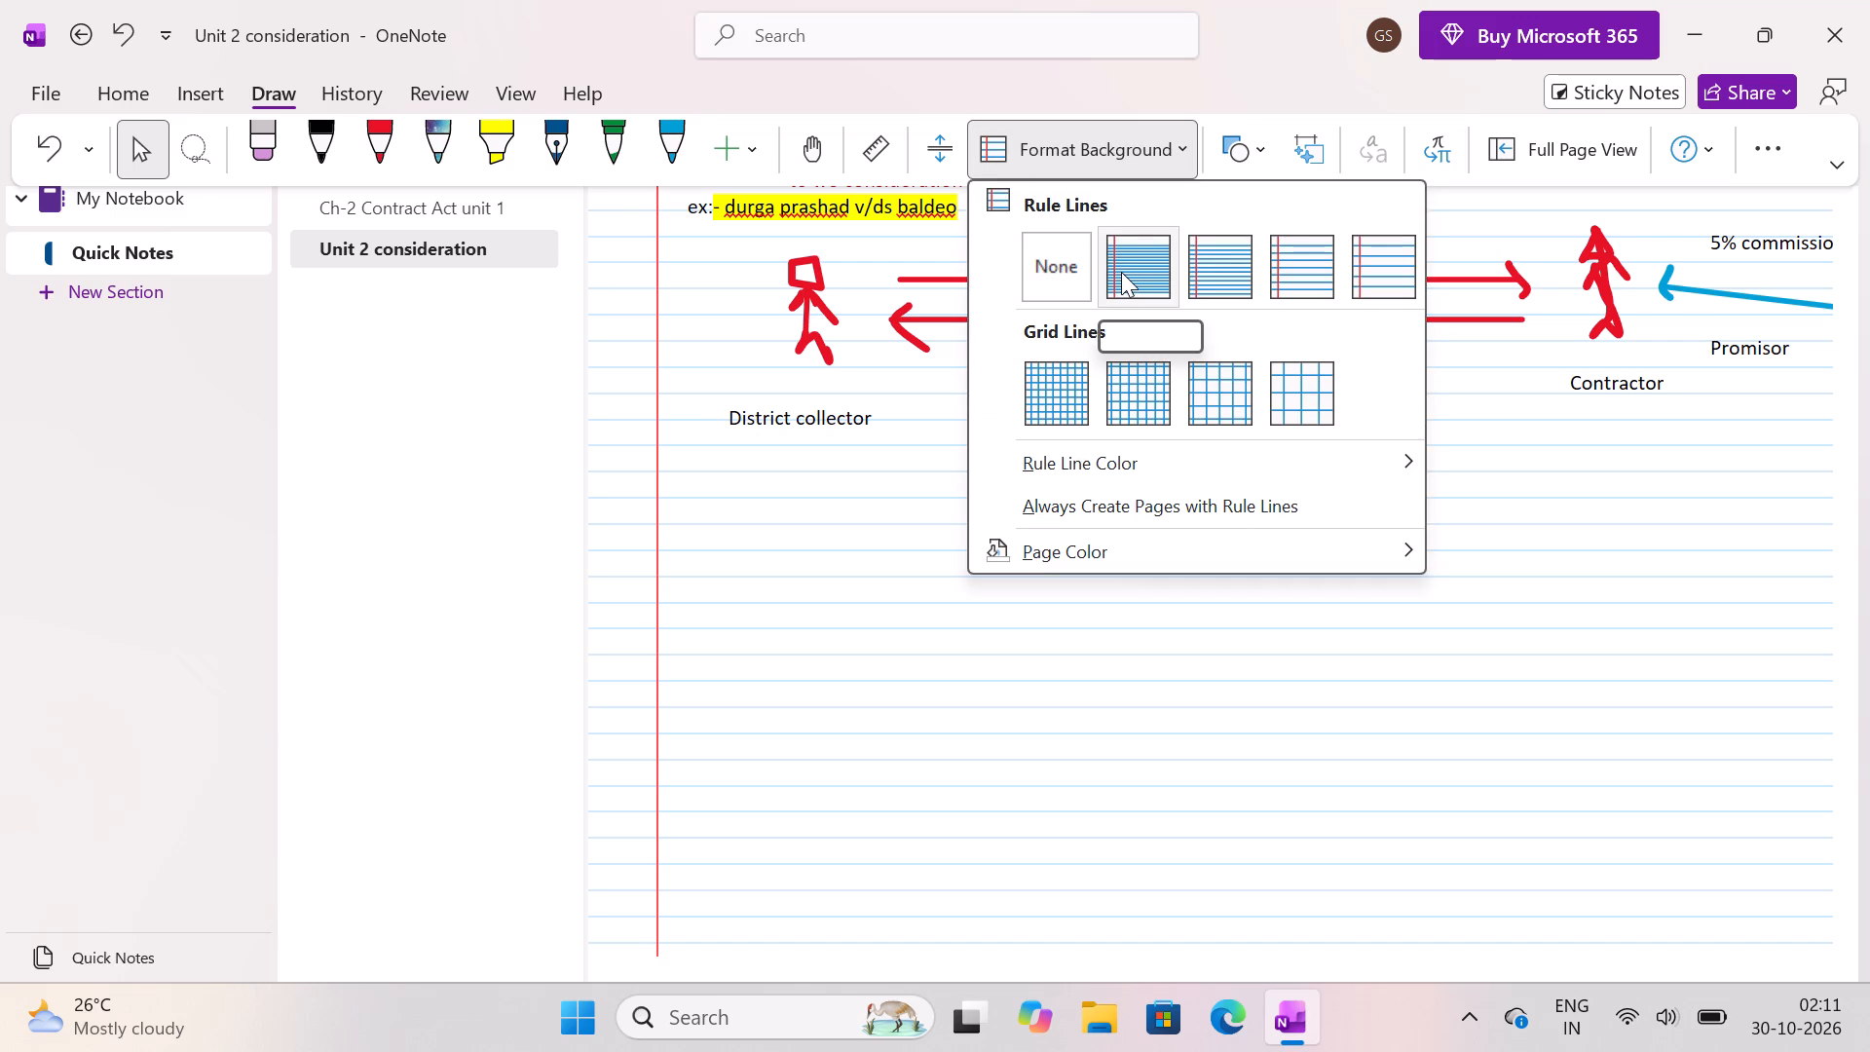
pyautogui.click(1151, 170)
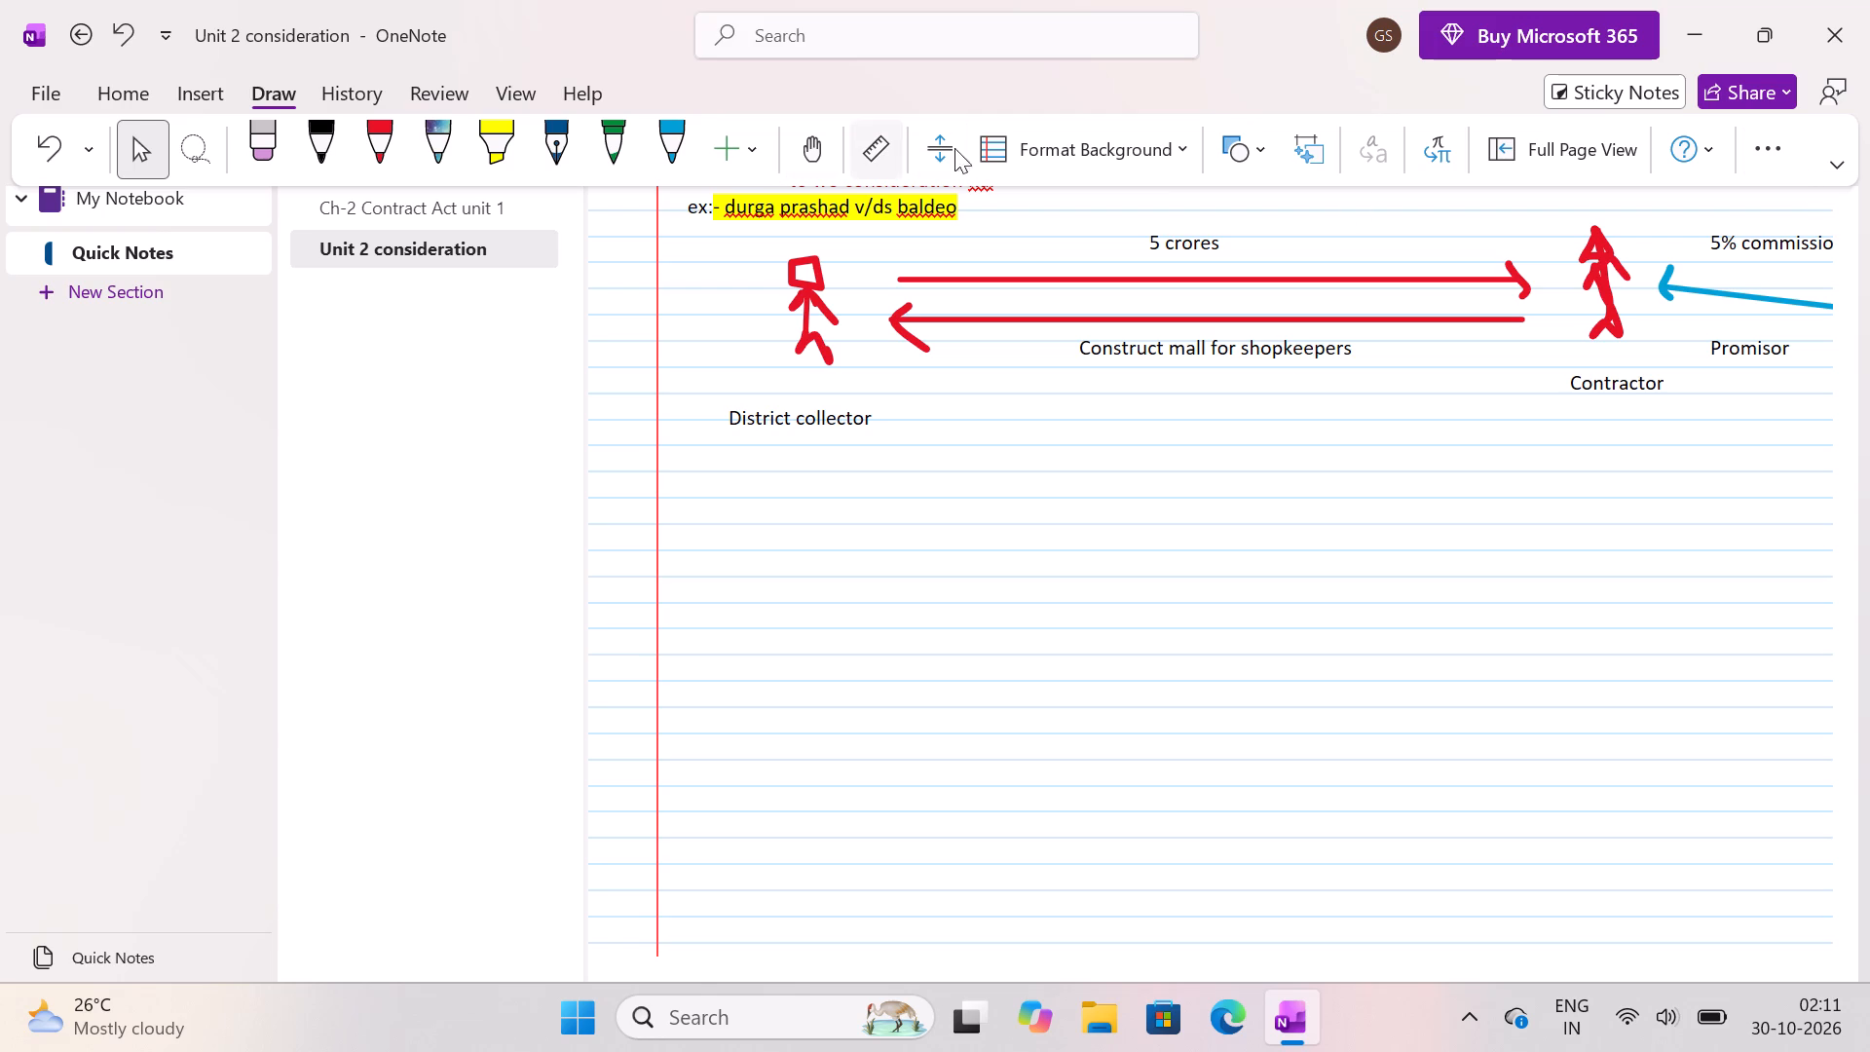
pyautogui.click(255, 87)
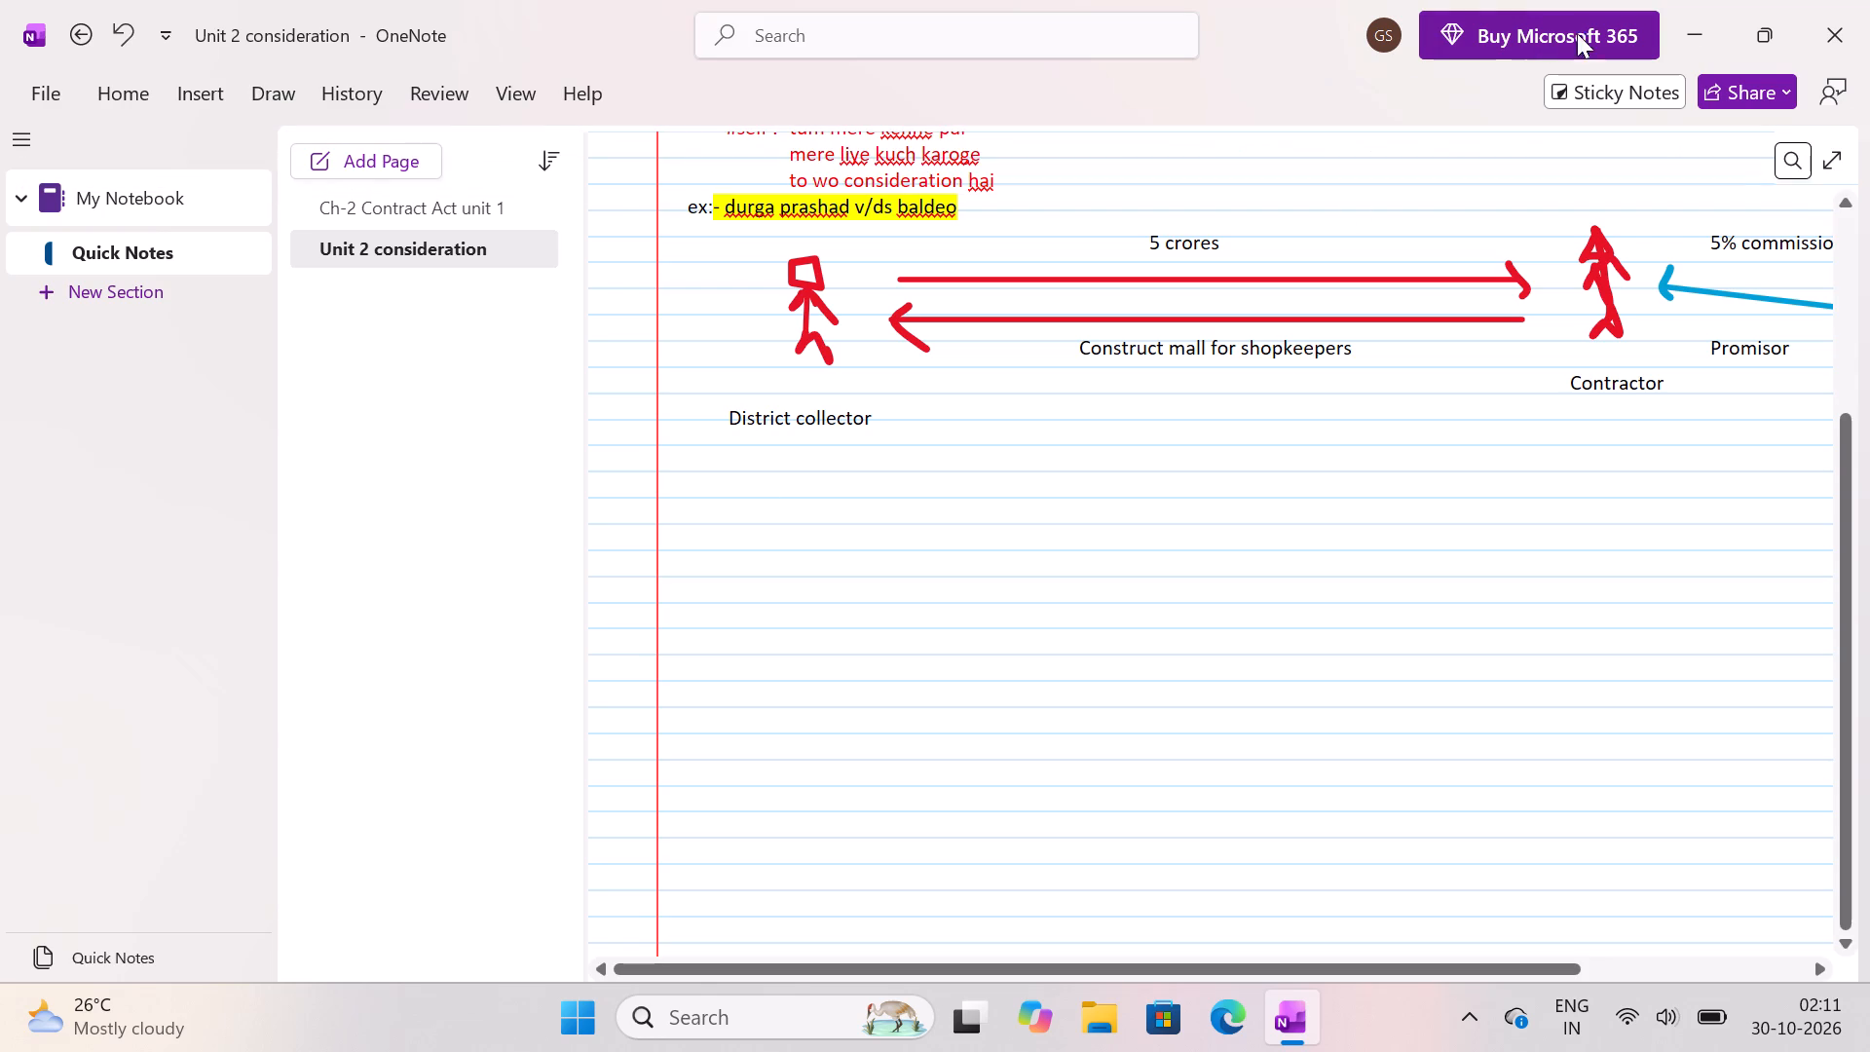
pyautogui.click(1816, 154)
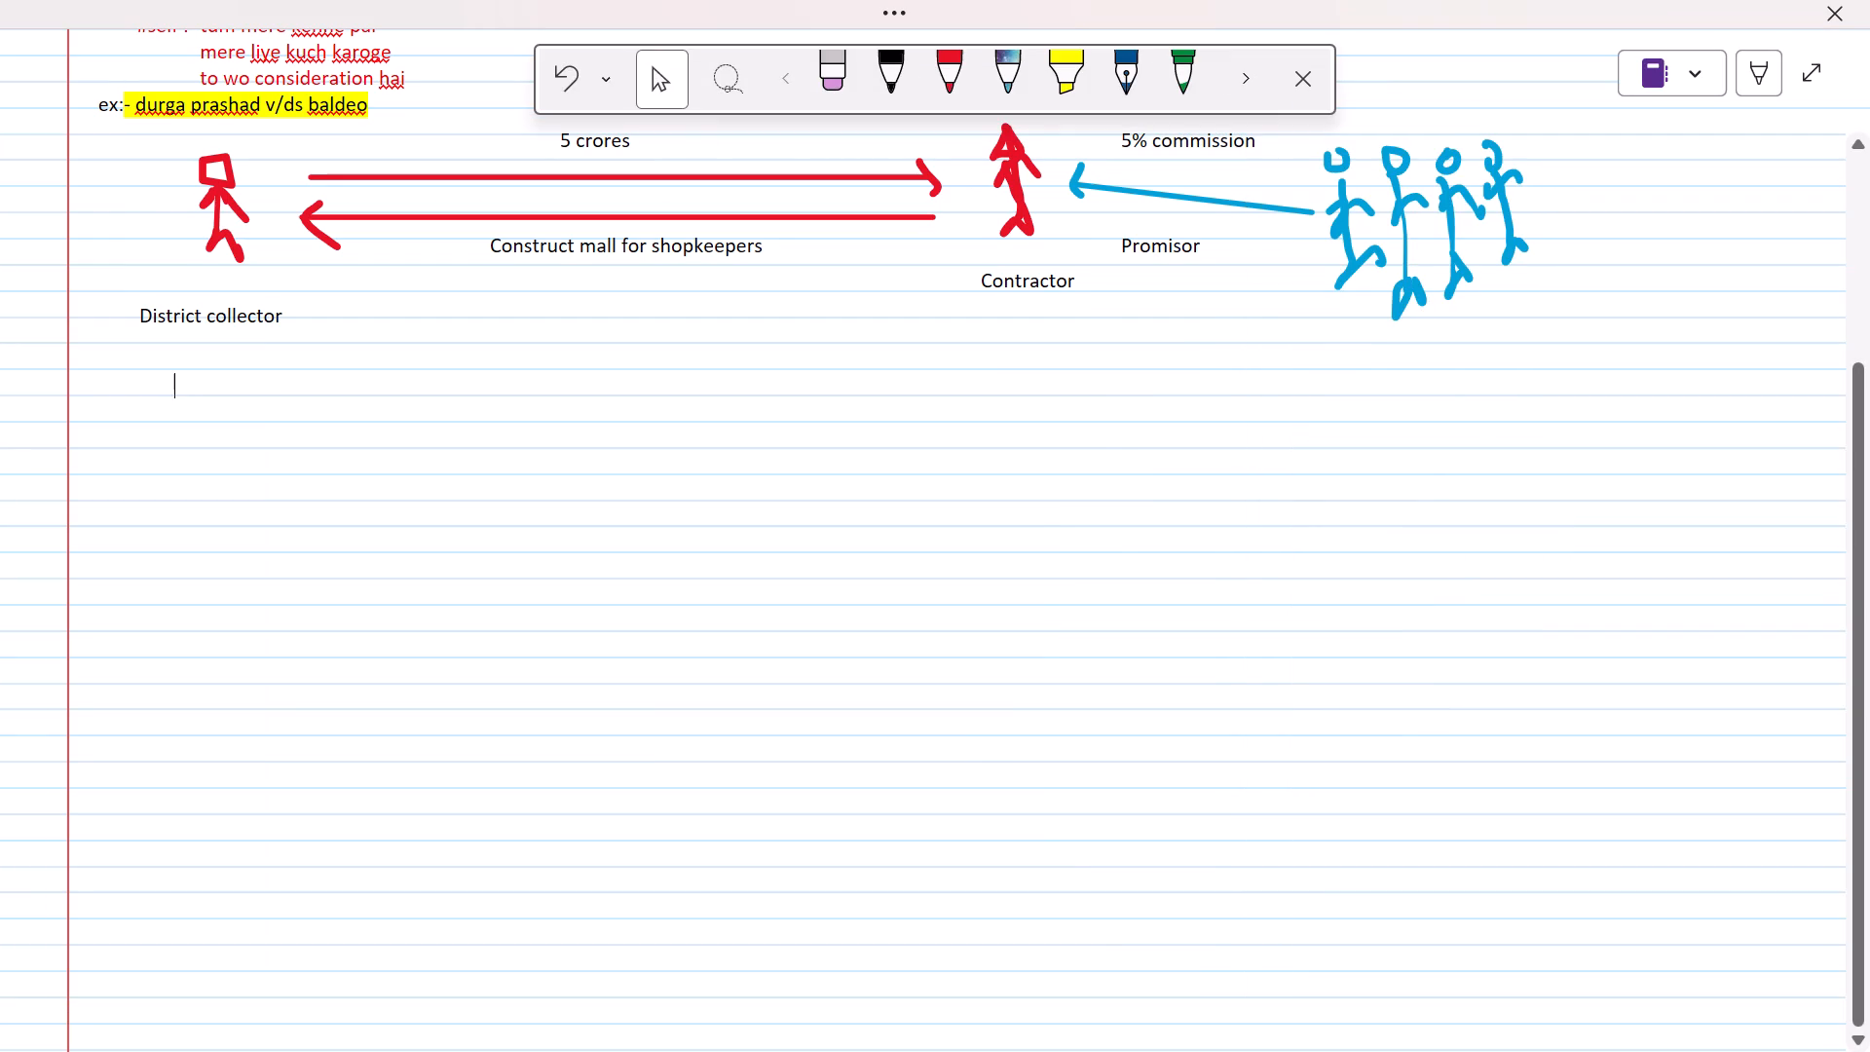
# Write a text note below "District collector" reading "Shopkeepers promised contractor t pay him 5% commision".
pyautogui.write('shopl')
pyautogui.press('BackSpace')
pyautogui.write('keepers promised')
pyautogui.press('space')
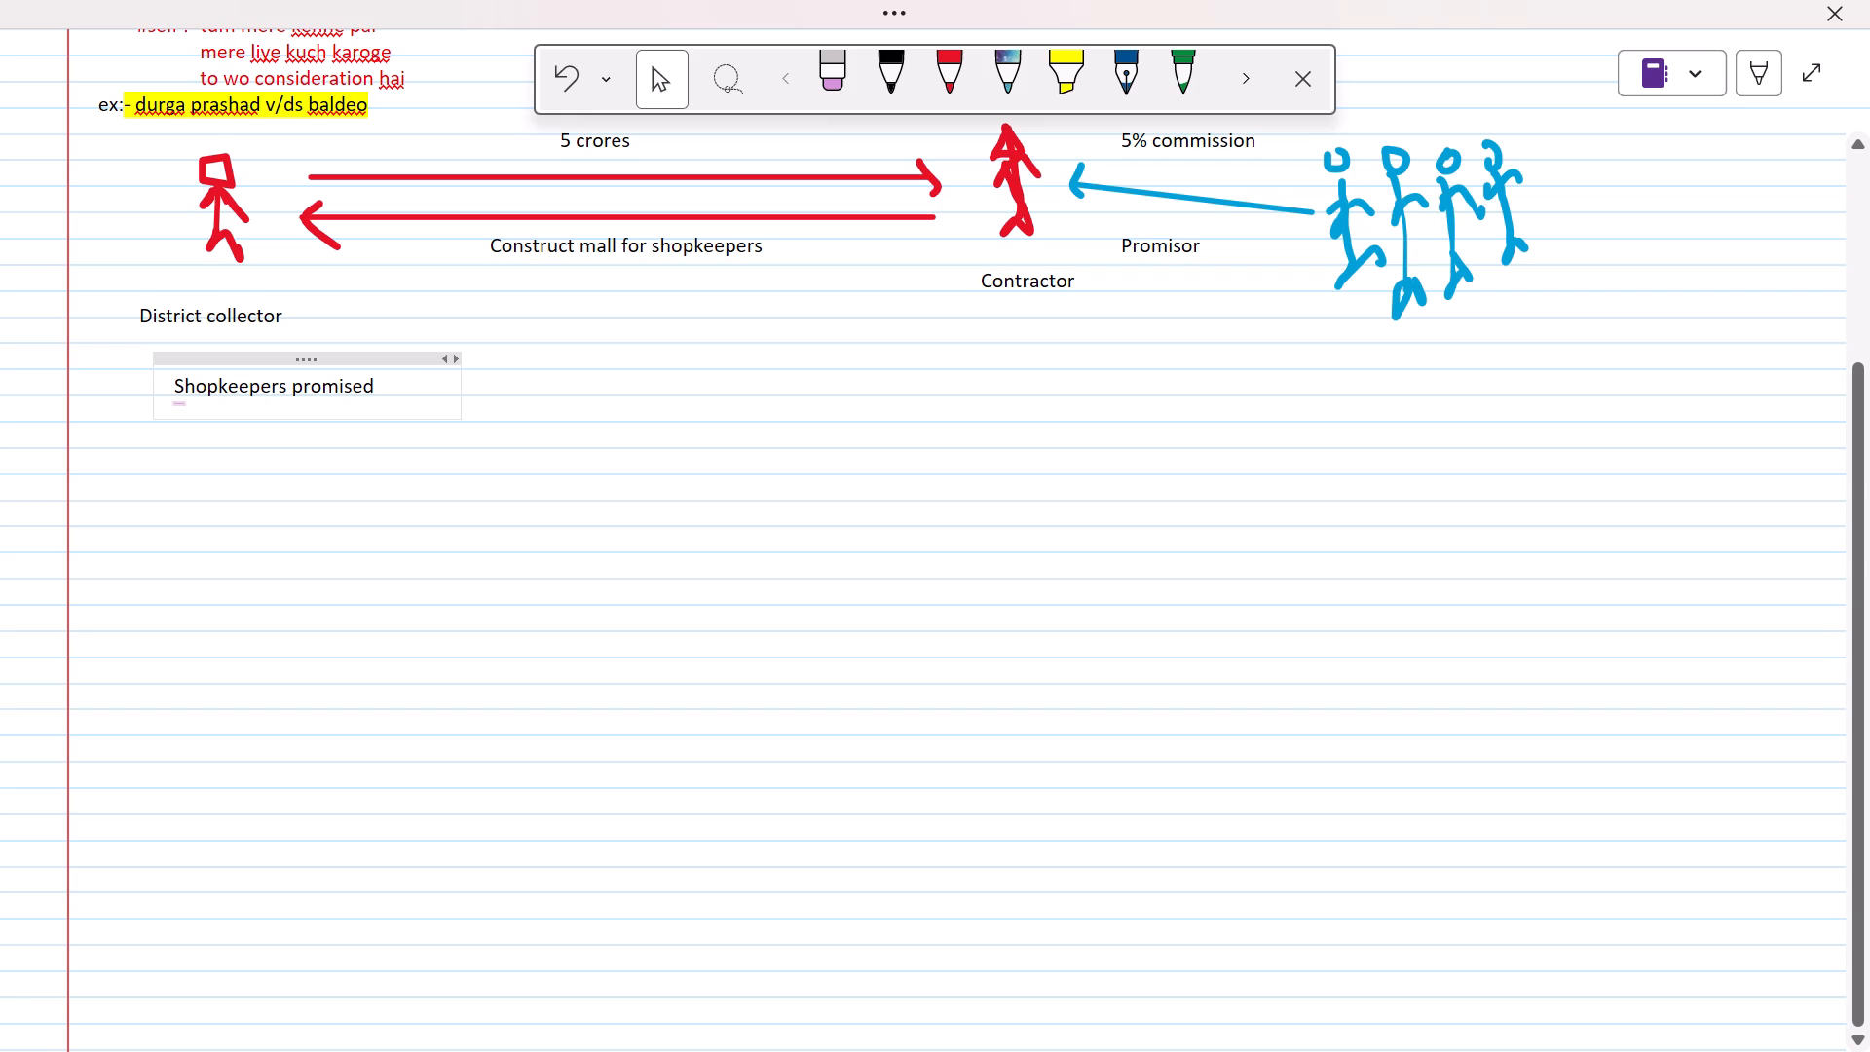
pyautogui.write('contractor t pay')
pyautogui.press('space')
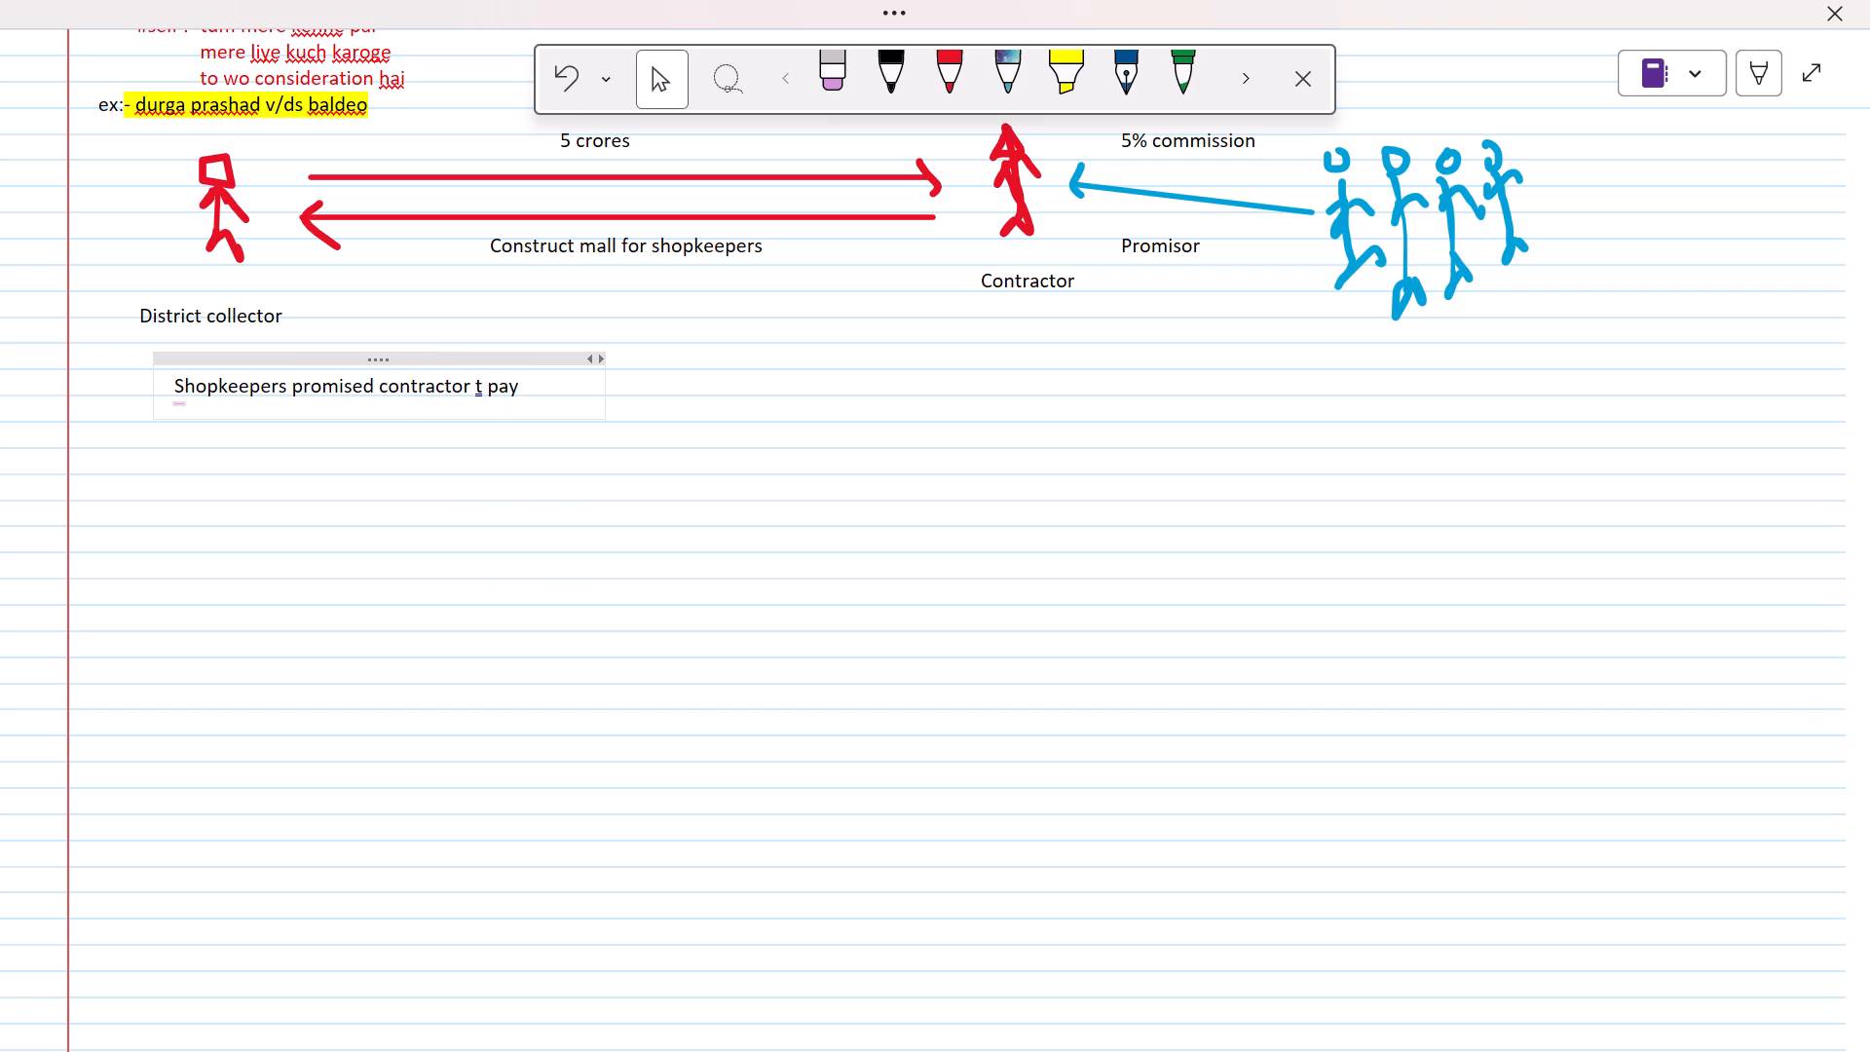
pyautogui.write('him')
pyautogui.press('space')
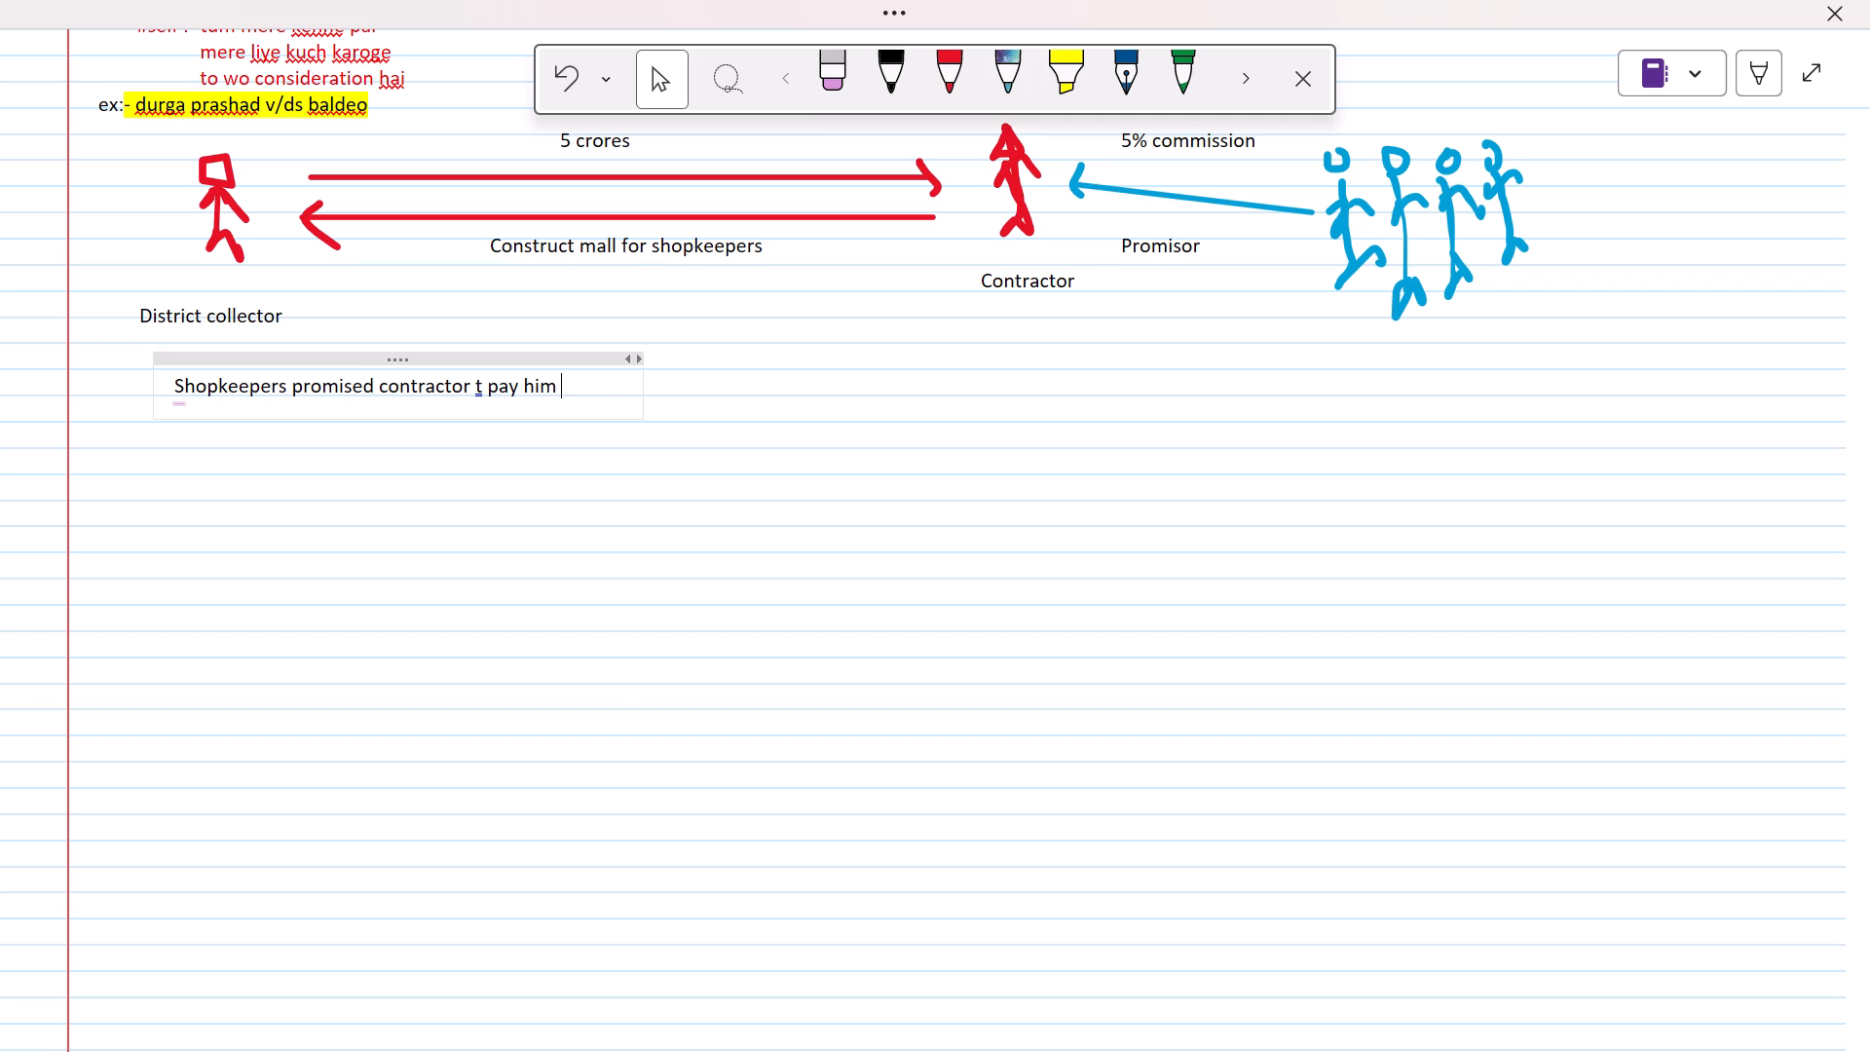
pyautogui.write('5%')
pyautogui.press('space')
pyautogui.write('commision')
pyautogui.press('space')
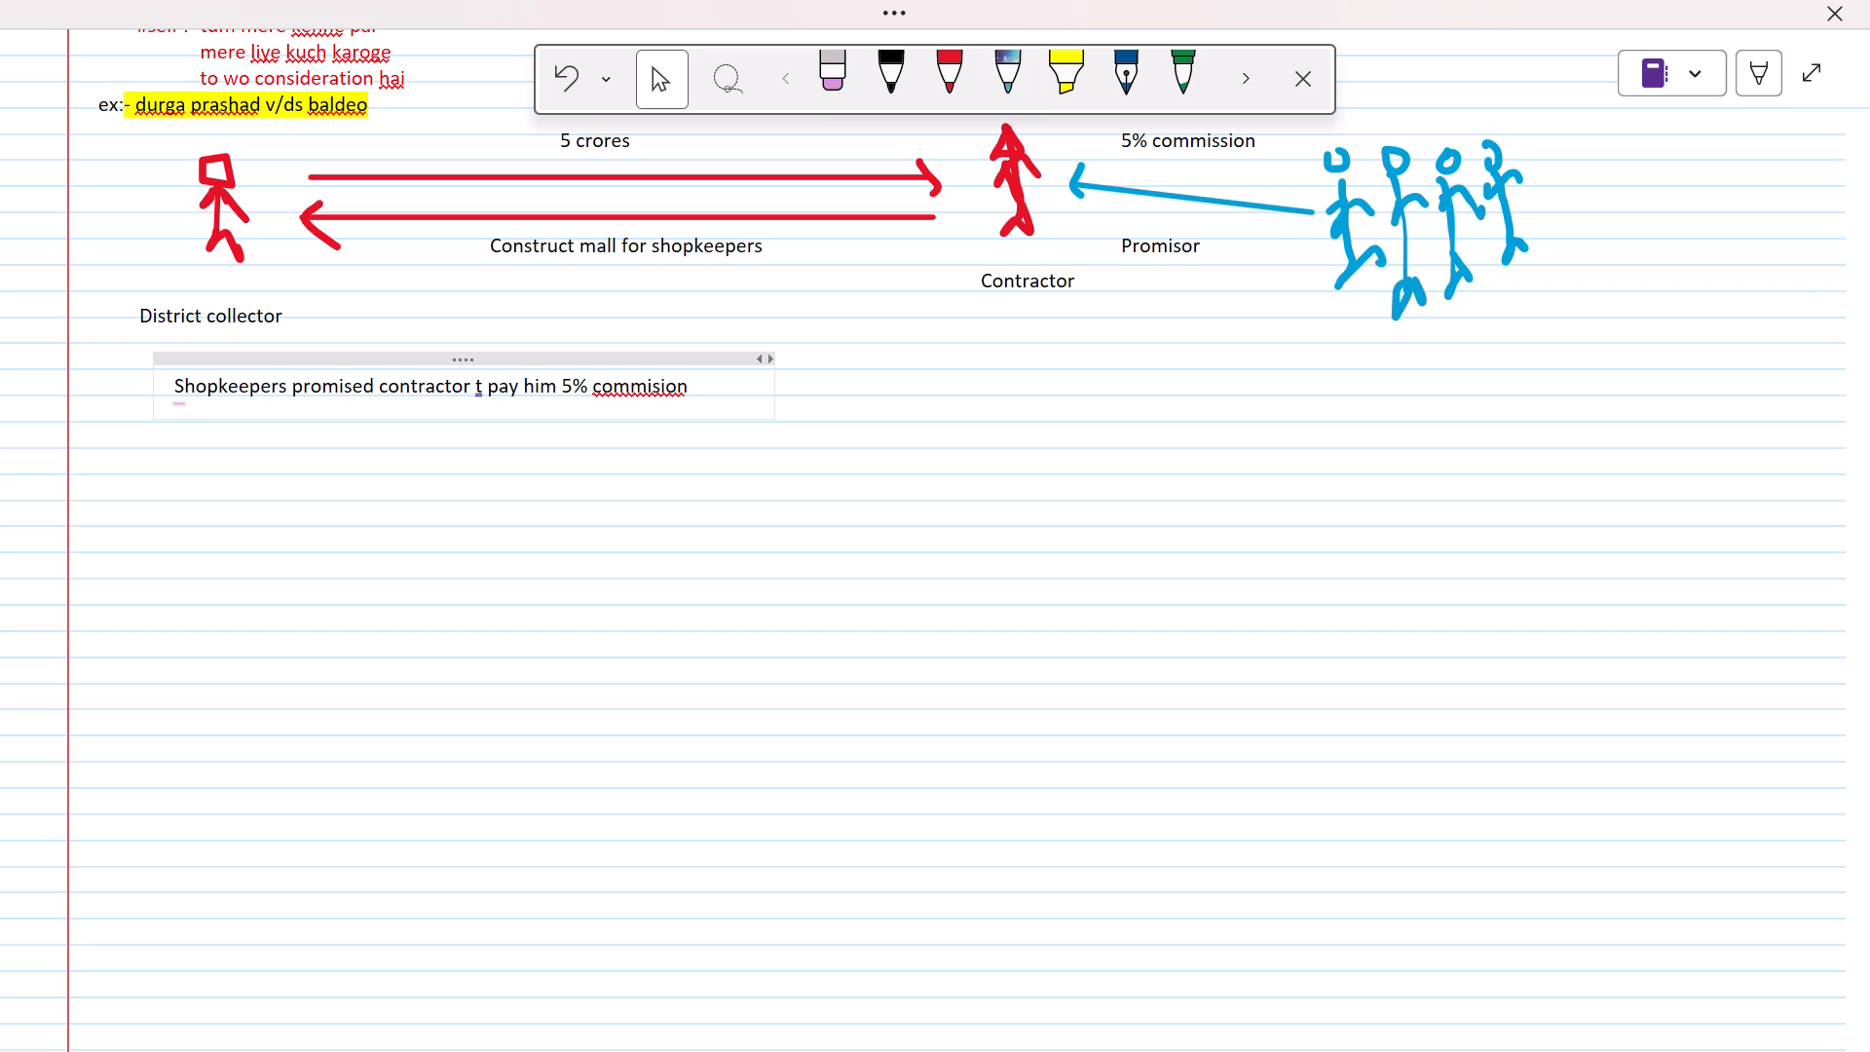
# Correct the last word of the new note to "commission" and return to the end of the line.
pyautogui.press('Left')
pyautogui.press('Left')
pyautogui.press('Left')
pyautogui.press('Left')
pyautogui.press('s')
pyautogui.press('Right')
pyautogui.press('Right')
pyautogui.press('Right')
pyautogui.press('Right')
pyautogui.press('Right')
# Continue the note under "District collector" with "on the sale if he constructs good mall".
pyautogui.write('on t')
pyautogui.write('he a')
pyautogui.press('BackSpace')
pyautogui.write('sale')
pyautogui.press('space')
pyautogui.write('if he constructs')
pyautogui.press('space')
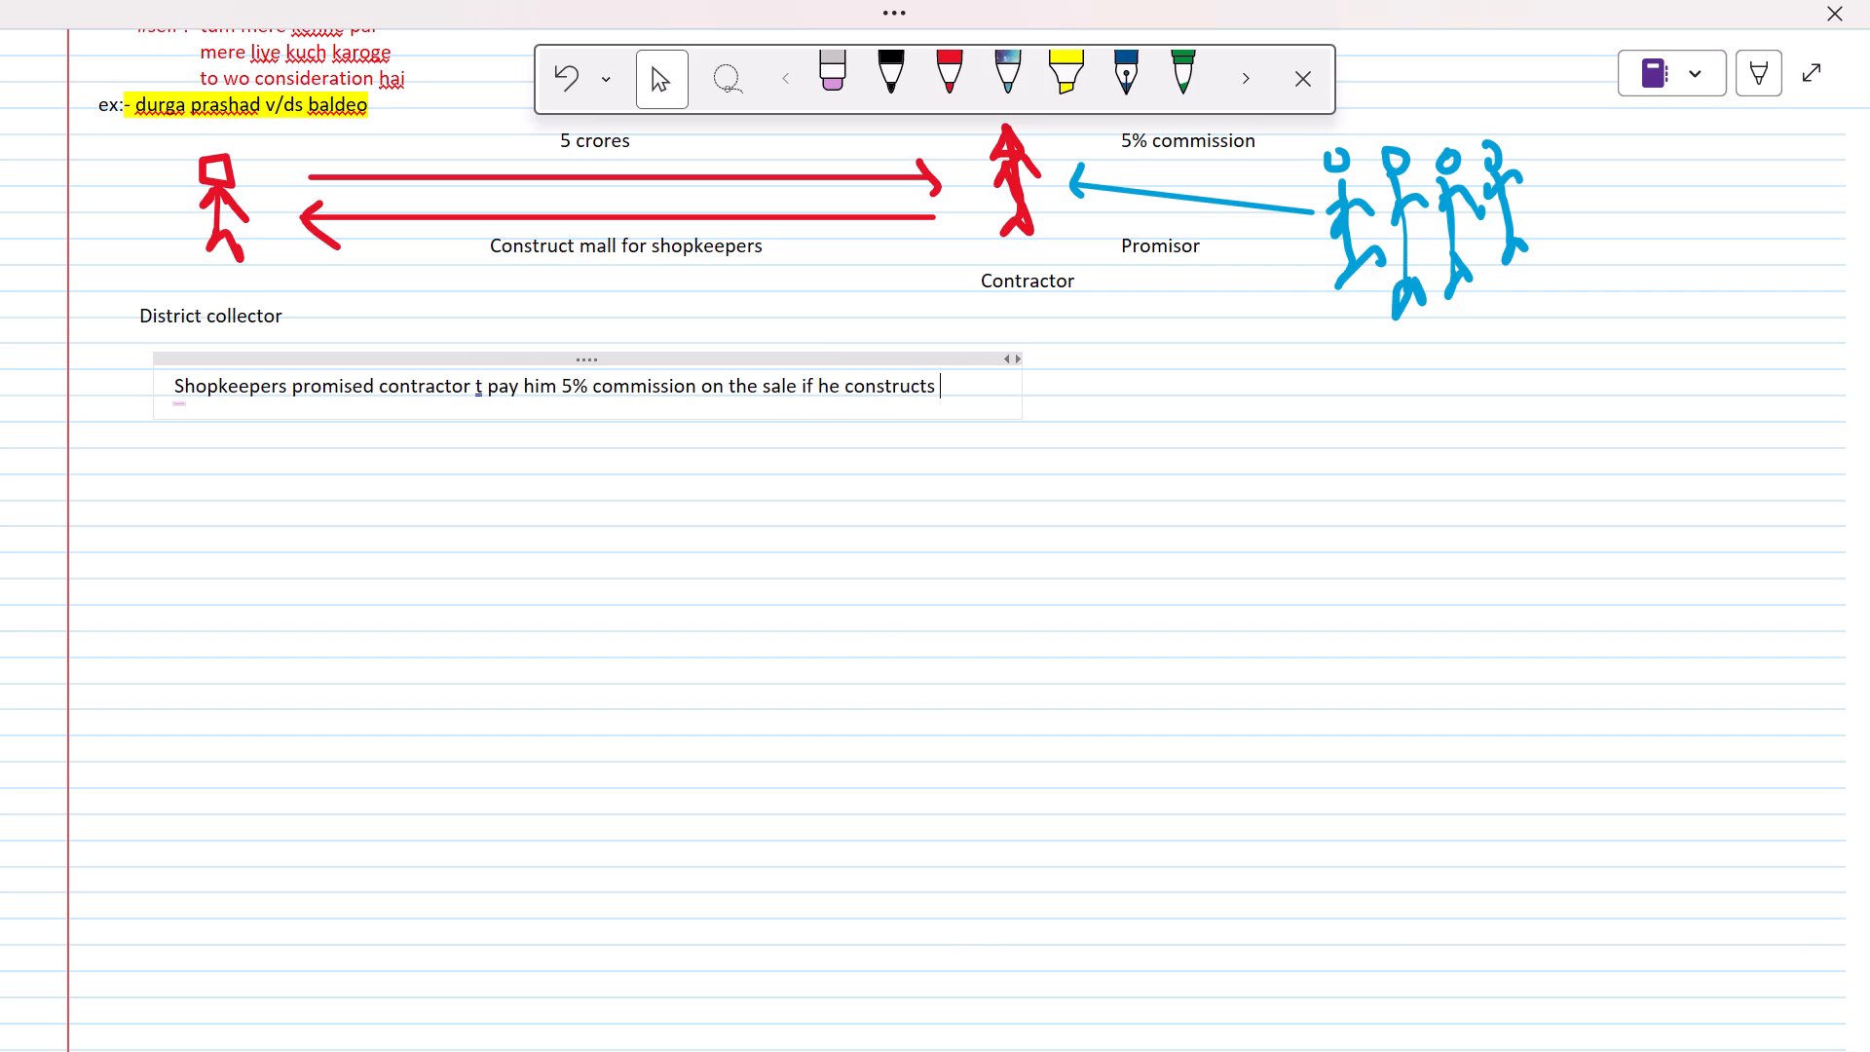
pyautogui.write('goo')
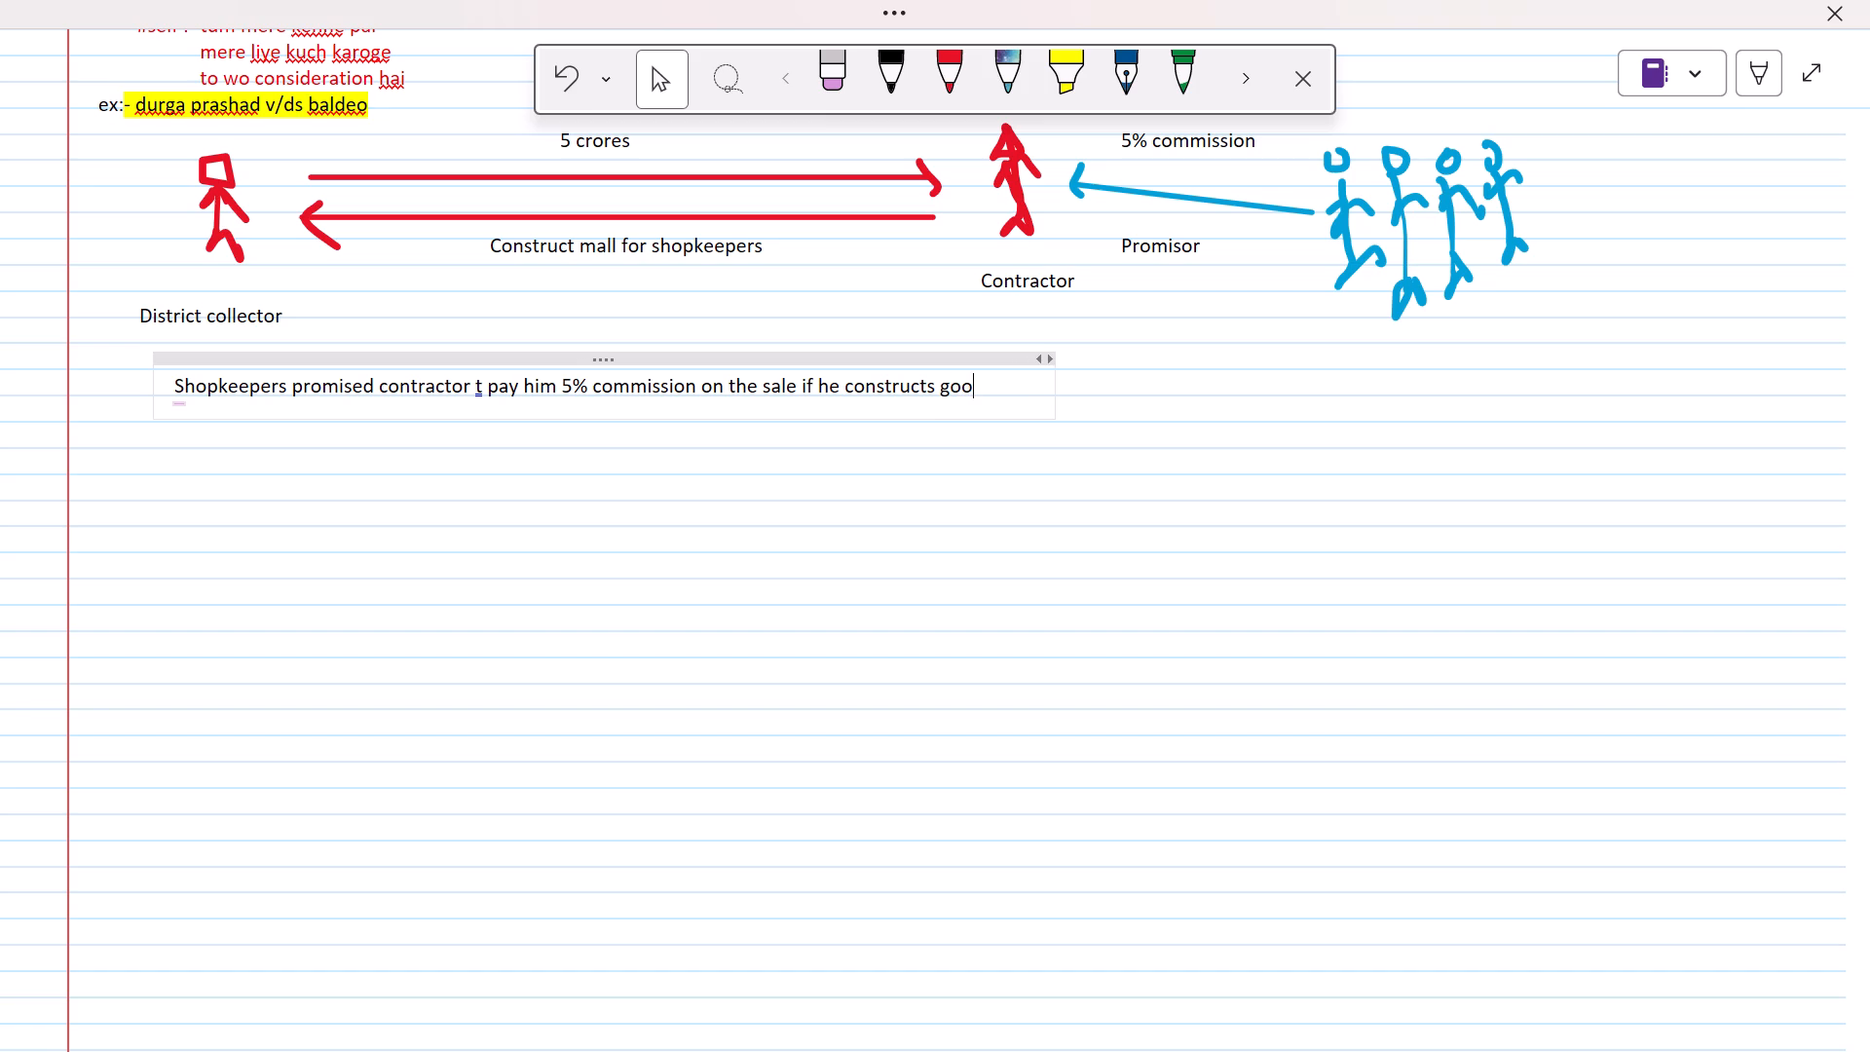
pyautogui.write('d')
pyautogui.press('space')
pyautogui.write('mall')
pyautogui.press('space')
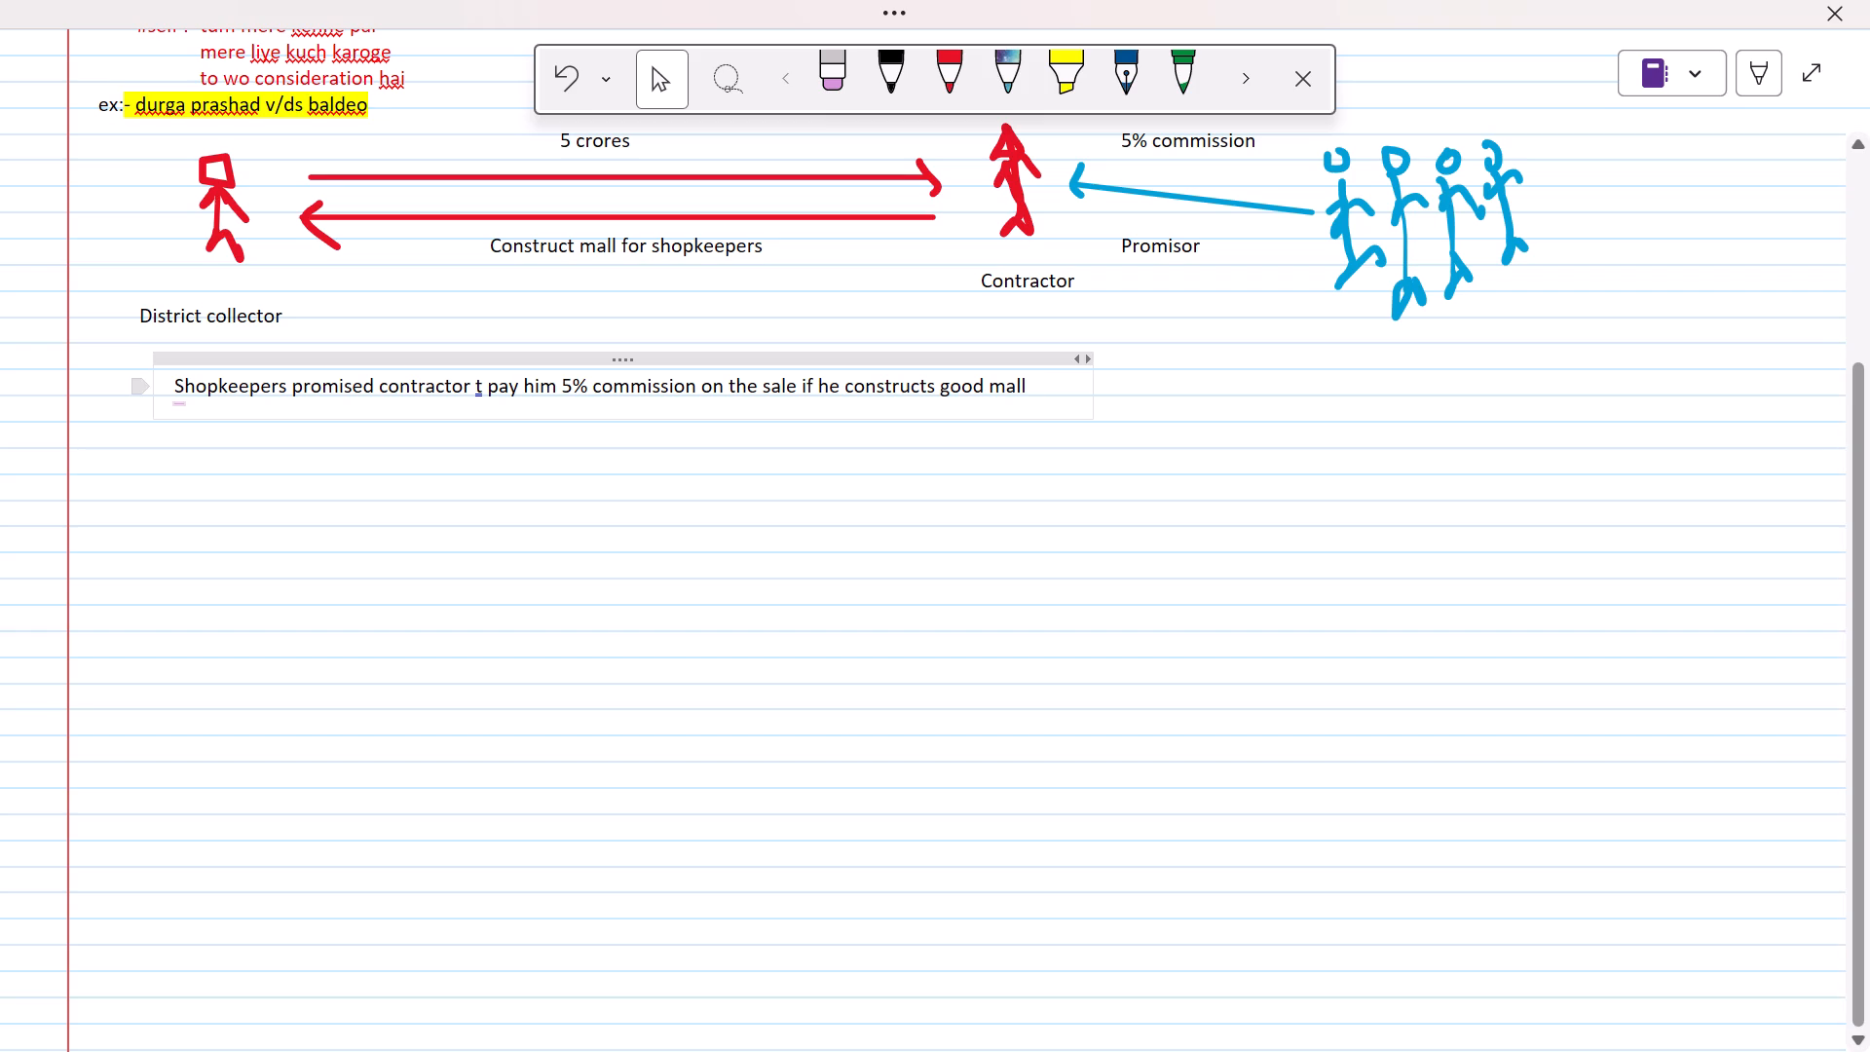
# Add "but at the time of payment shoopkeepers widrrew" to the end of the explanation note.
pyautogui.write('but t')
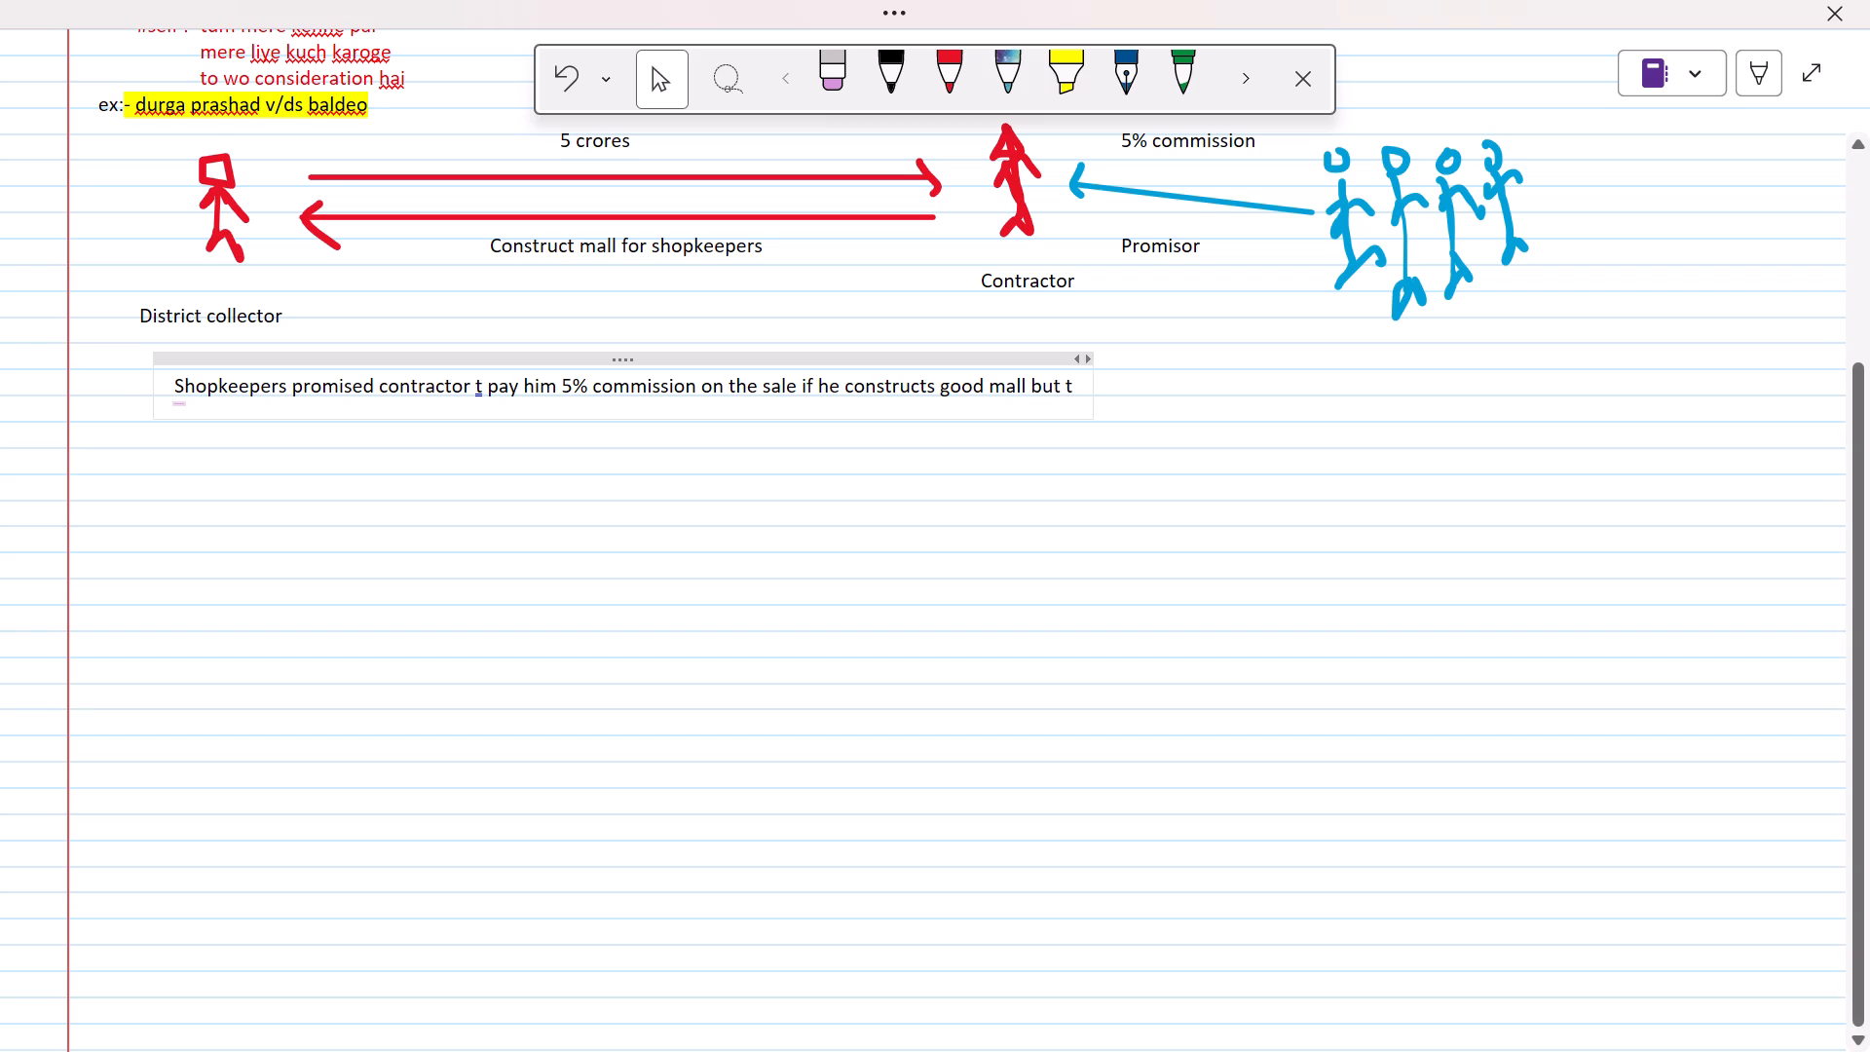
pyautogui.press('BackSpace')
pyautogui.write('at the time of payme')
pyautogui.write('nt')
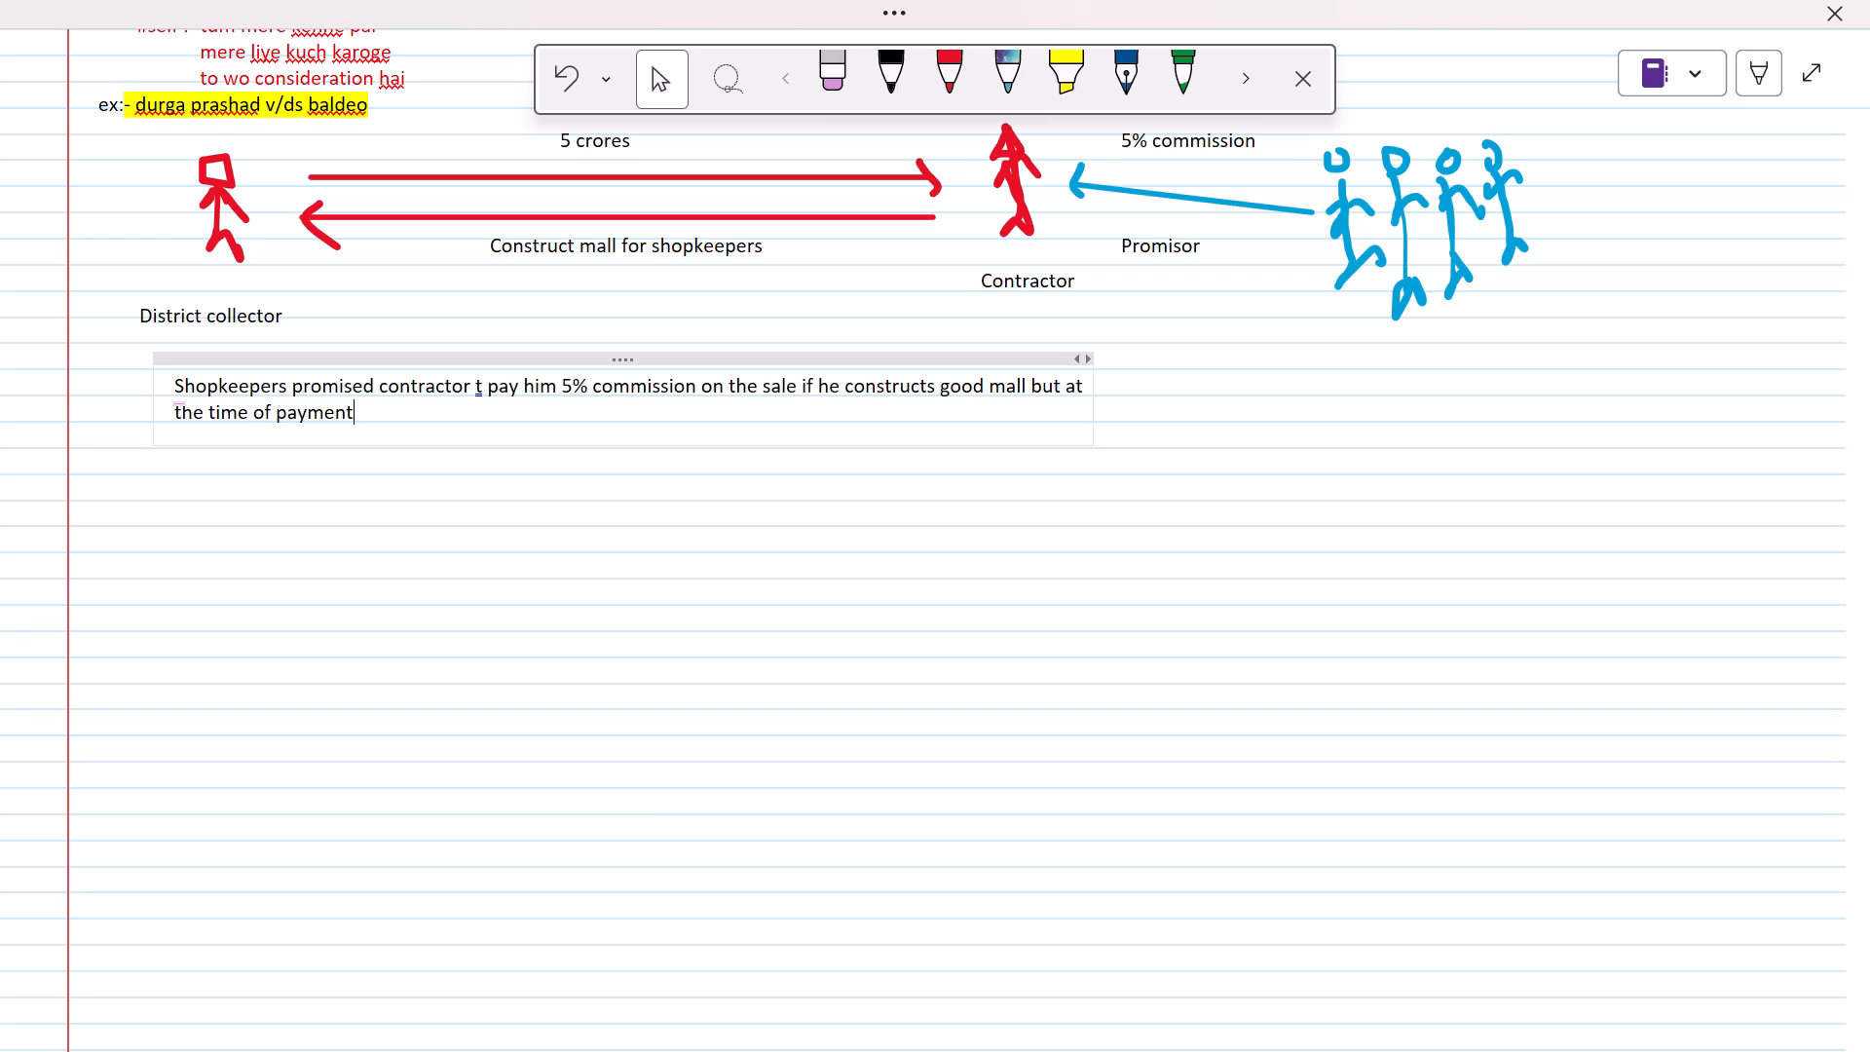
pyautogui.press('space')
pyautogui.write('shoopkeep')
pyautogui.write('ers')
pyautogui.press('space')
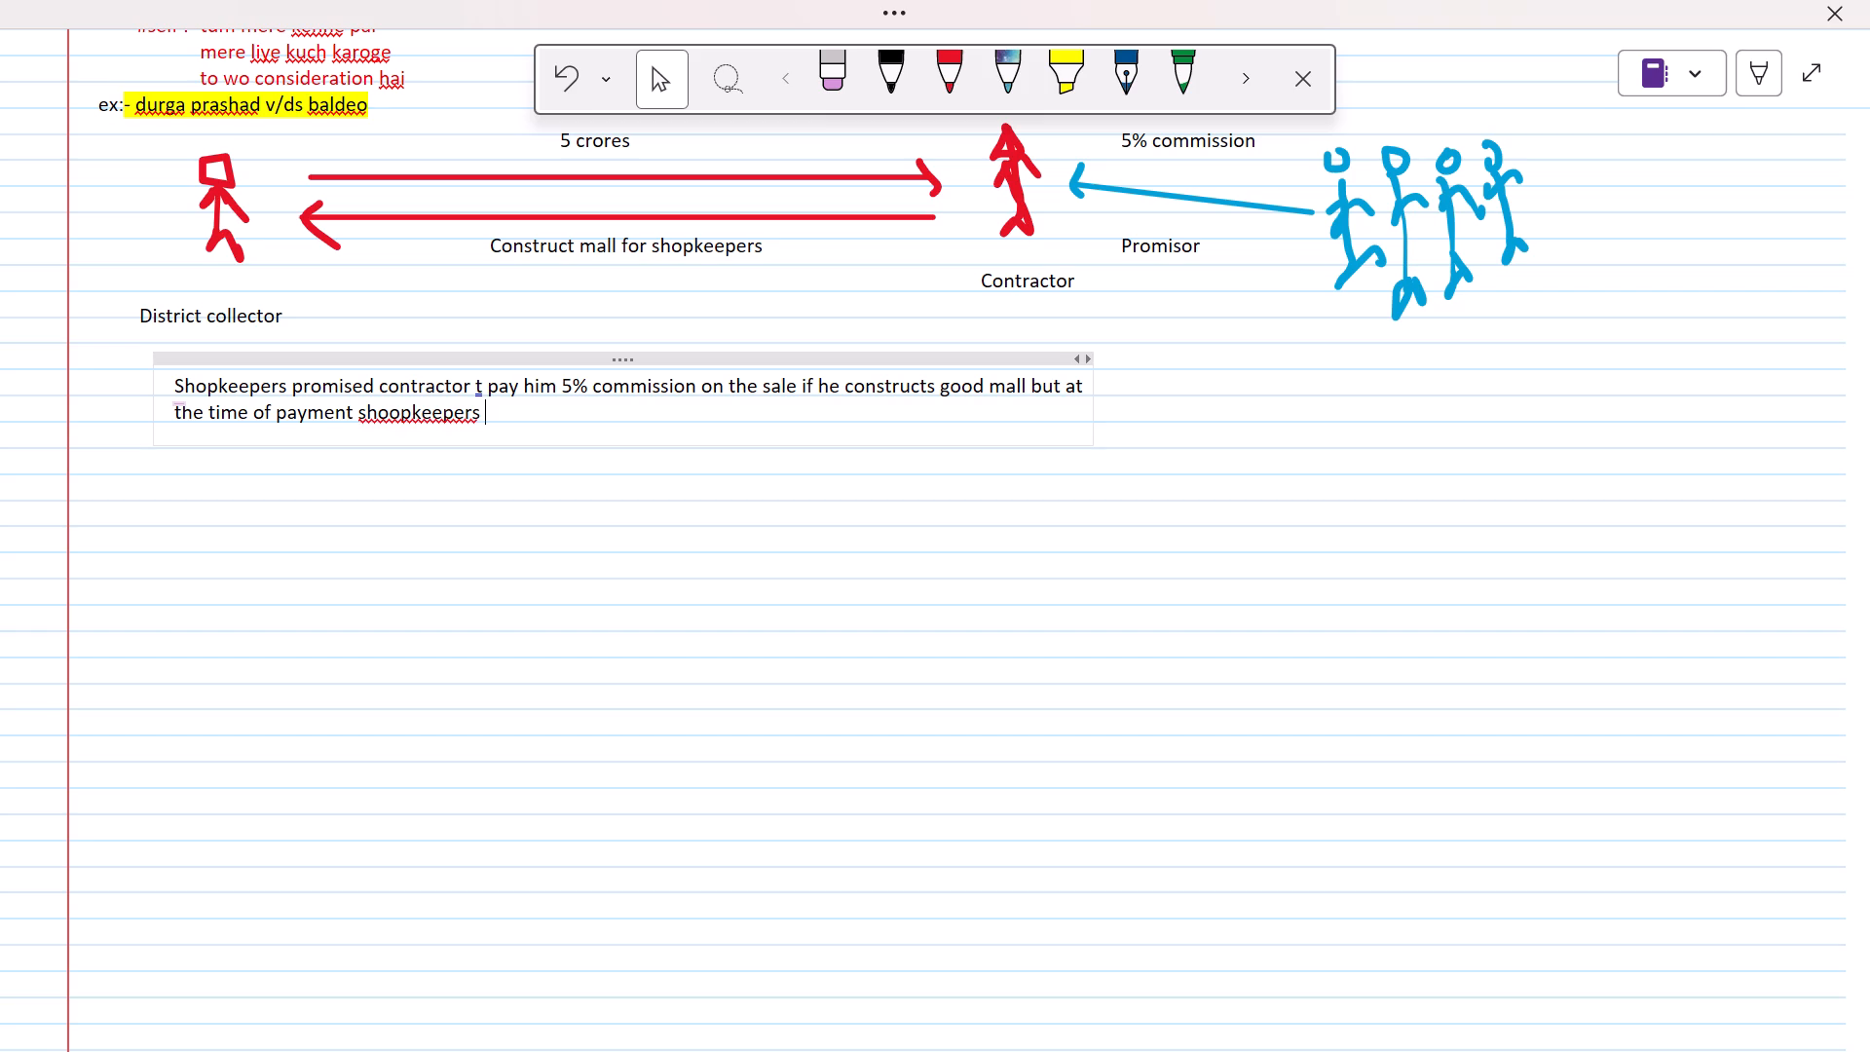
pyautogui.write('widrrew')
pyautogui.press('space')
# Finish the explanation note with "from their words and paid him nothing because it is not a valid contract".
pyautogui.write('fo')
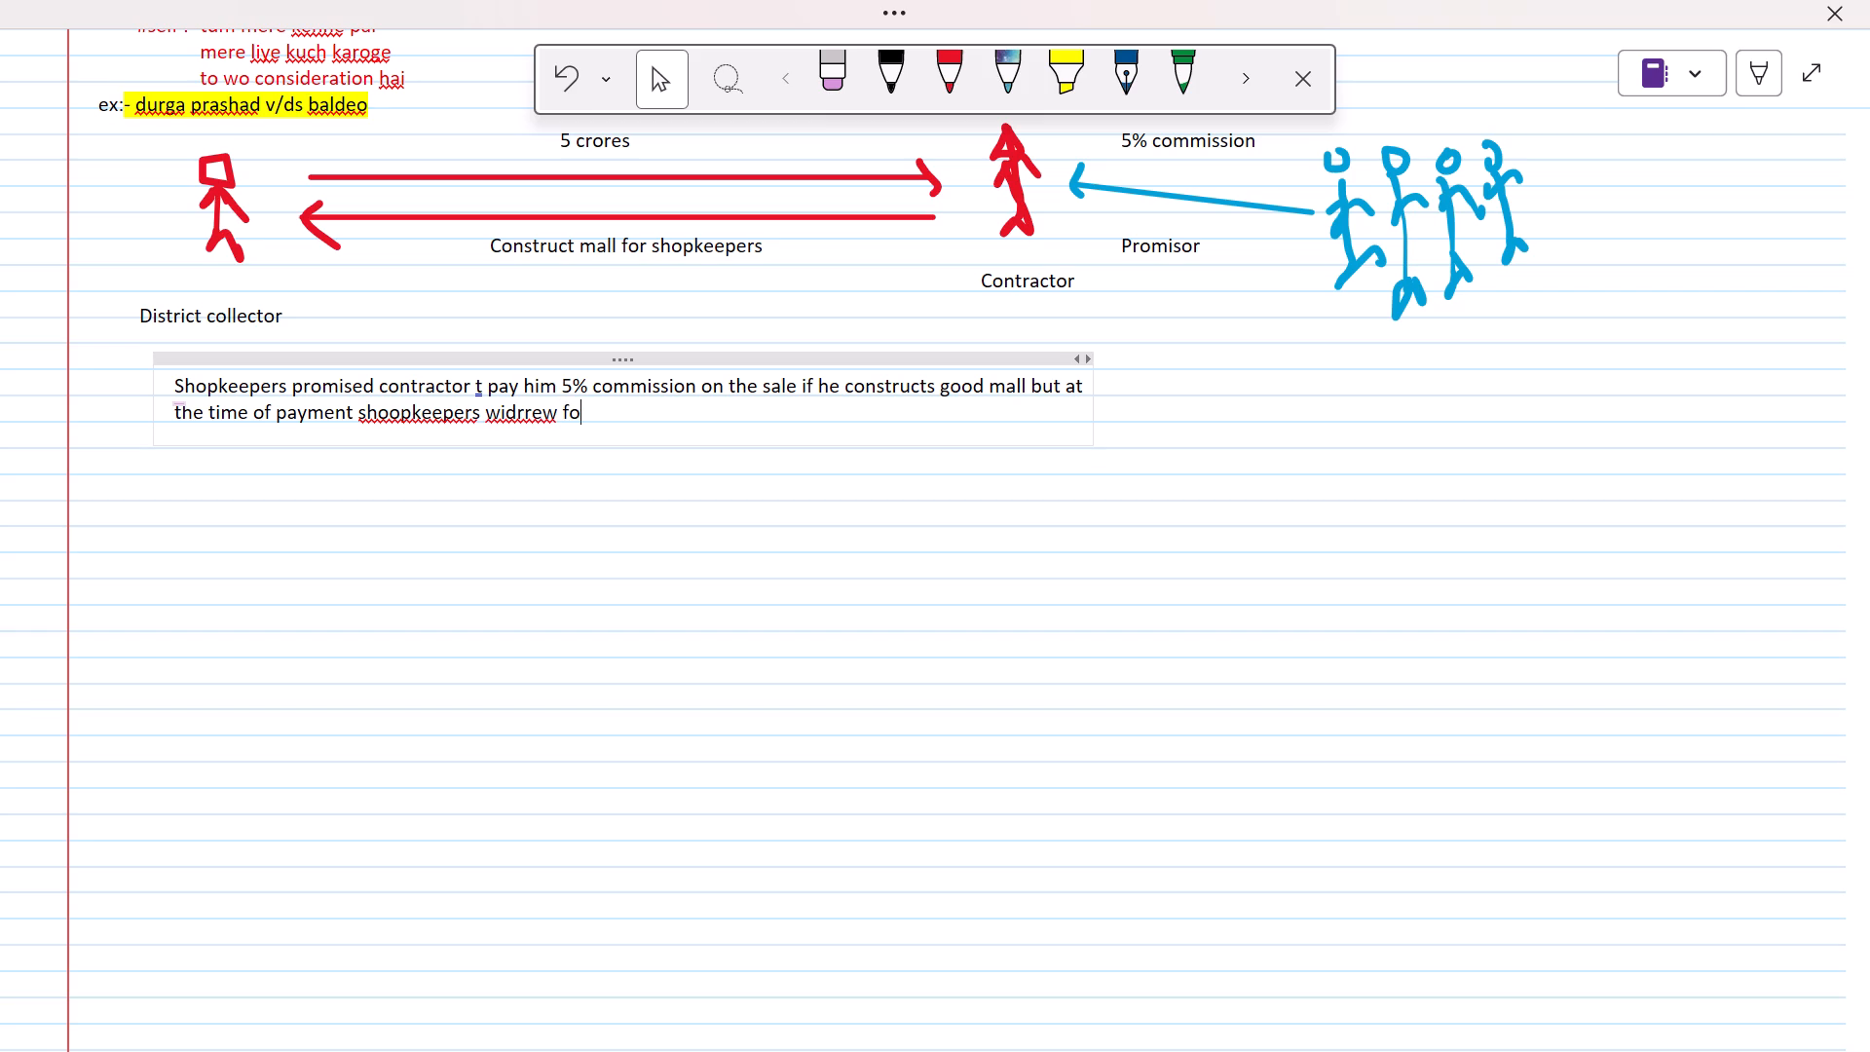
pyautogui.press('BackSpace')
pyautogui.write('rom ther')
pyautogui.press('BackSpace')
pyautogui.write('ir')
pyautogui.press('space')
pyautogui.write('wk')
pyautogui.press('BackSpace')
pyautogui.write('ords')
pyautogui.press('space')
pyautogui.write('and paid him nothing')
pyautogui.press('space')
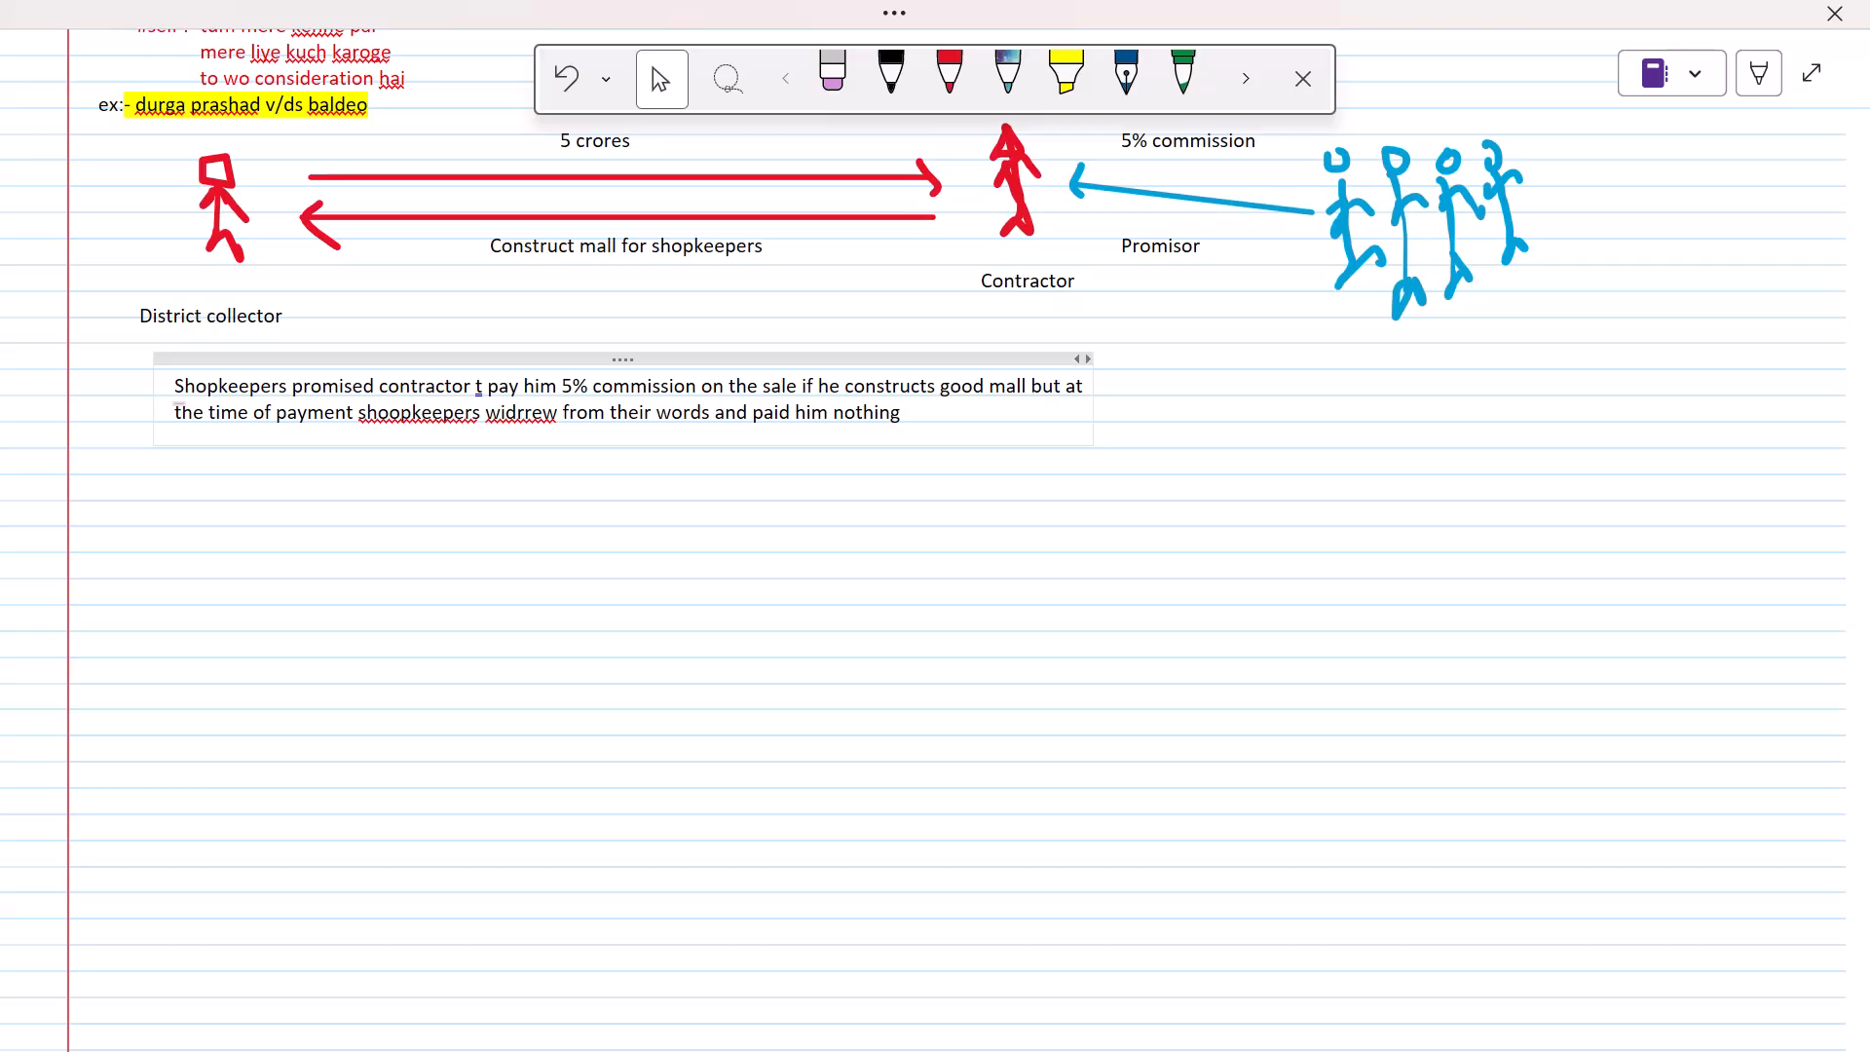
pyautogui.write('beca')
pyautogui.write('use it is')
pyautogui.press('space')
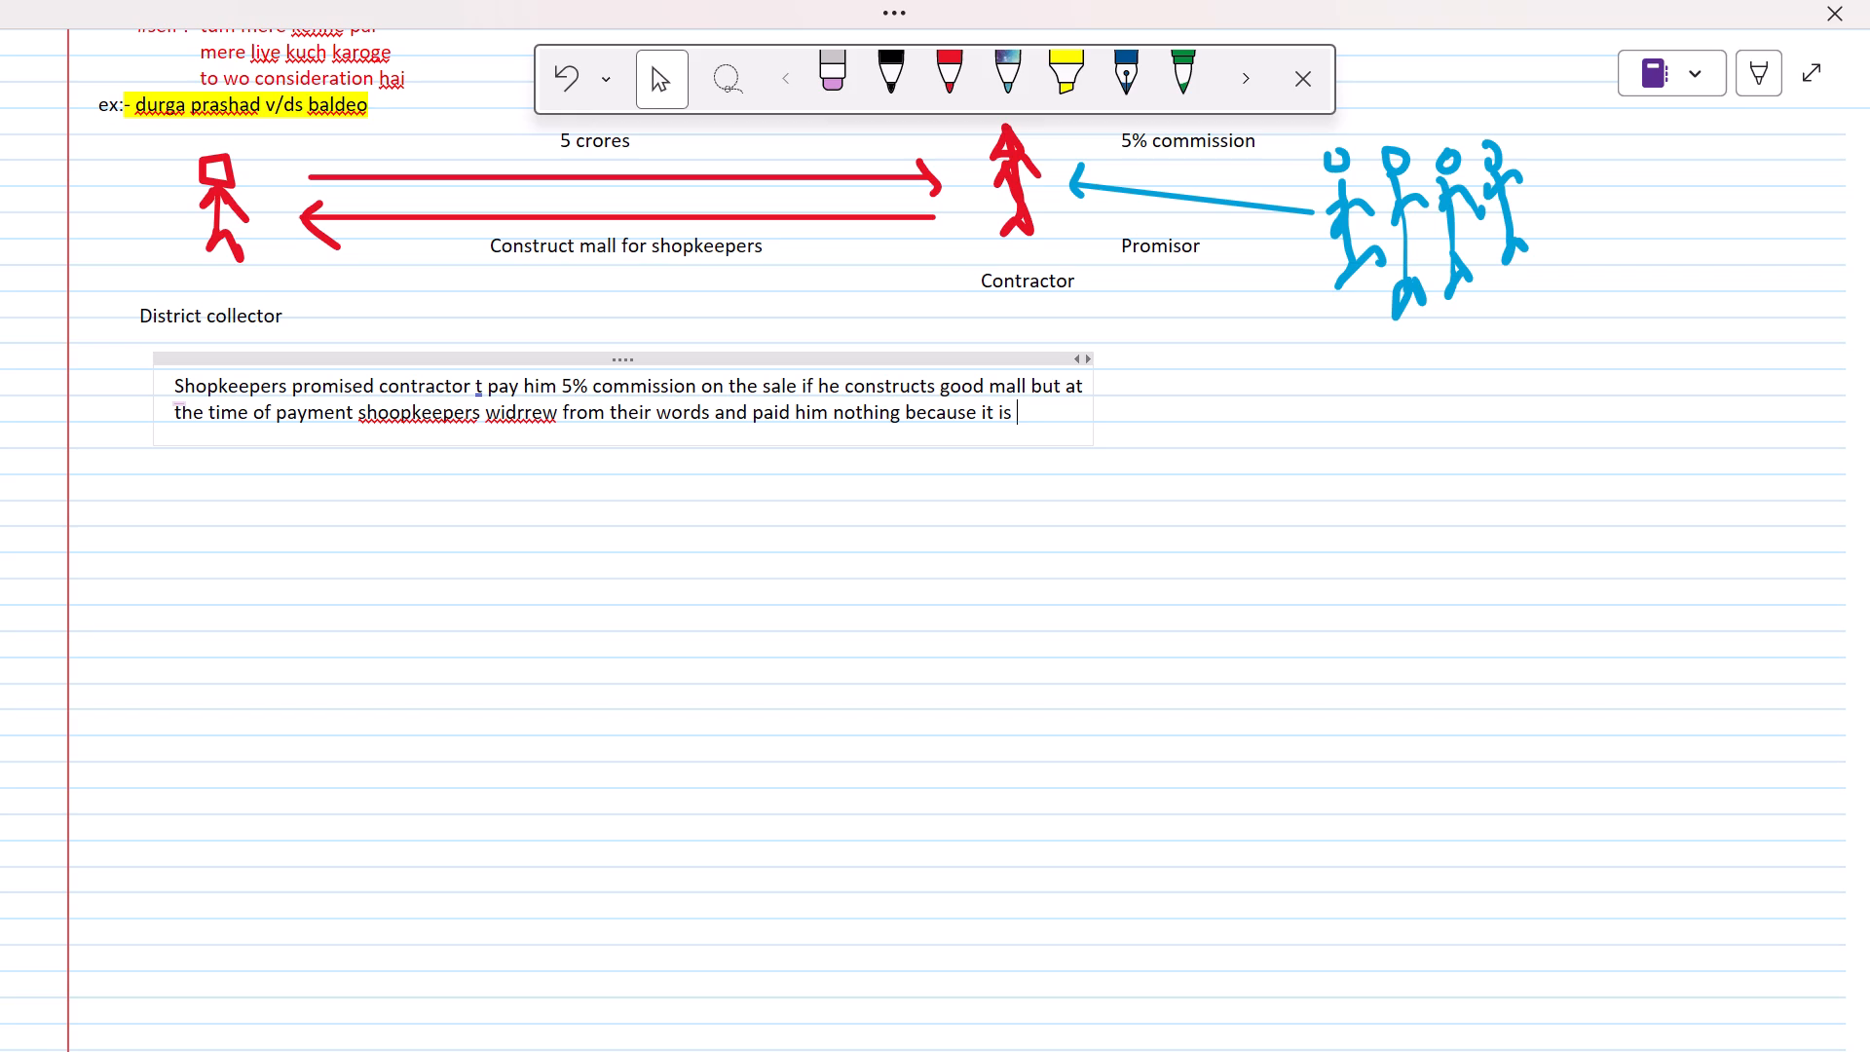
pyautogui.write('not a valid contract')
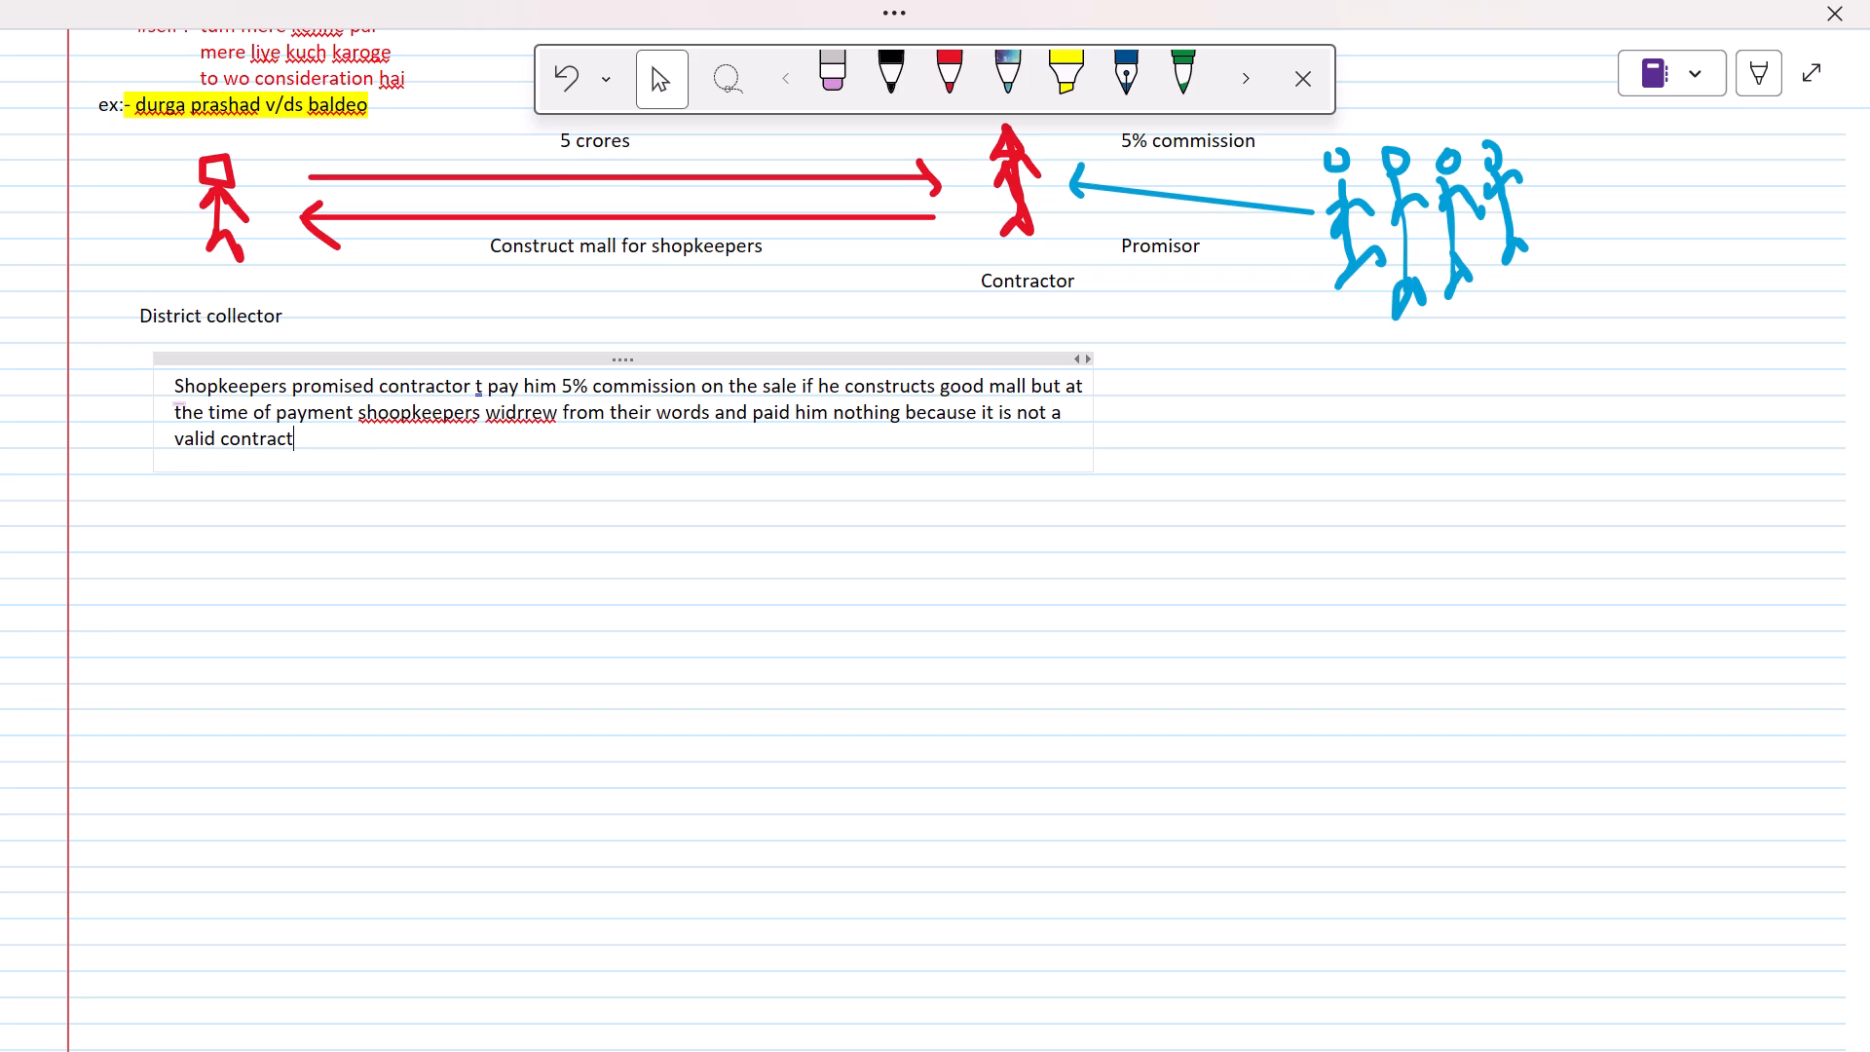
# Remove the extra letters in the explanation note so the words read "widrew" and "shopkeepers", and return to the end of the text.
pyautogui.click(535, 408)
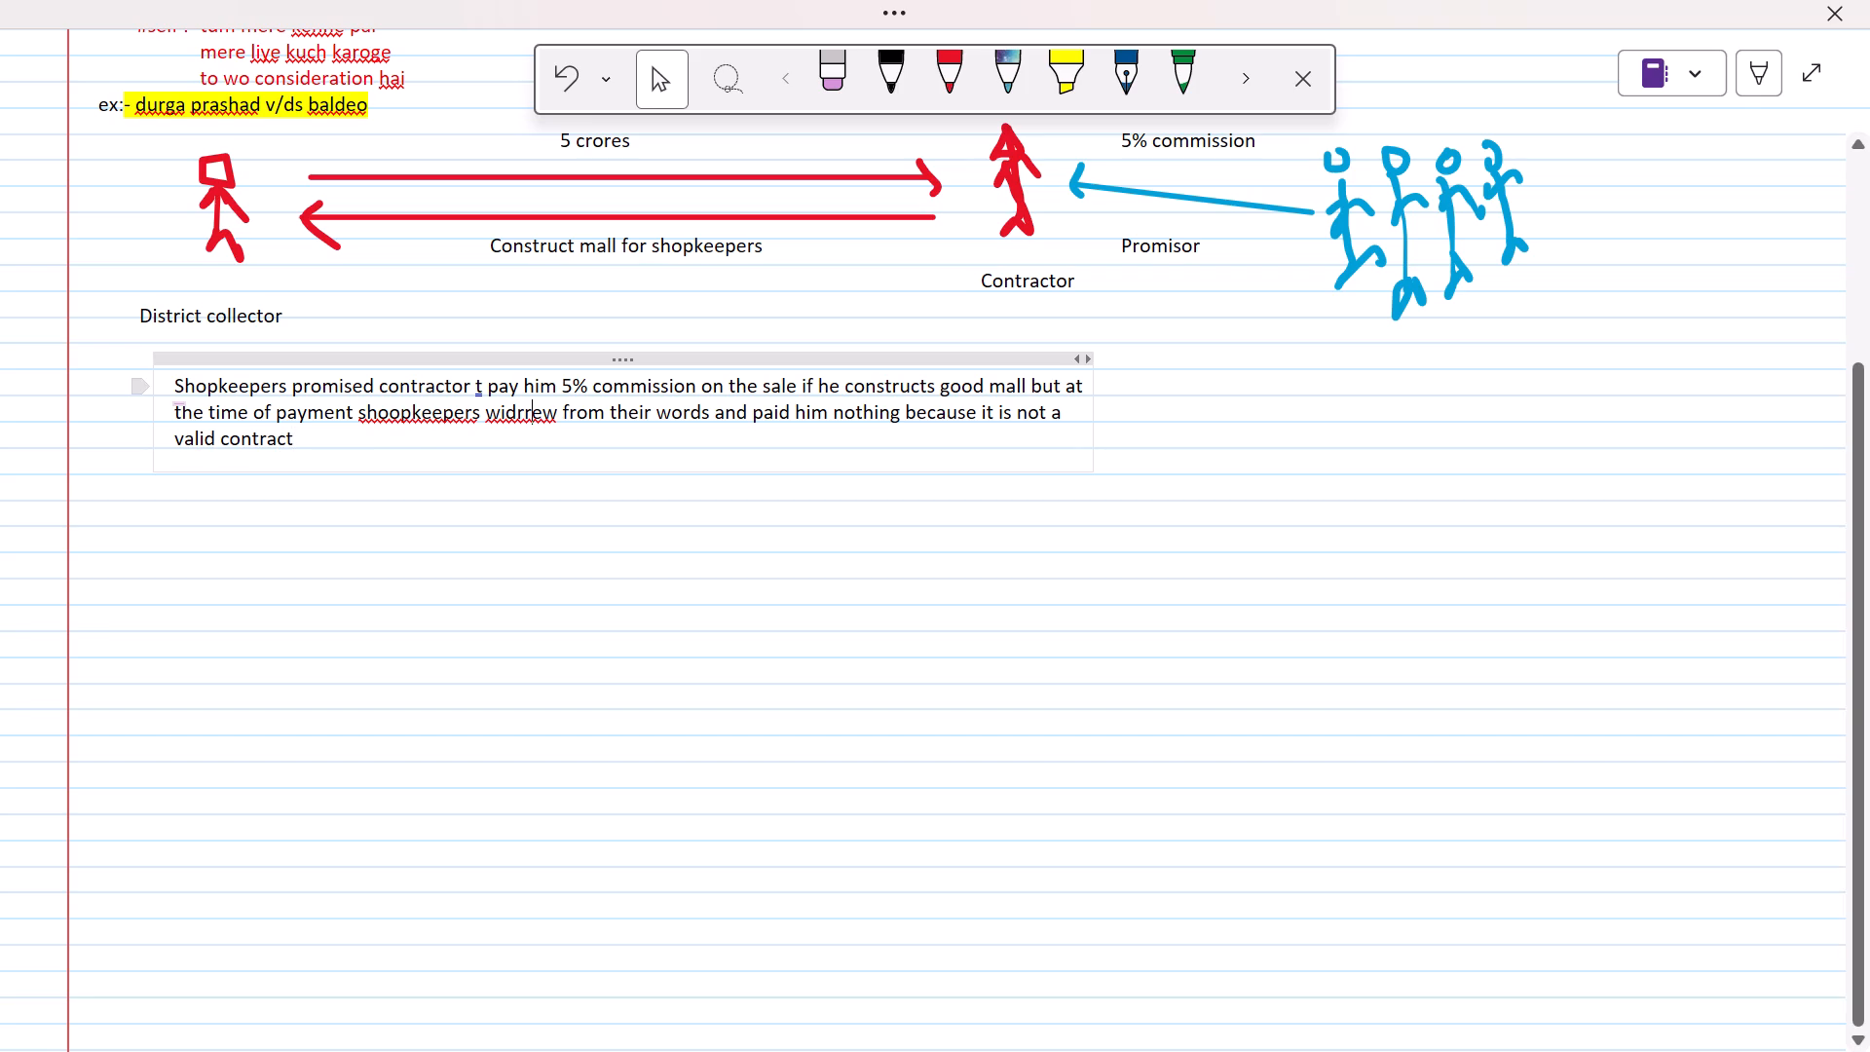
pyautogui.press('BackSpace')
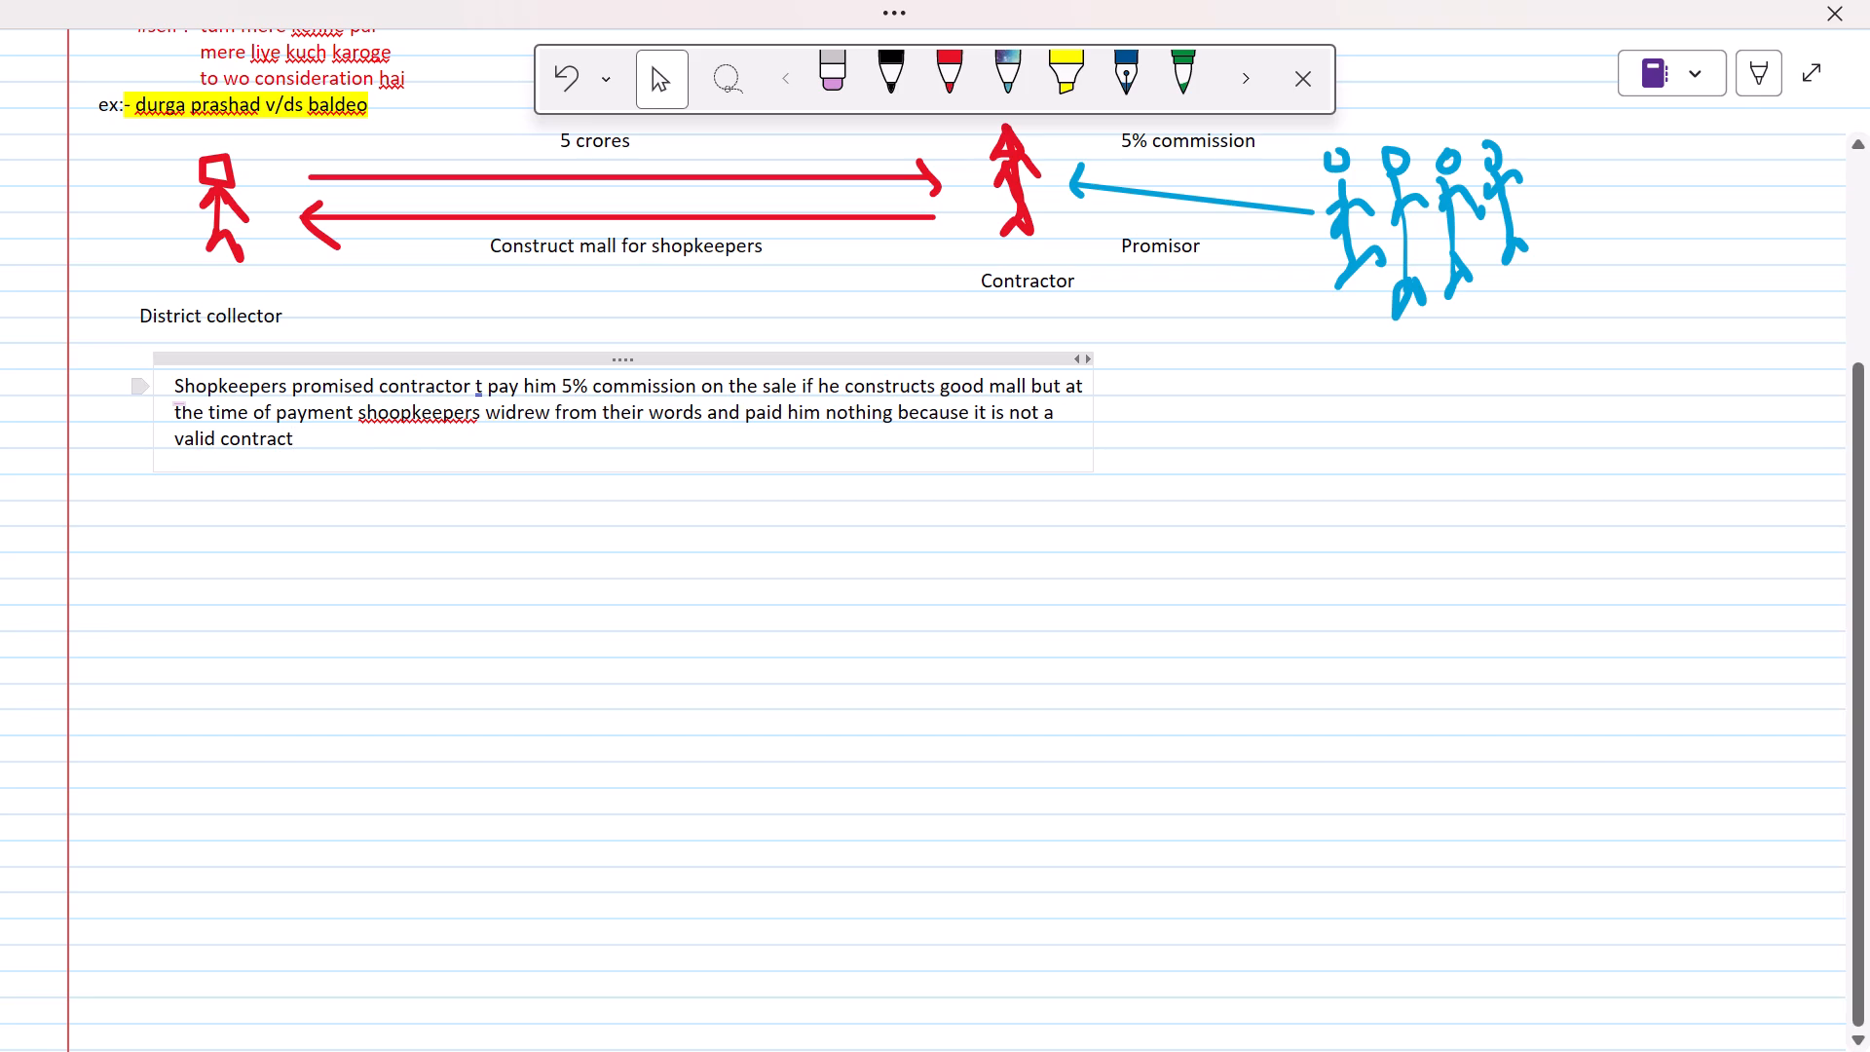
pyautogui.click(393, 410)
pyautogui.press('BackSpace')
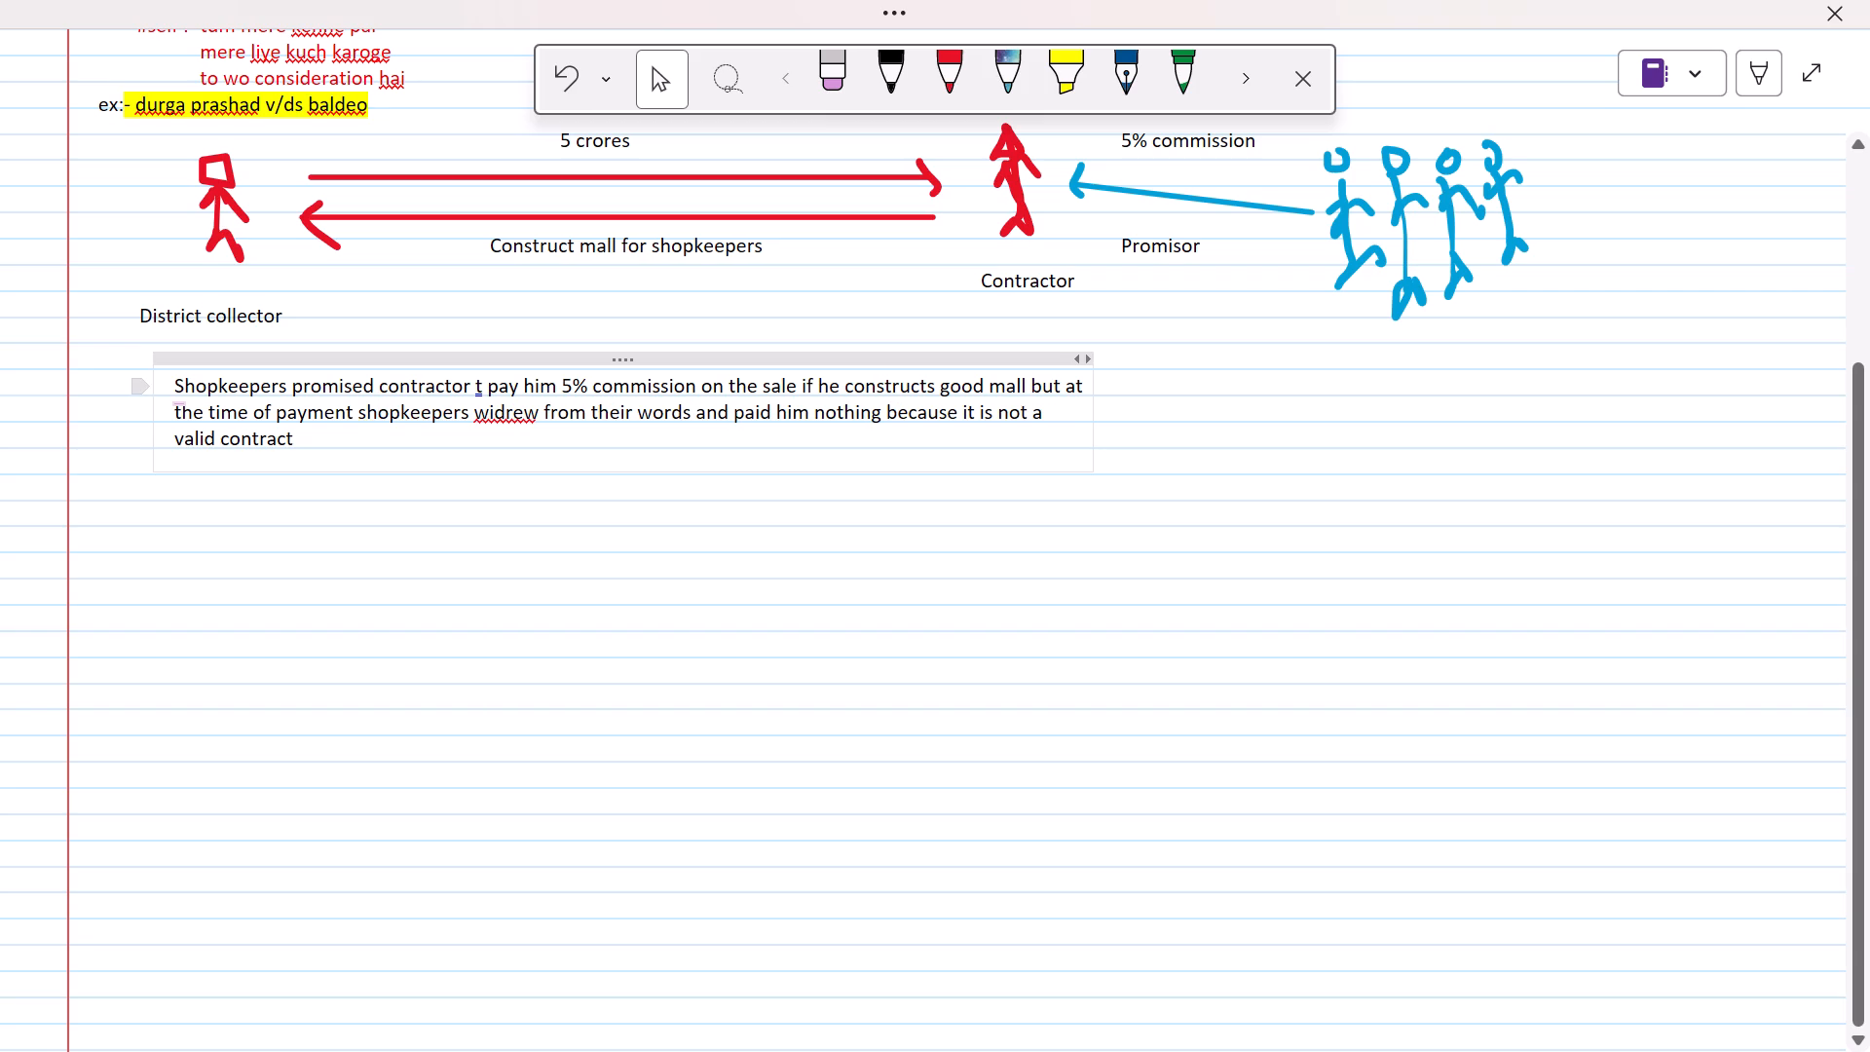
pyautogui.click(392, 455)
# Start a note at the page margin below the explanation reading "(2) consideration amy move from proisee or any other oersn".
pyautogui.scroll(7, 399, 414)
pyautogui.scroll(-2, 396, 384)
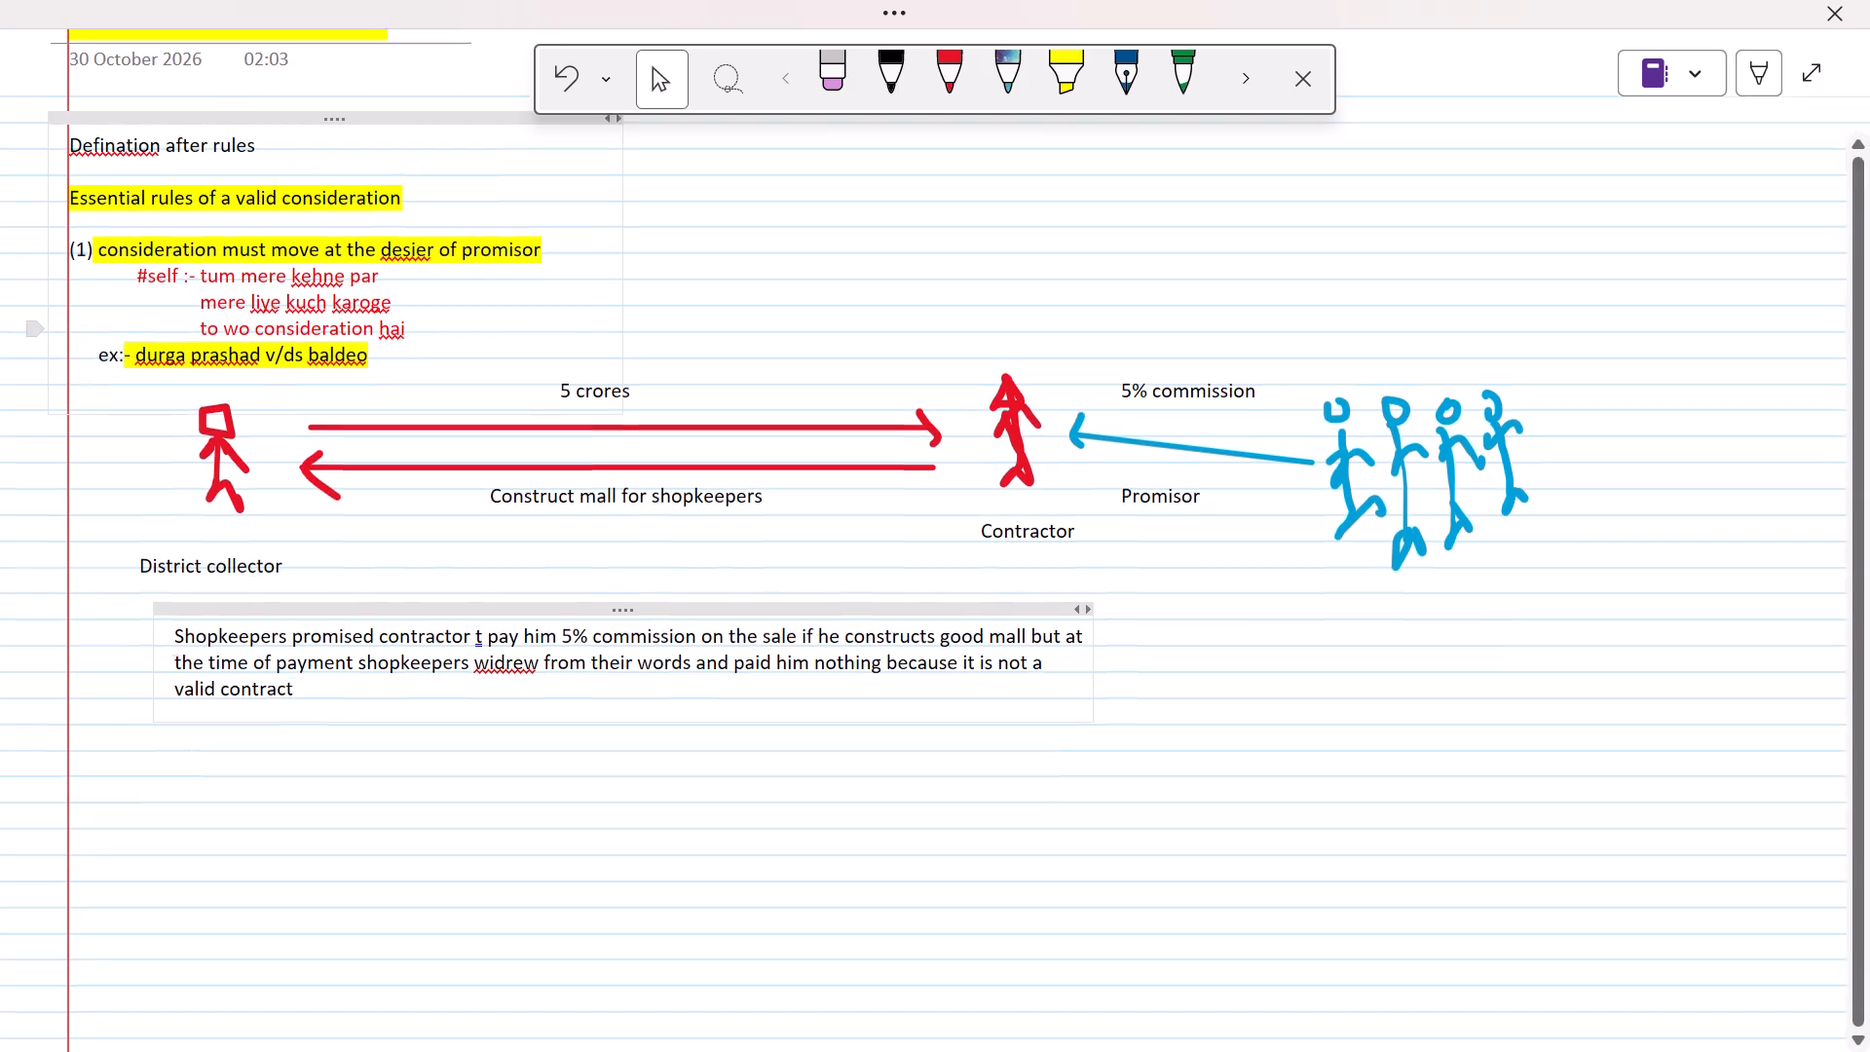
pyautogui.click(83, 511)
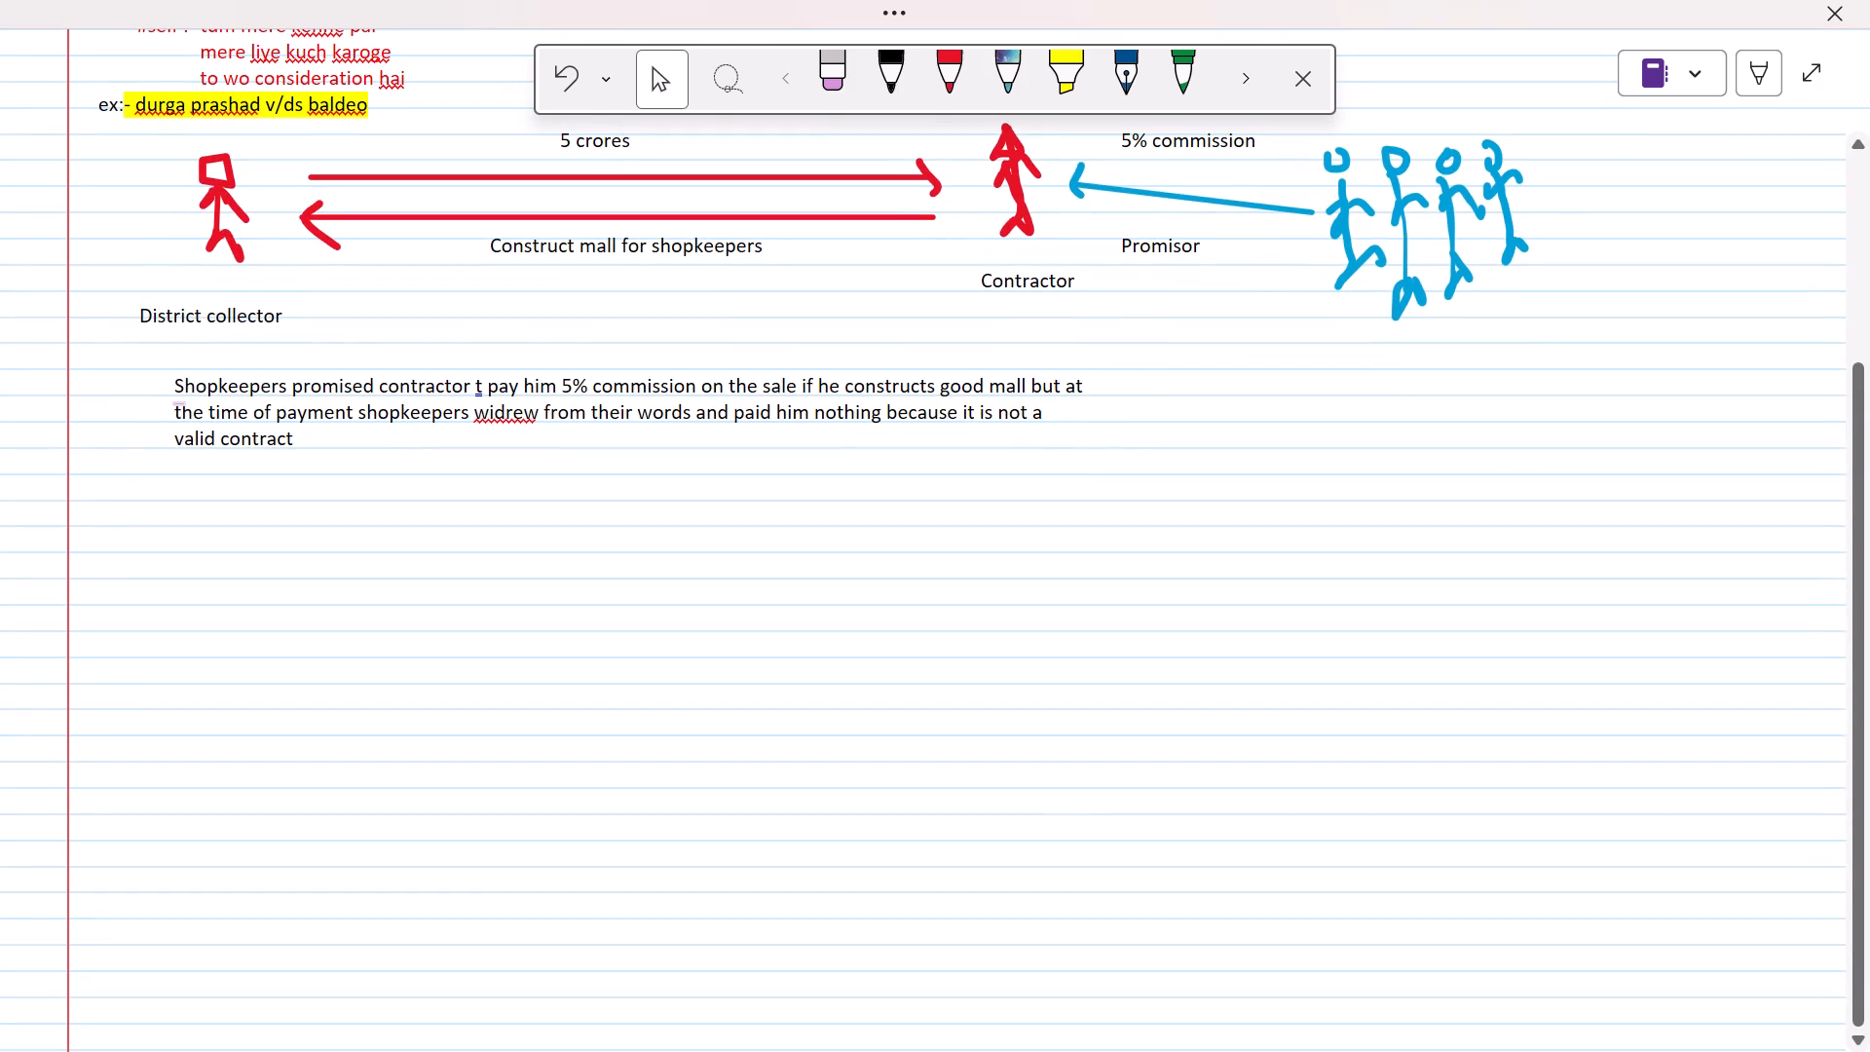
pyautogui.click(74, 508)
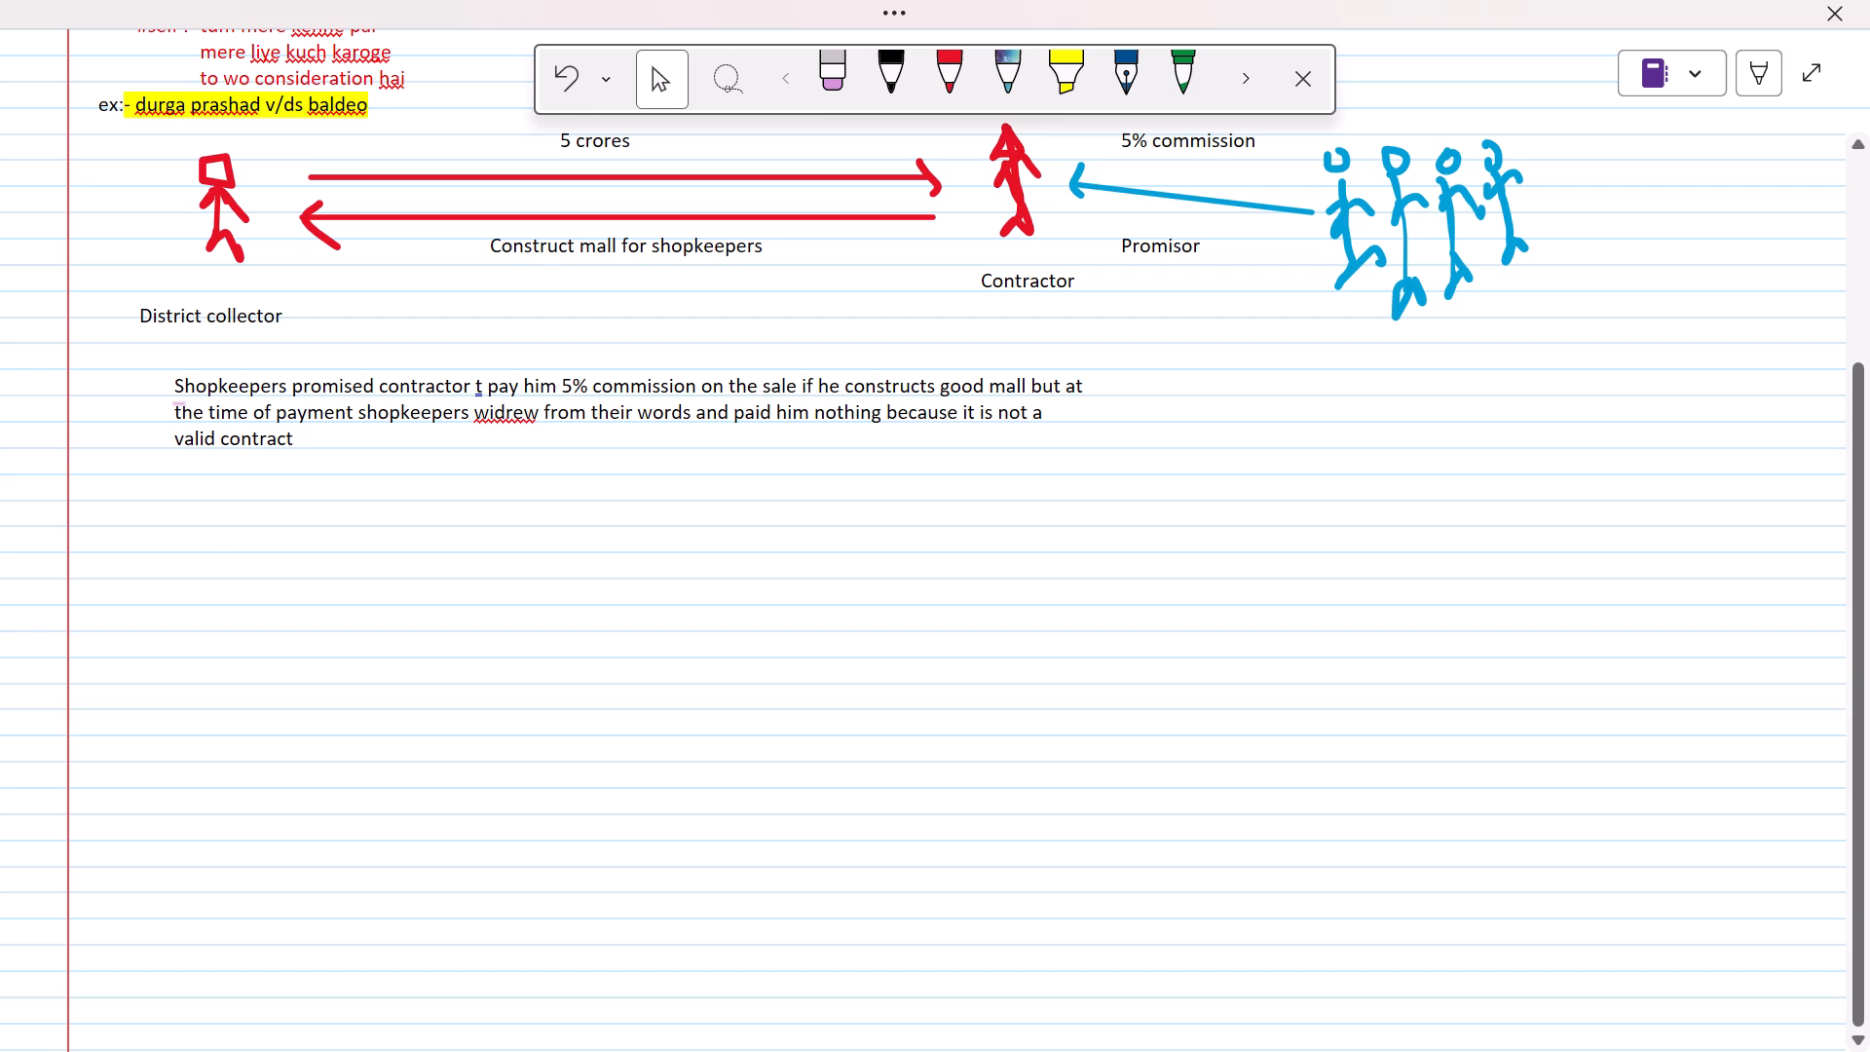
pyautogui.hotkey('shift', '(')
pyautogui.press('2')
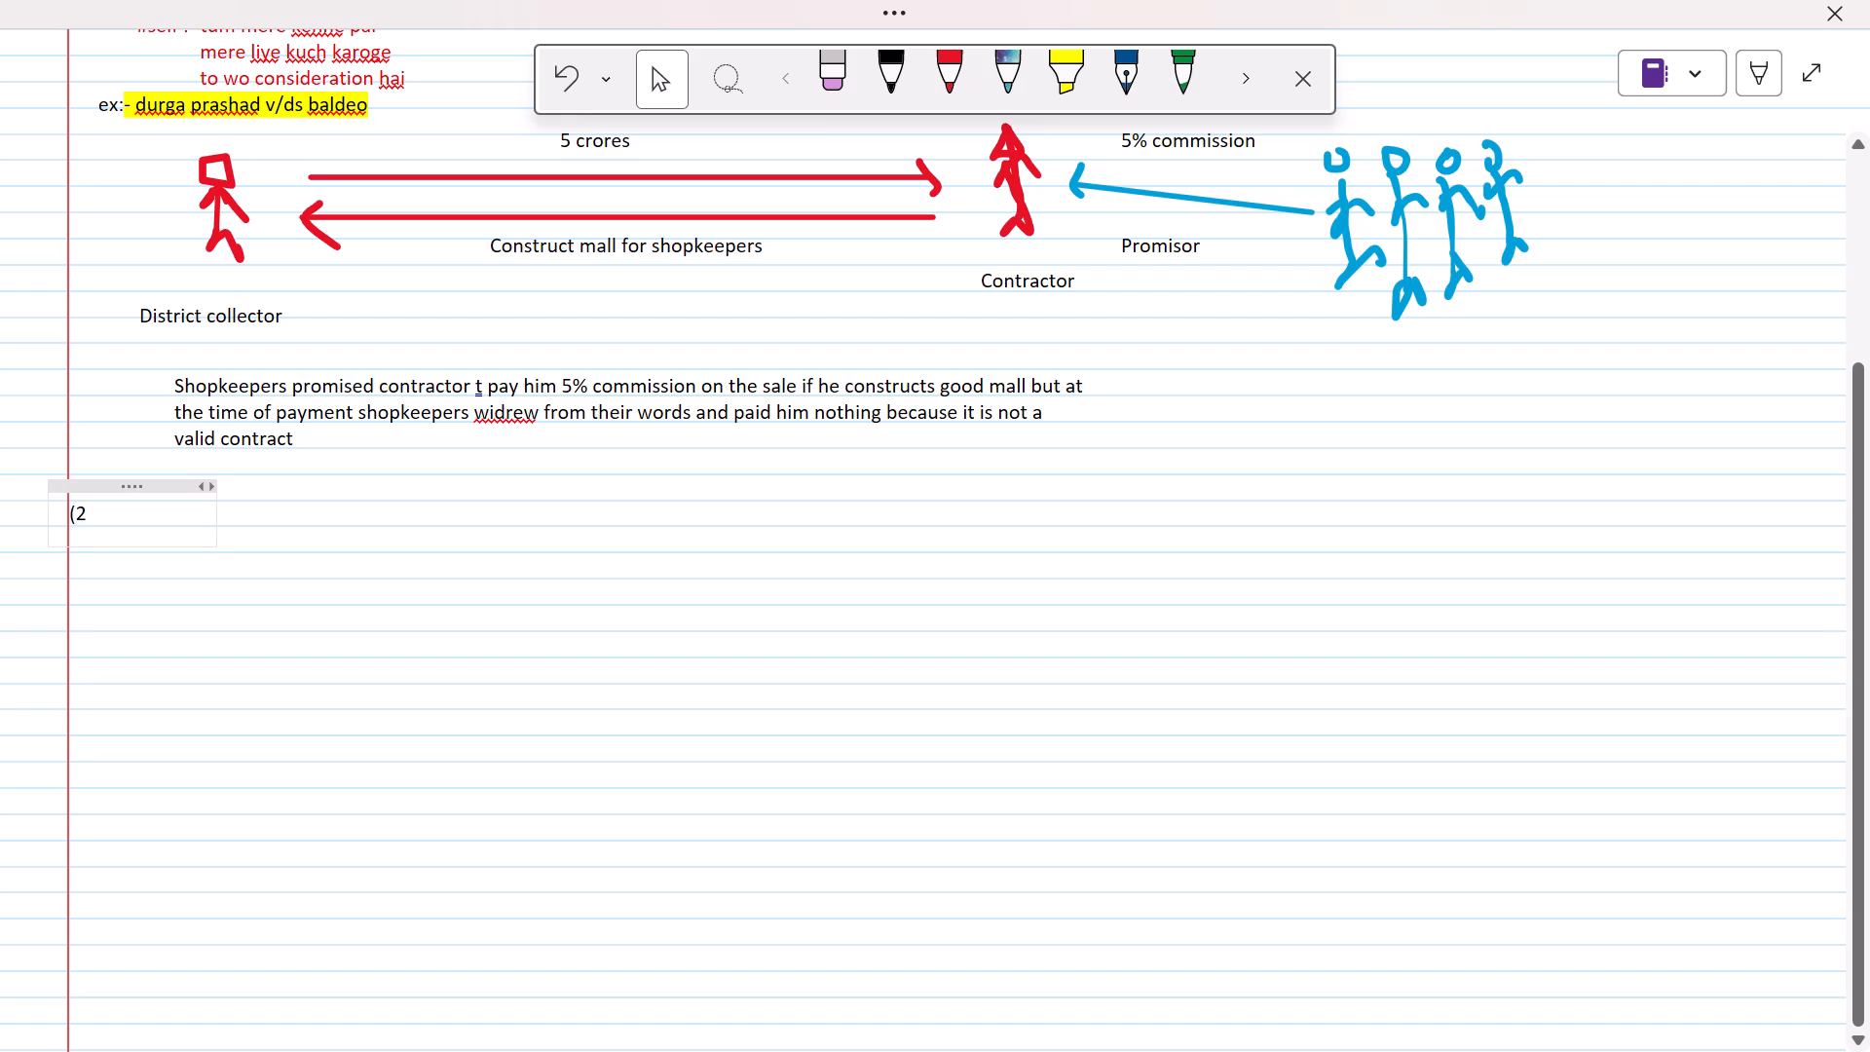
pyautogui.hotkey('shift', ')')
pyautogui.press('space')
pyautogui.write('cond')
pyautogui.press('BackSpace')
pyautogui.write('sideration amy move fro')
pyautogui.press('space')
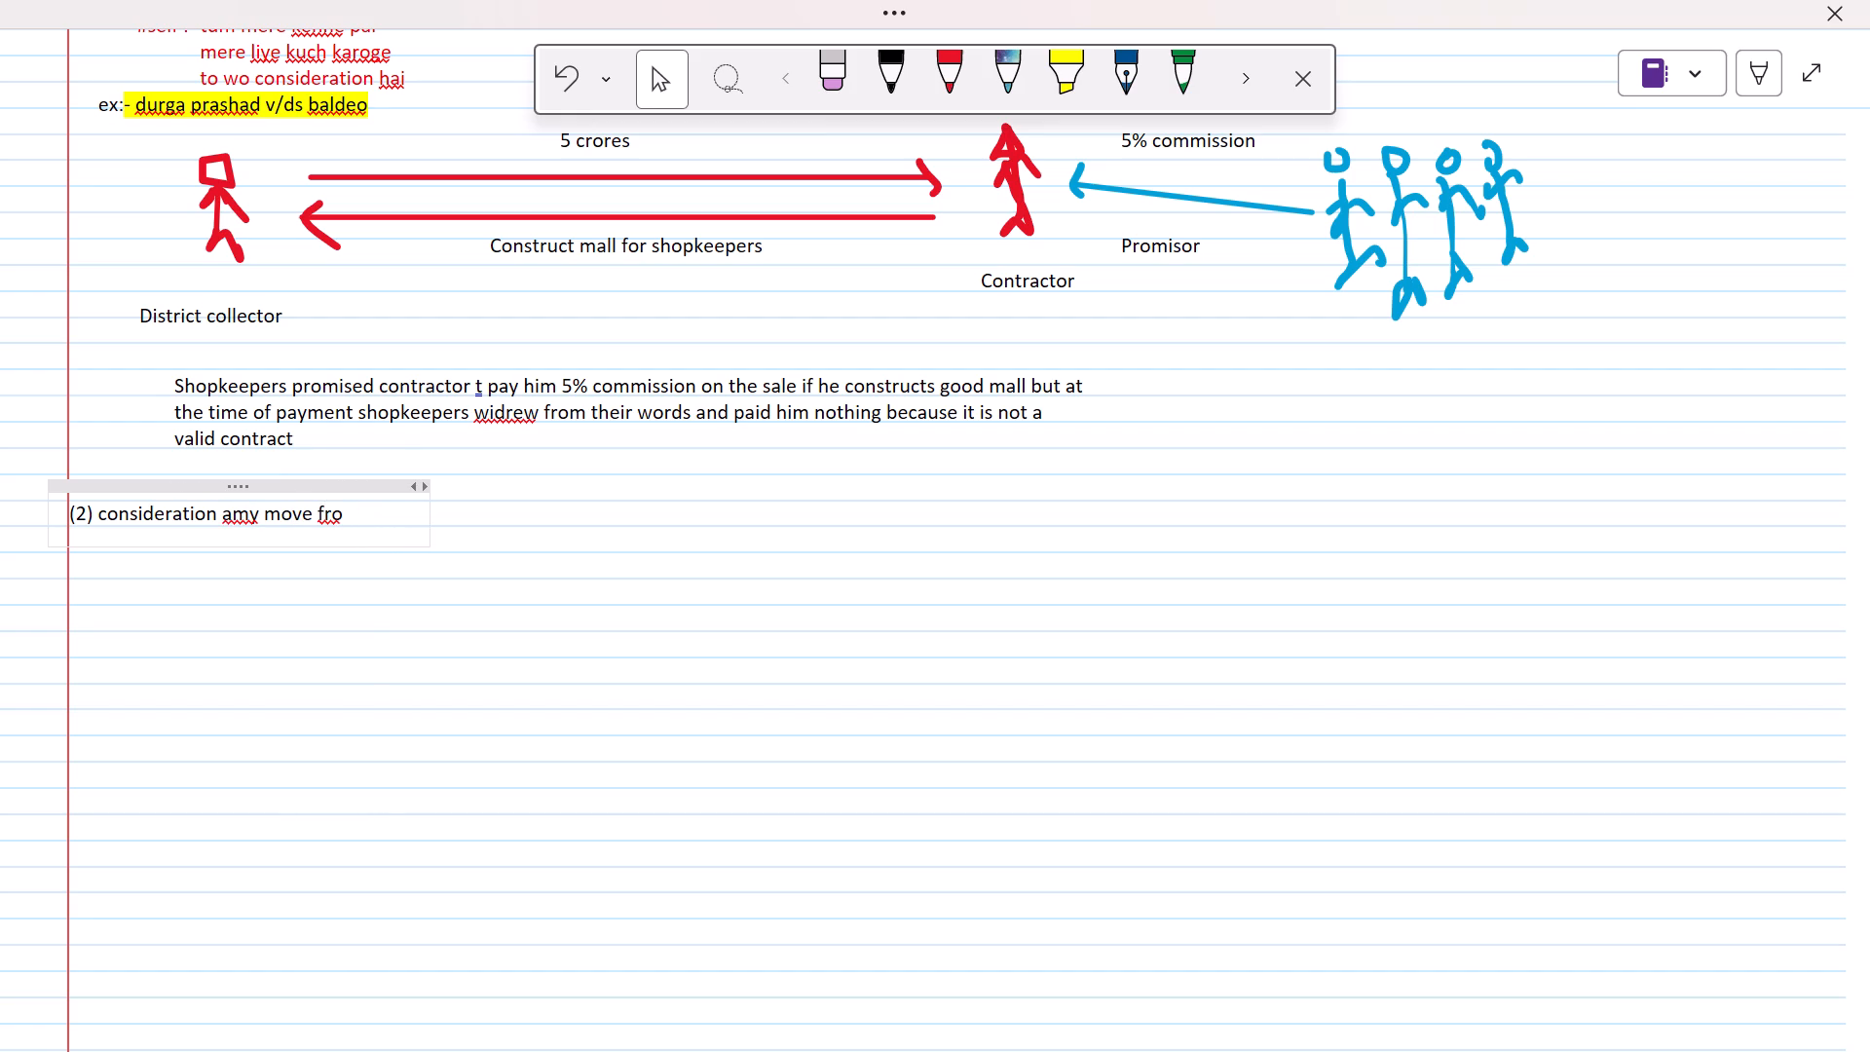
pyautogui.press('BackSpace')
pyautogui.write('m')
pyautogui.press('space')
pyautogui.write('pro')
pyautogui.write('isee or any other oersn')
pyautogui.press('space')
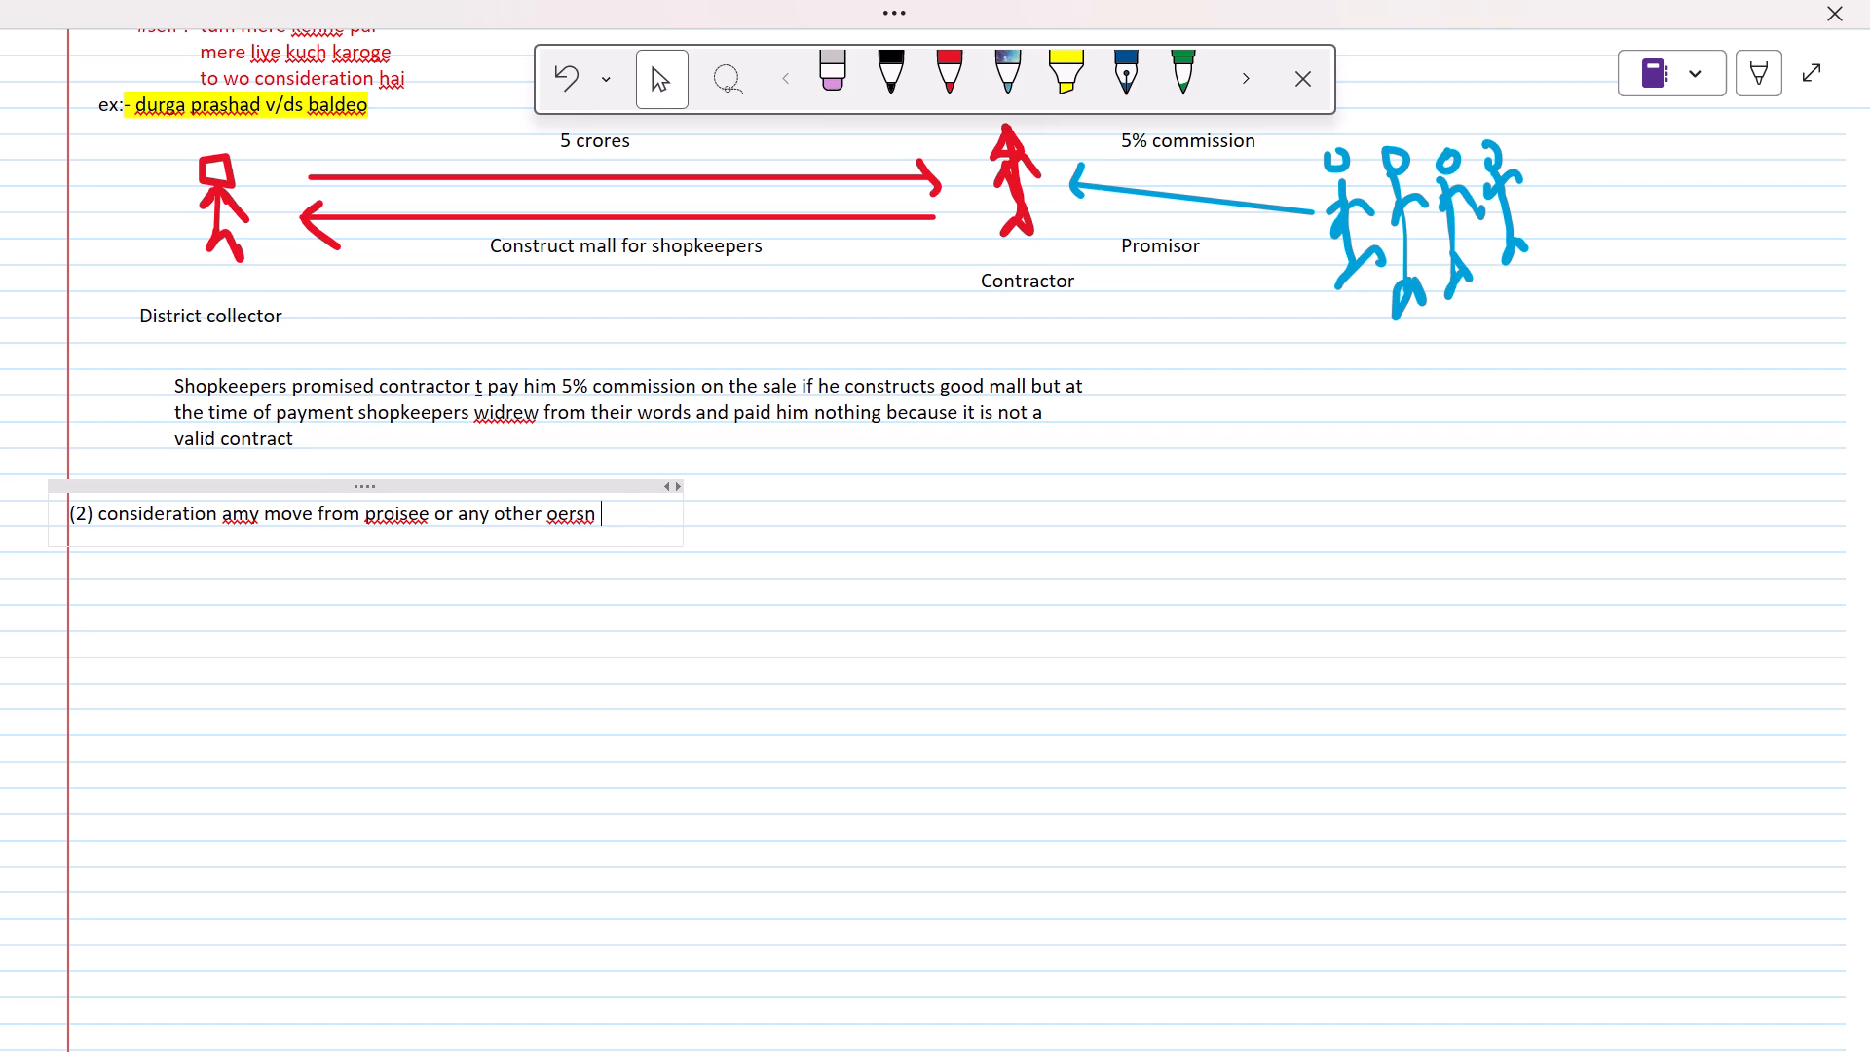
# Correct the last word of the rule (2) line to "person".
pyautogui.press('Left')
pyautogui.press('Left')
pyautogui.press('Left')
pyautogui.press('Left')
pyautogui.press('Left')
pyautogui.press('BackSpace')
pyautogui.press('p')
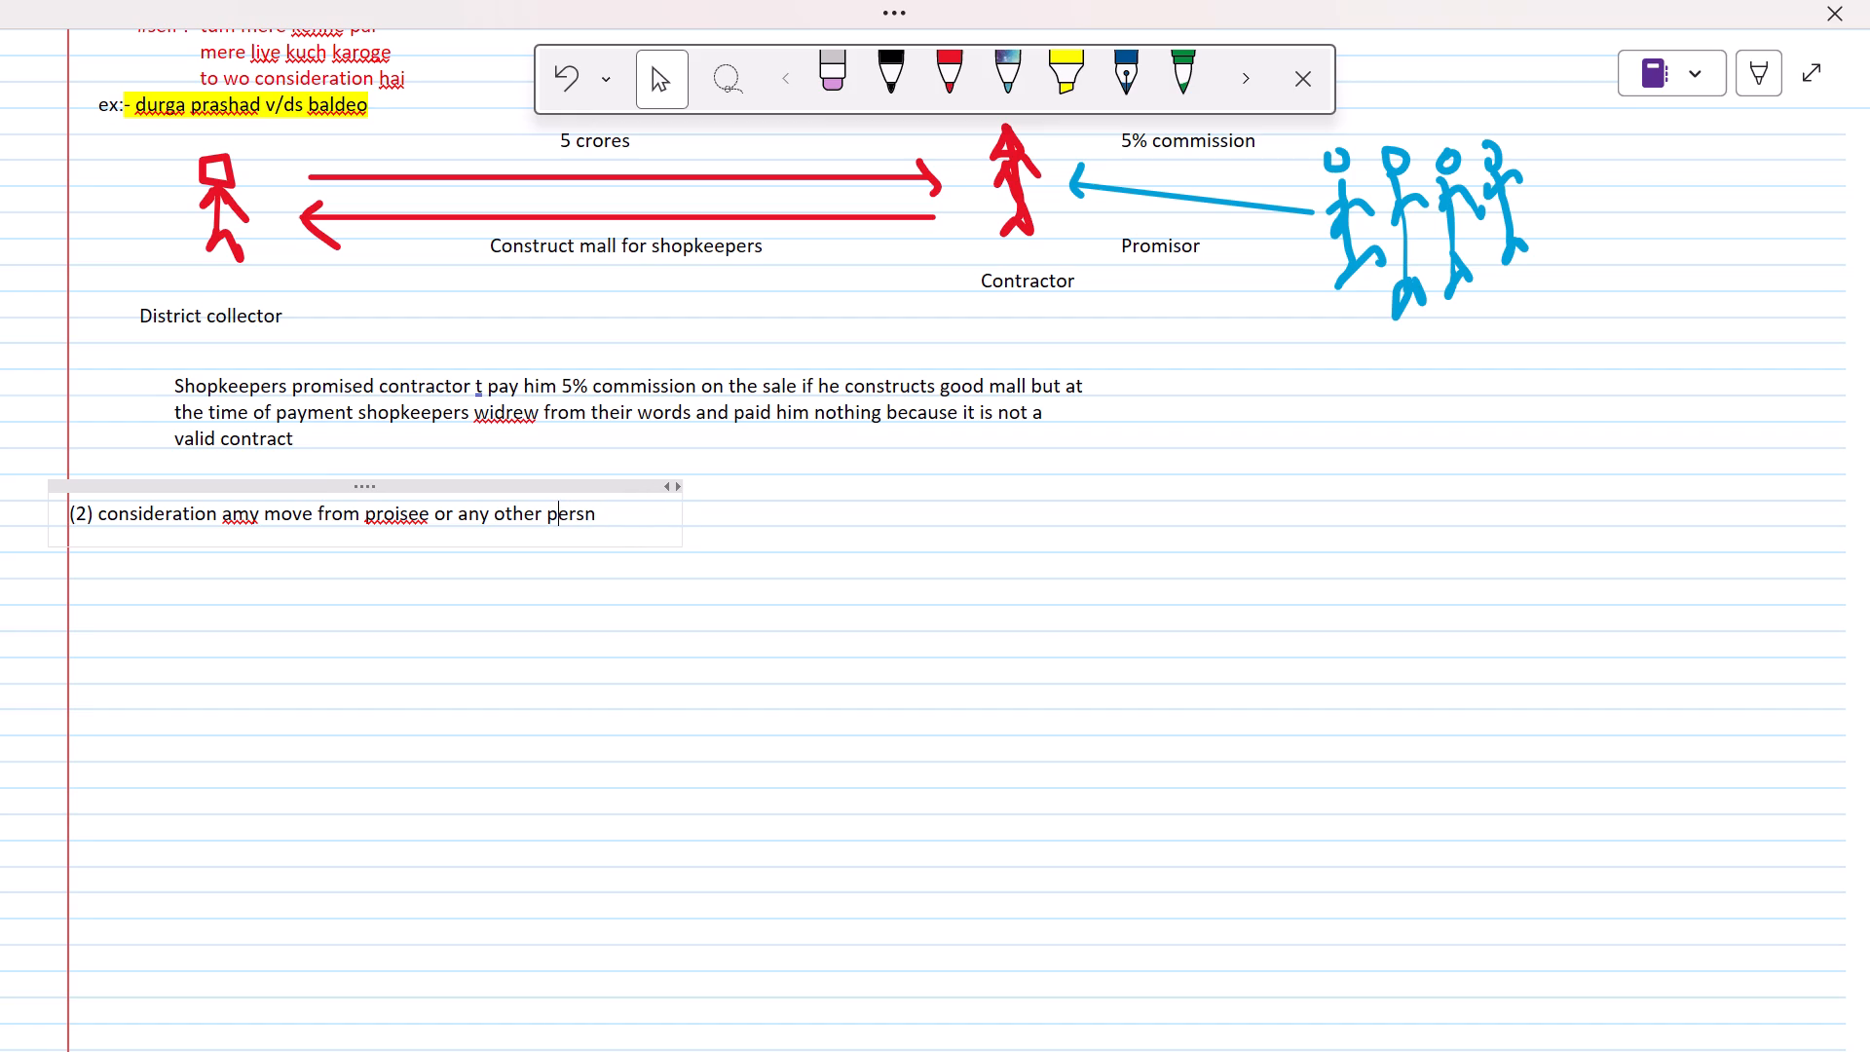
pyautogui.press('Right')
pyautogui.press('Right')
pyautogui.press('Right')
pyautogui.press('Right')
pyautogui.press('Left')
pyautogui.press('o')
# Insert the missing "m" in the rule (2) line so the word reads "promisee".
pyautogui.press('Left')
pyautogui.press('Left')
pyautogui.press('Left')
pyautogui.press('Left')
pyautogui.press('Left')
pyautogui.press('Left')
pyautogui.press('Left')
pyautogui.press('Left')
pyautogui.press('Left')
pyautogui.press('Left')
pyautogui.press('Left')
pyautogui.press('Left')
pyautogui.press('Left')
pyautogui.press('Left')
pyautogui.press('Left')
pyautogui.press('Left')
pyautogui.press('Left')
pyautogui.press('Left')
pyautogui.press('Left')
pyautogui.press('Left')
pyautogui.press('m')
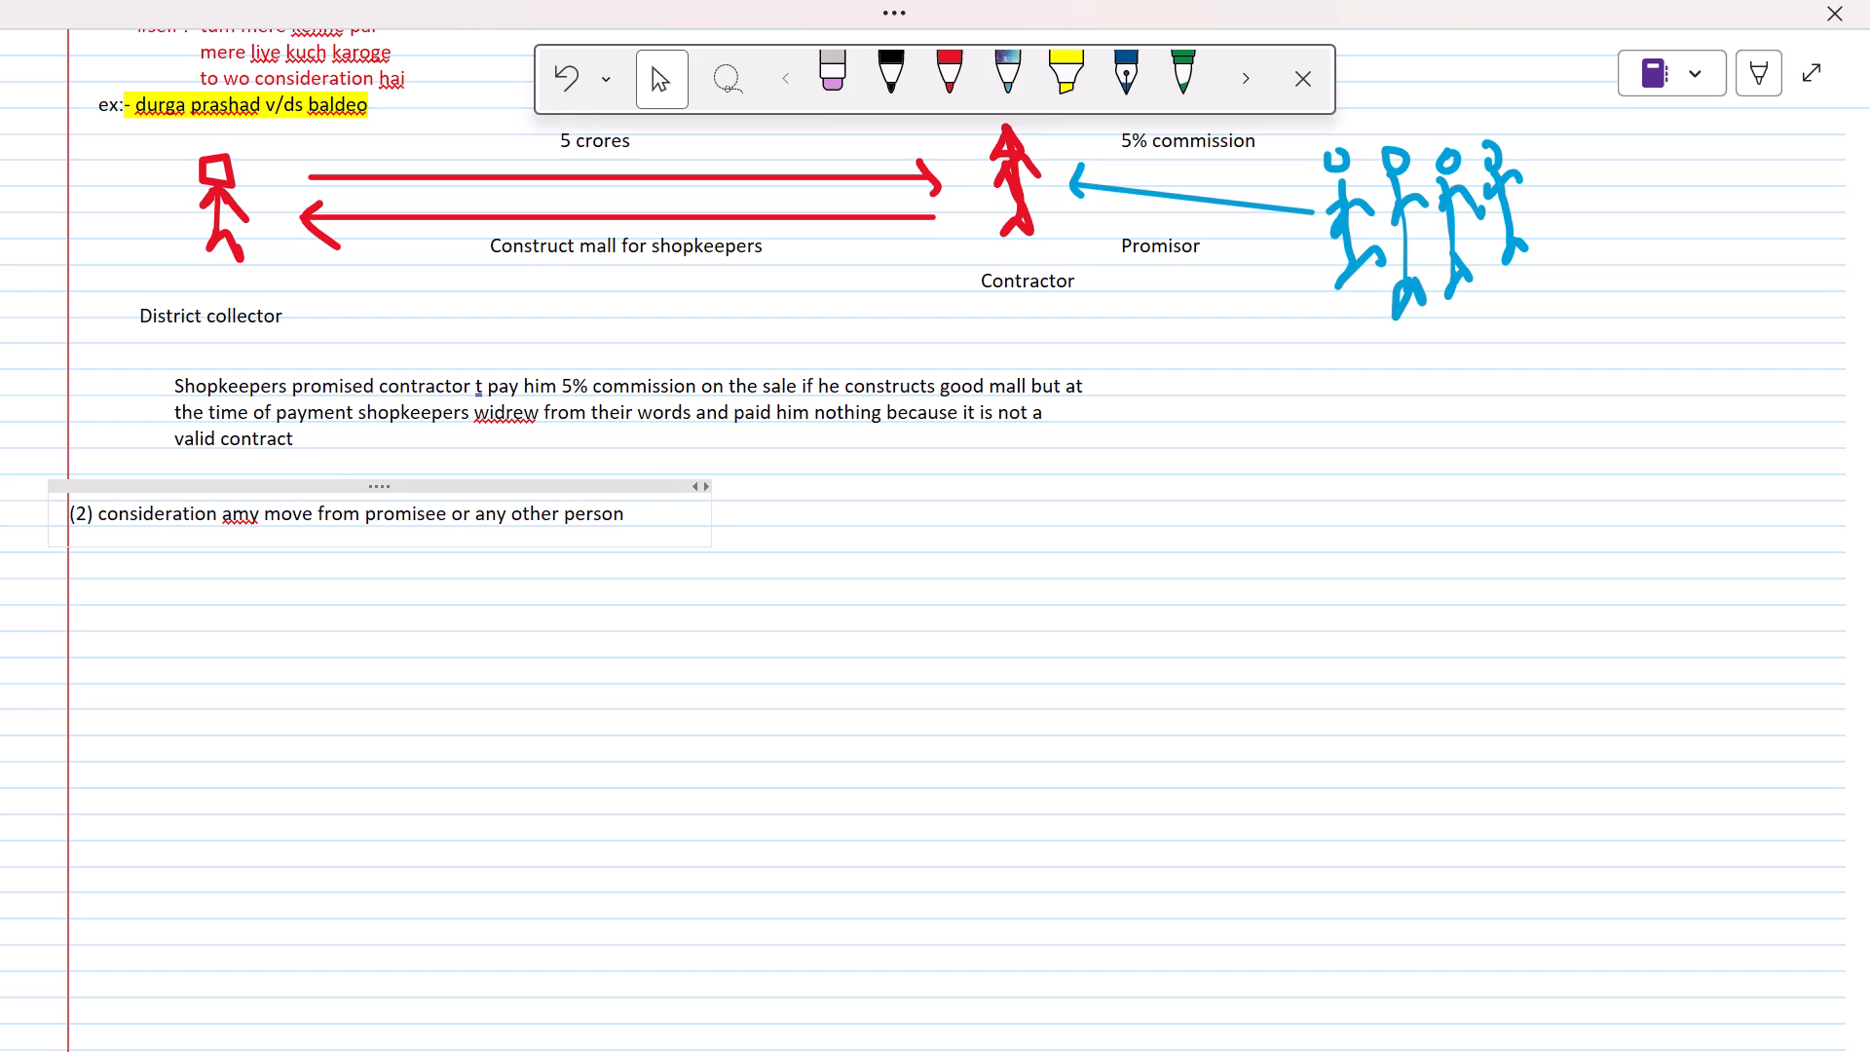
# Replace the misspelled word after "consideration" in the rule (2) line with "may".
pyautogui.press('Left')
pyautogui.press('Left')
pyautogui.press('Left')
pyautogui.press('Left')
pyautogui.press('Left')
pyautogui.press('Left')
pyautogui.press('Left')
pyautogui.press('Left')
pyautogui.press('Left')
pyautogui.press('Left')
pyautogui.press('Left')
pyautogui.press('Left')
pyautogui.press('Left')
pyautogui.press('Left')
pyautogui.press('Left')
pyautogui.press('Left')
pyautogui.press('Right')
pyautogui.press('Right')
pyautogui.press('BackSpace')
pyautogui.press('BackSpace')
pyautogui.press('BackSpace')
pyautogui.press('BackSpace')
pyautogui.write('may')
pyautogui.press('space')
# Leave a blank line below rule (2) and start an indented example line with "ex:-".
pyautogui.press('Down')
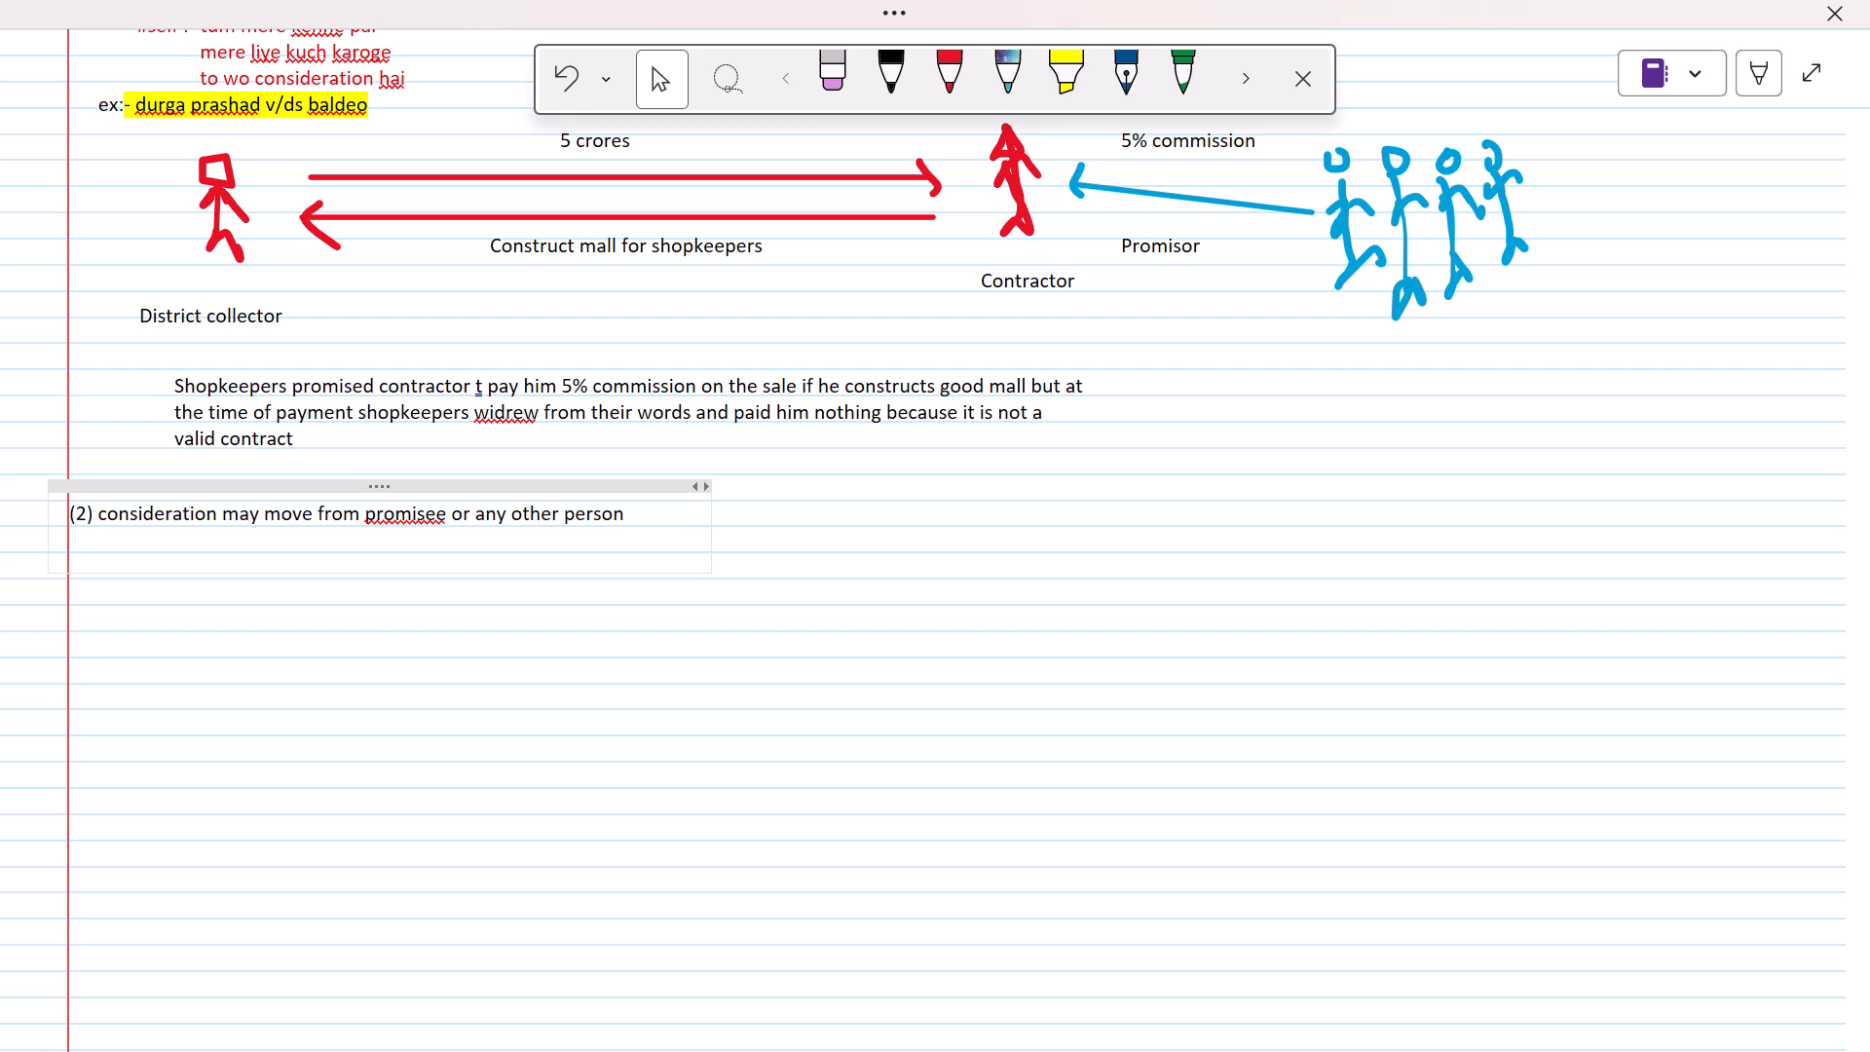
pyautogui.press('Right')
pyautogui.press('Return')
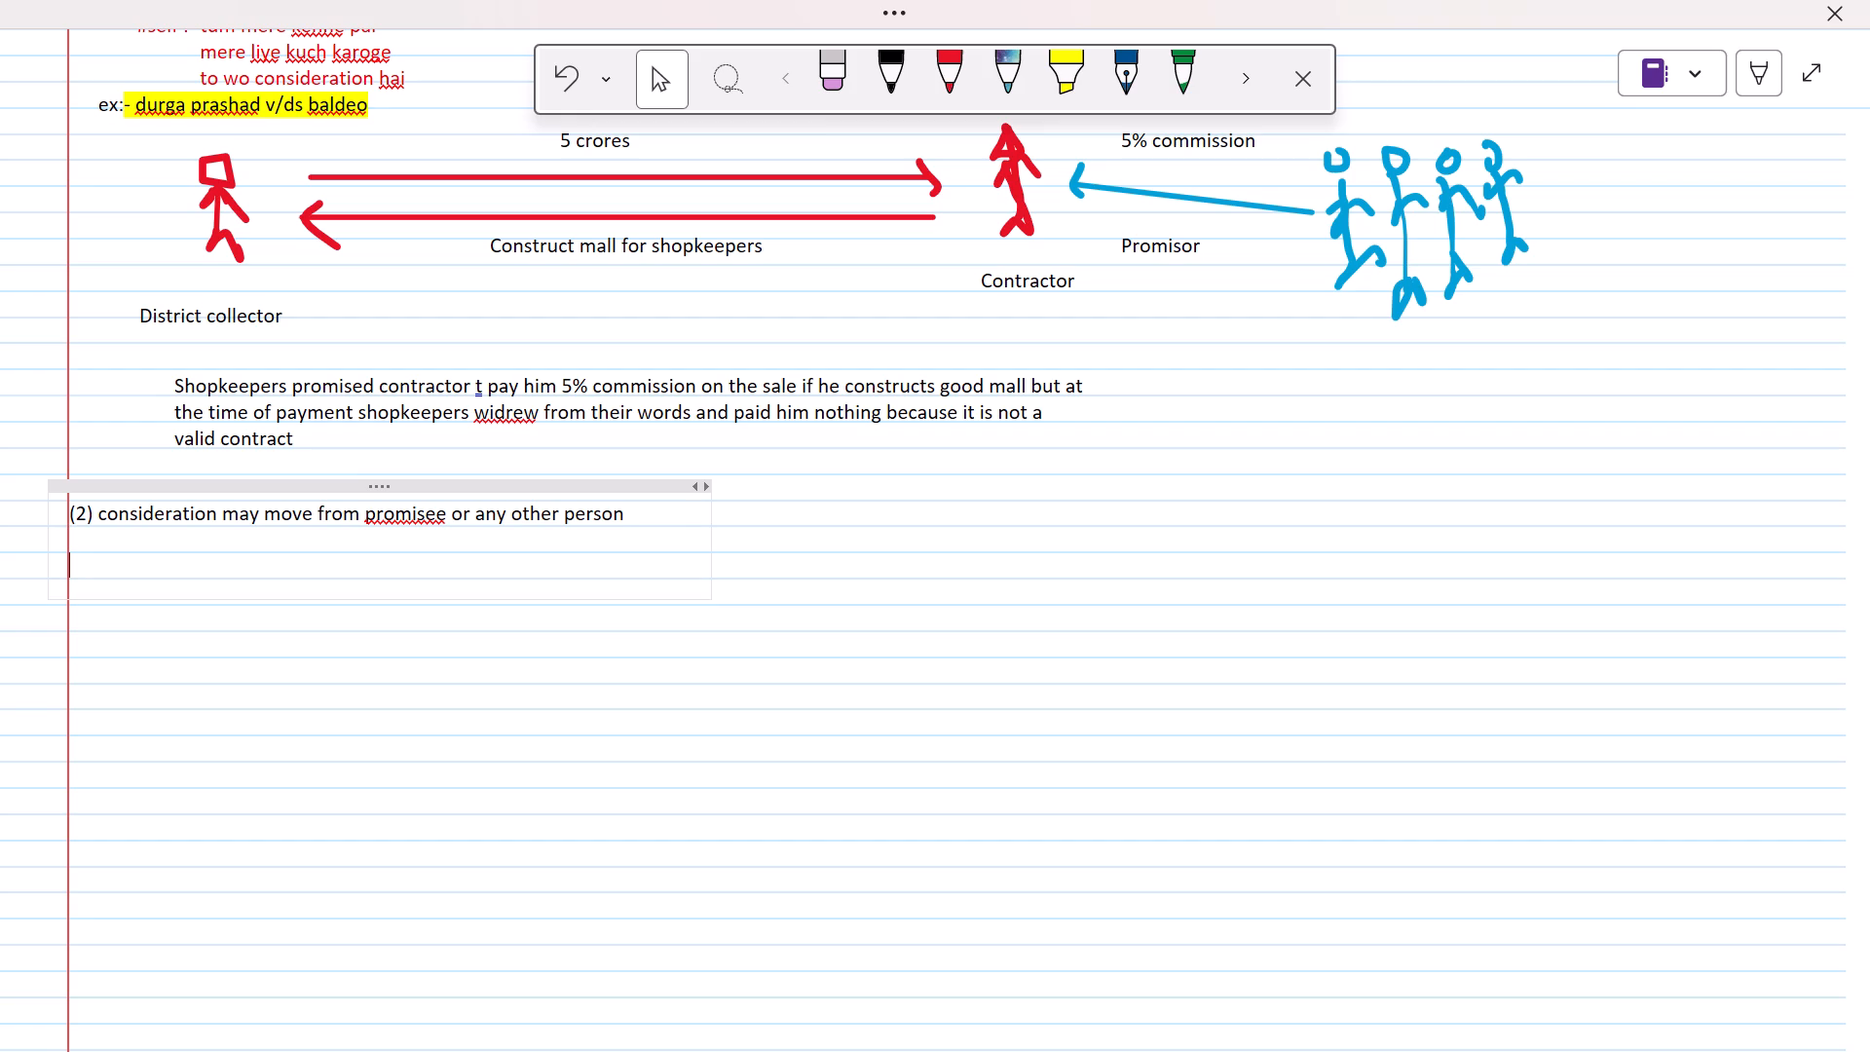
pyautogui.press('space')
pyautogui.press('space')
pyautogui.press('space')
pyautogui.press('space')
pyautogui.press('space')
pyautogui.press('space')
pyautogui.press('space')
pyautogui.press('space')
pyautogui.write('ex')
pyautogui.write(':-')
pyautogui.press('space')
# Enter the case name "chiinnayya v/s rammayya" after "ex:-" on the example line.
pyautogui.write('chiinnayy')
pyautogui.press('space')
pyautogui.press('BackSpace')
pyautogui.write('a and')
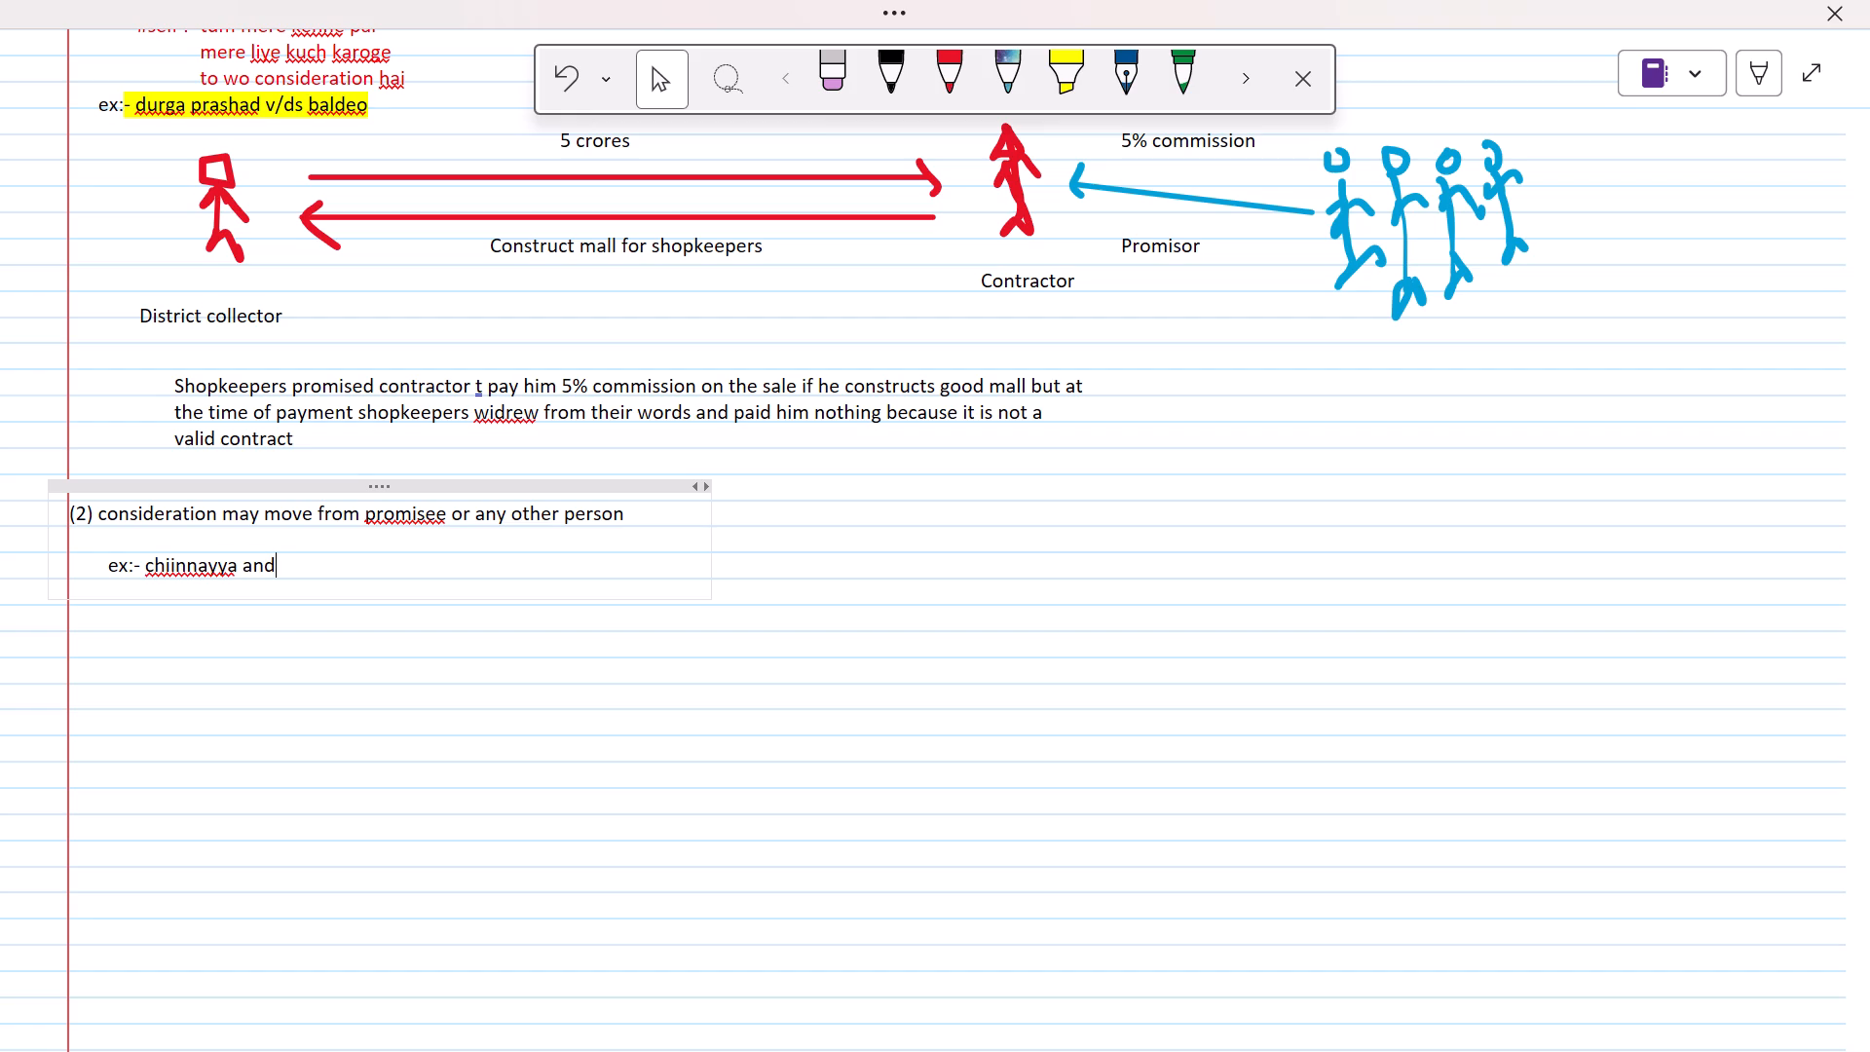
pyautogui.press('space')
pyautogui.press('BackSpace')
pyautogui.press('BackSpace')
pyautogui.press('BackSpace')
pyautogui.press('BackSpace')
pyautogui.write('v/')
pyautogui.press('space')
pyautogui.press('BackSpace')
pyautogui.write('s')
pyautogui.press('space')
pyautogui.write('rammay')
pyautogui.write('ya')
pyautogui.press('space')
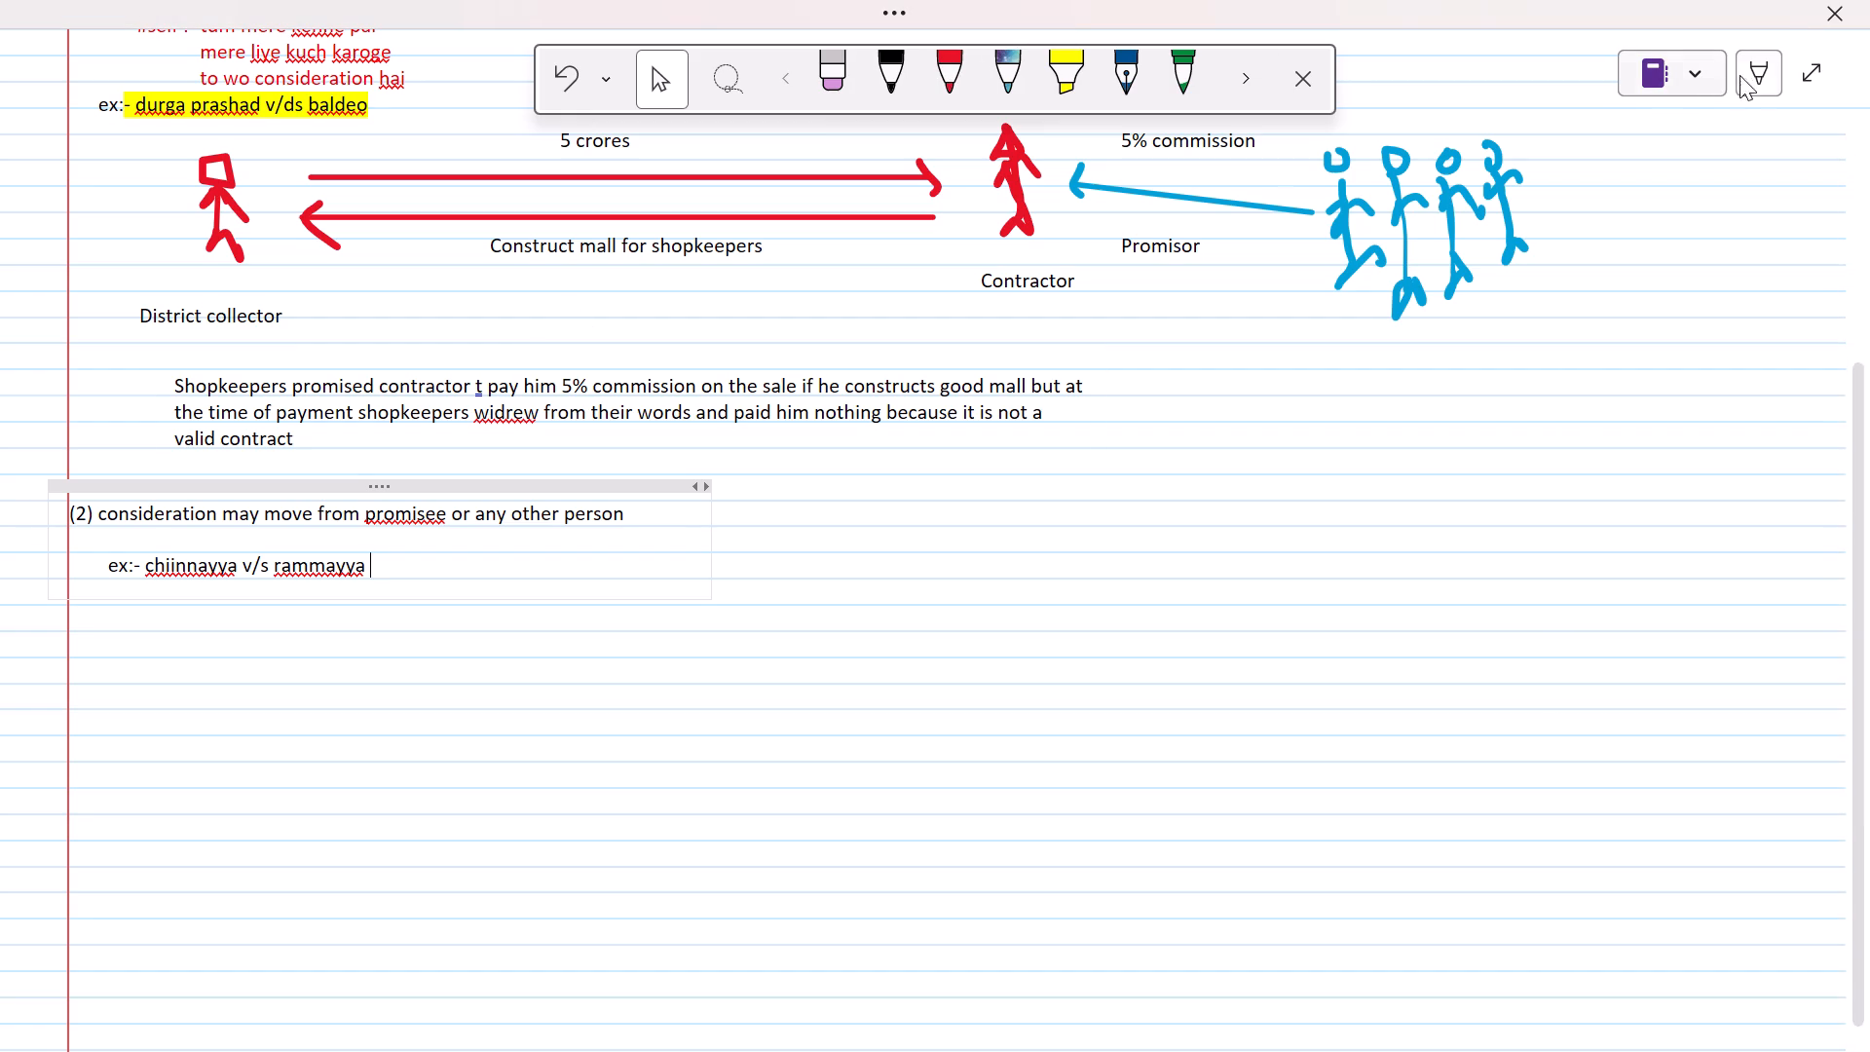
# Leave the full-page view of the notes and close OneNote.
pyautogui.click(1814, 54)
pyautogui.click(1822, 13)
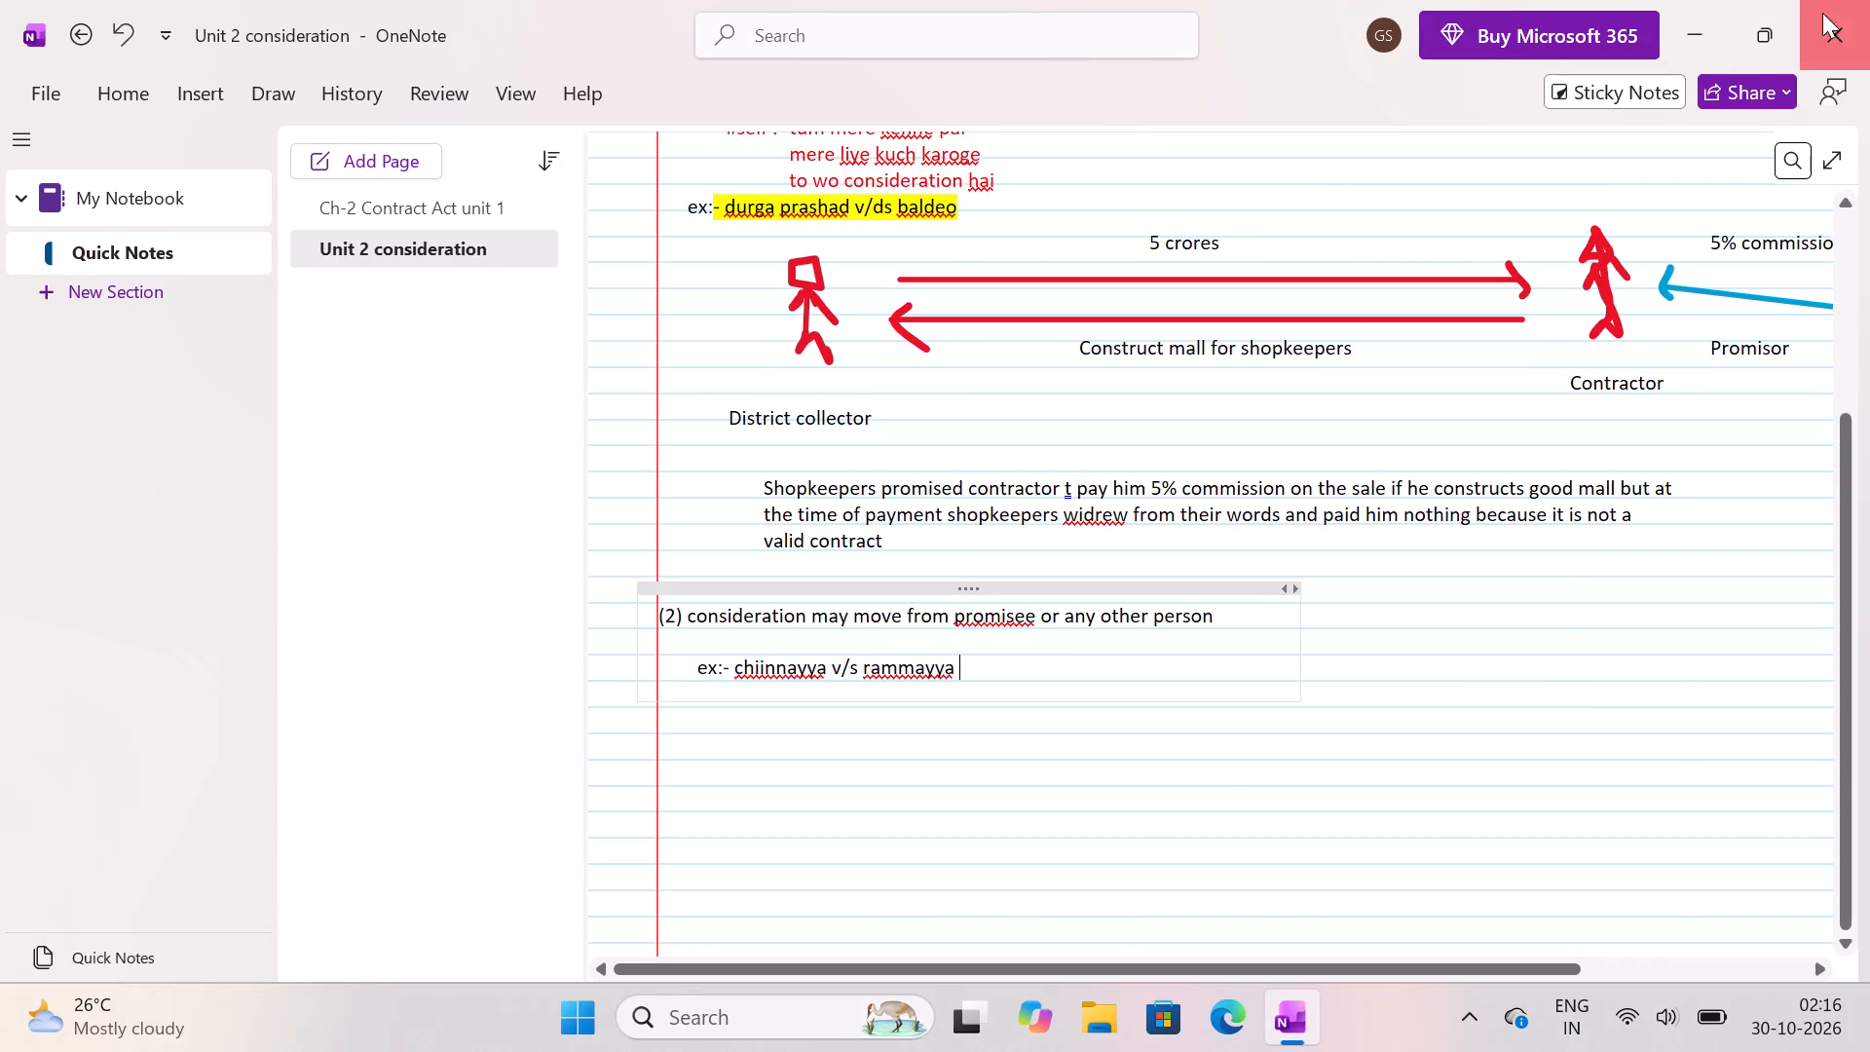
# Launch Kuro from the desktop.
pyautogui.doubleClick(201, 200)
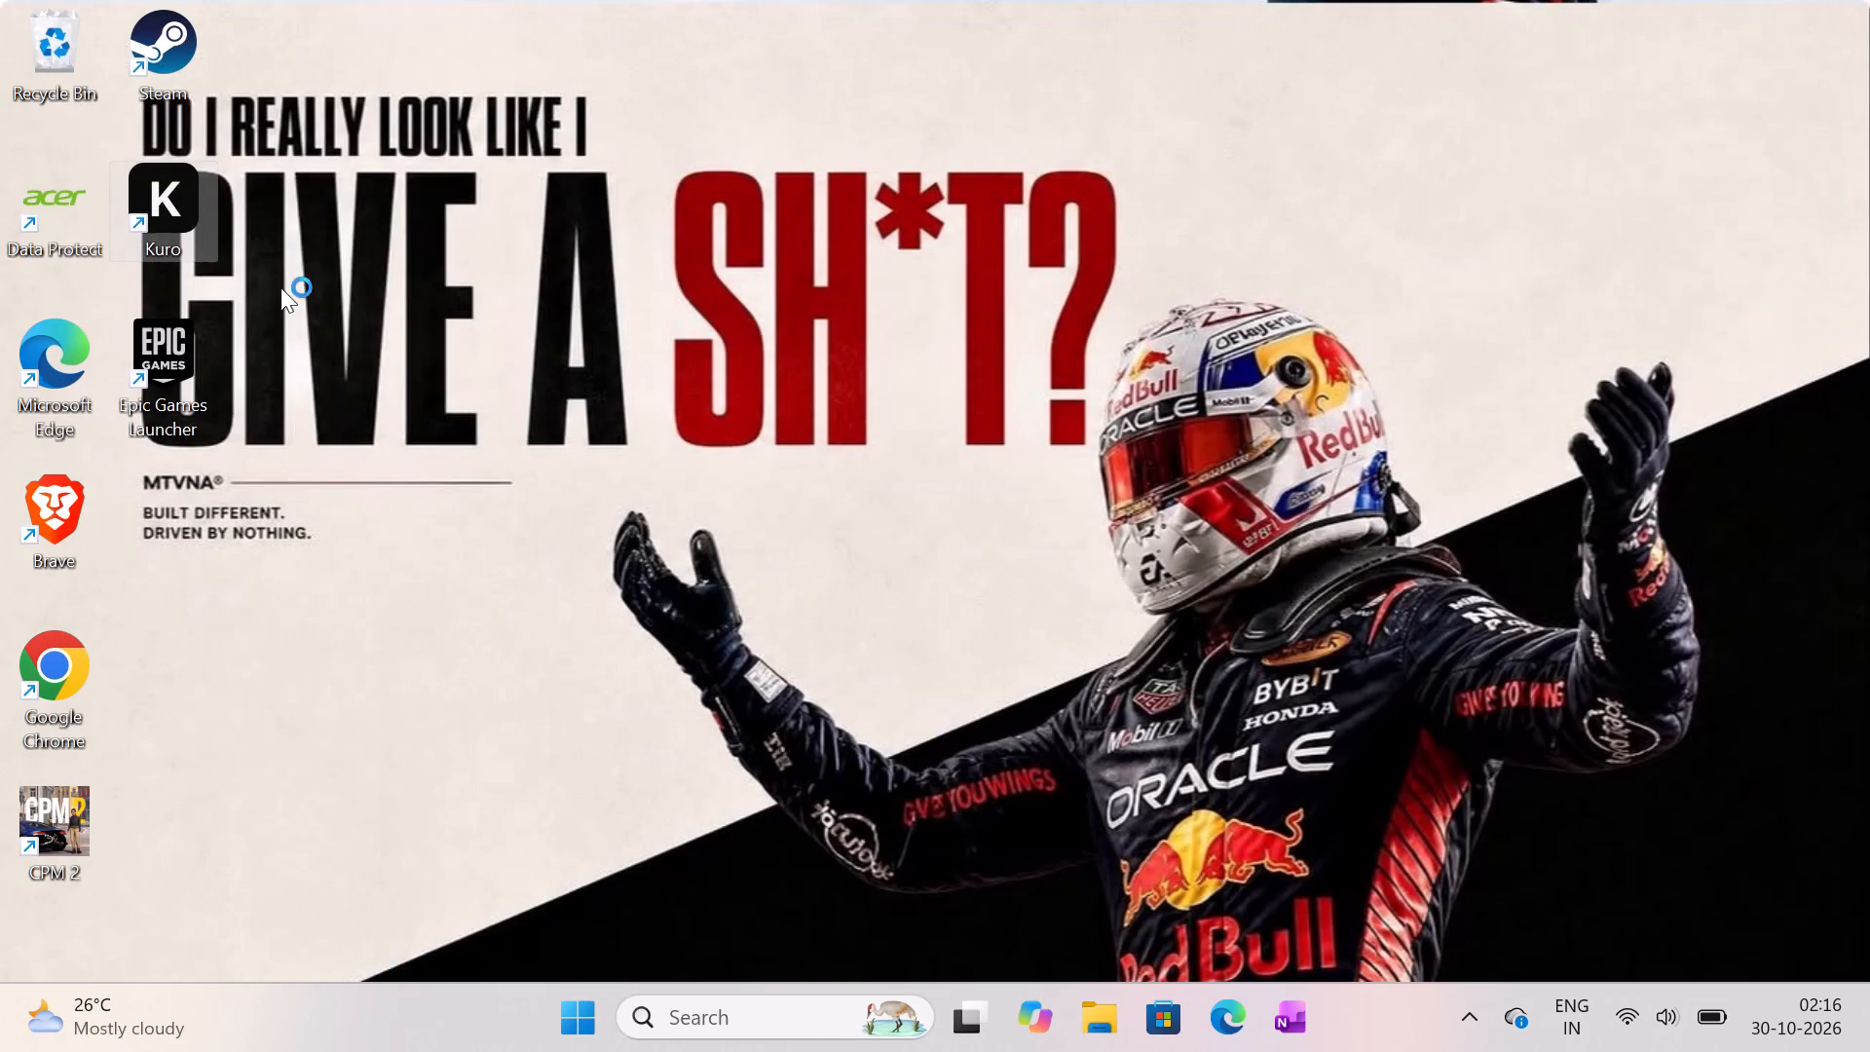